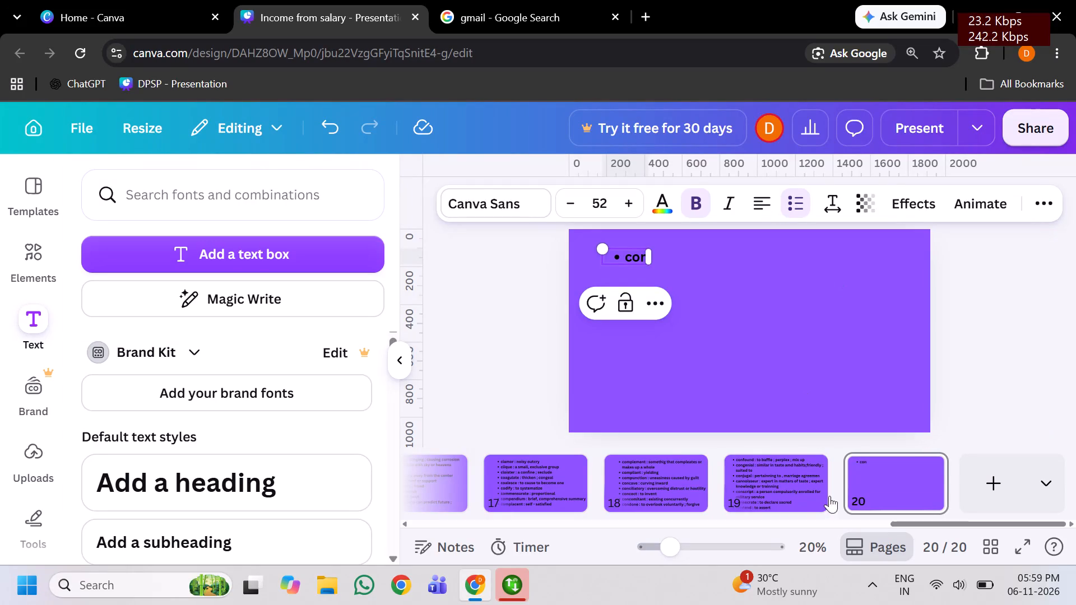
Switch to the Canva home page and open the recent A4 design "Copy of Pink and Blue Minimalist Invoice".
scroll(882, 481, "down", 3)
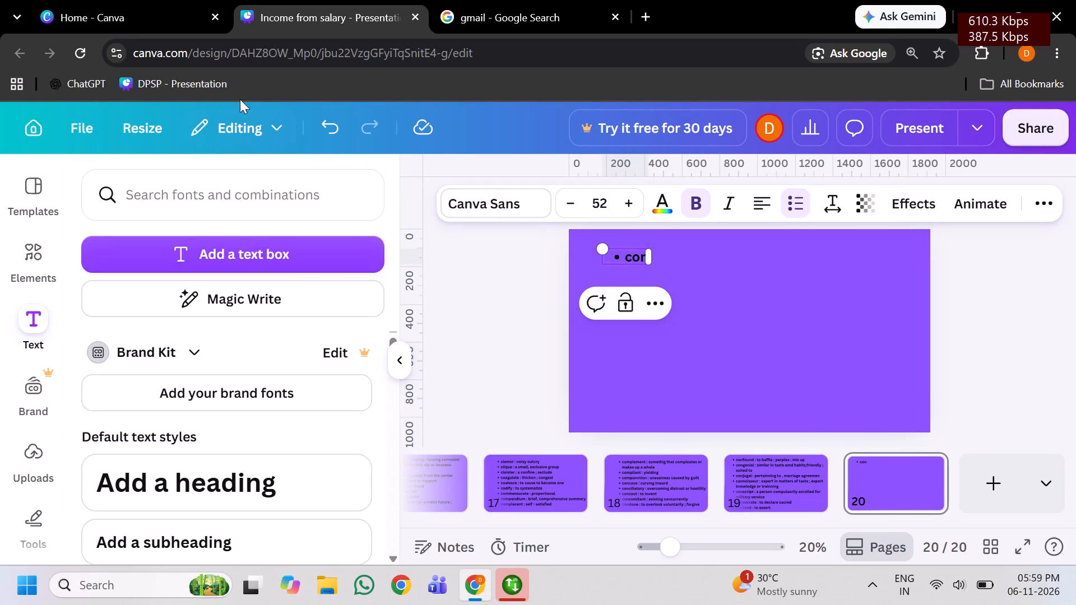
left_click(119, 10)
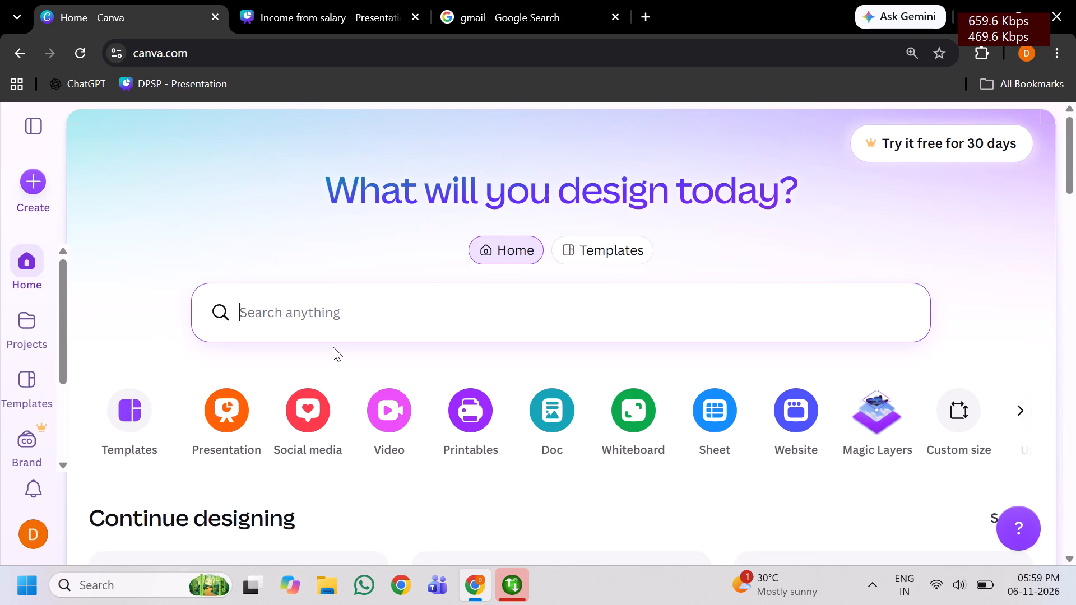
scroll(446, 369, "down", 5)
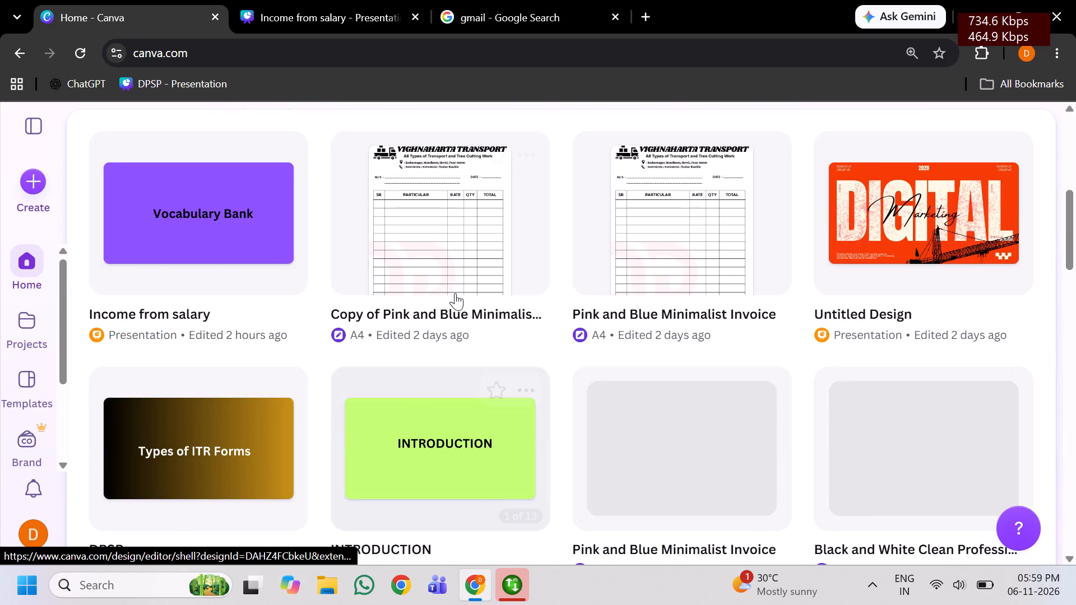
scroll(470, 310, "down", 1)
scroll(471, 309, "up", 3)
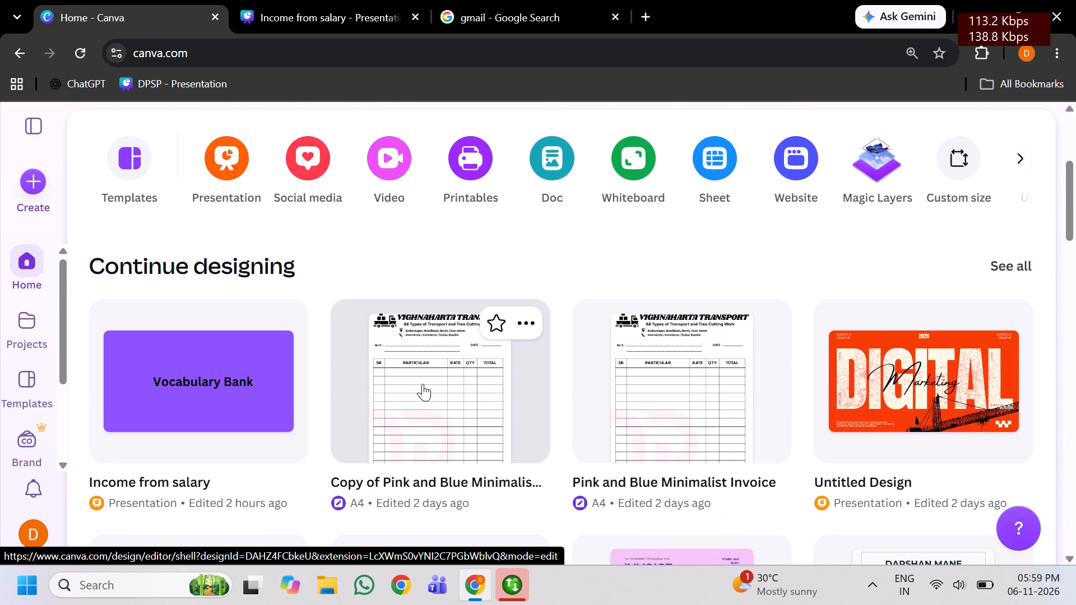
left_click(429, 384)
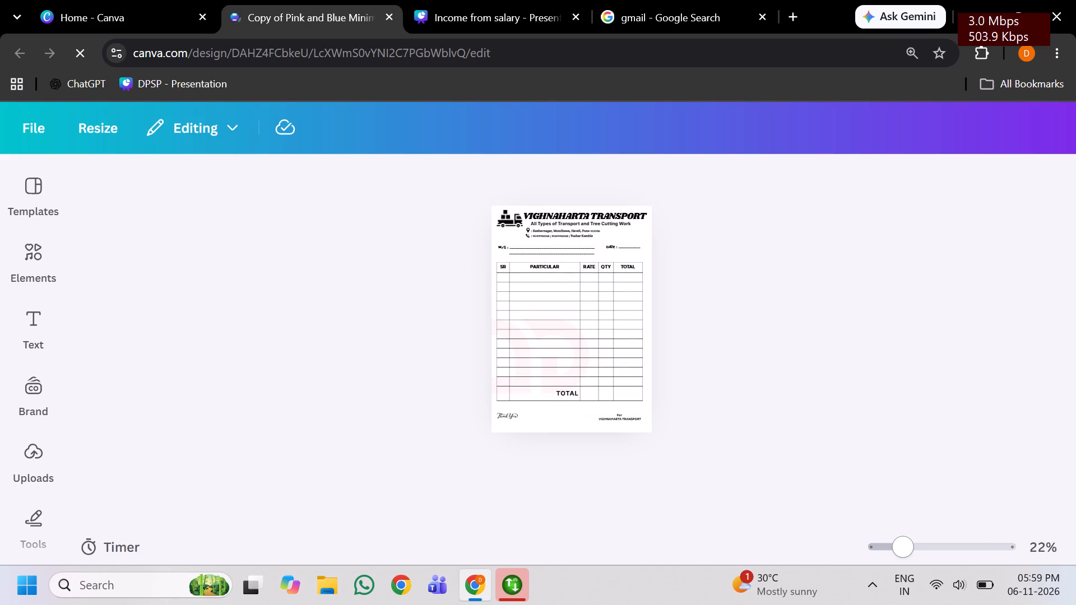
Replace the invoice's heading "VIGHNAHARTA TRANSPORT" with "Darshan Eterprises".
left_click_drag(902, 550, 934, 553)
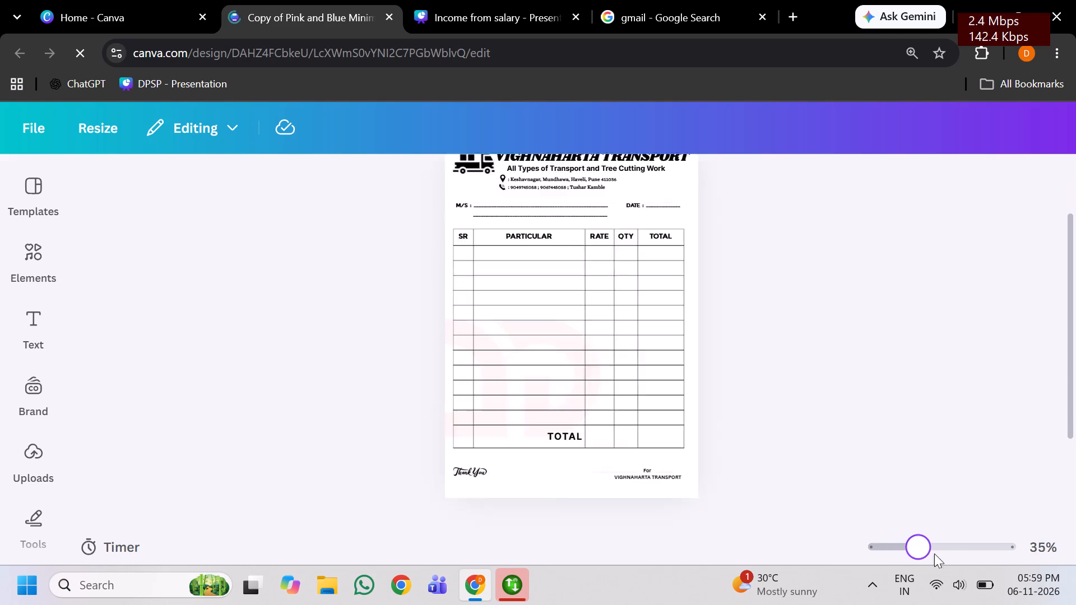
left_click_drag(934, 553, 905, 557)
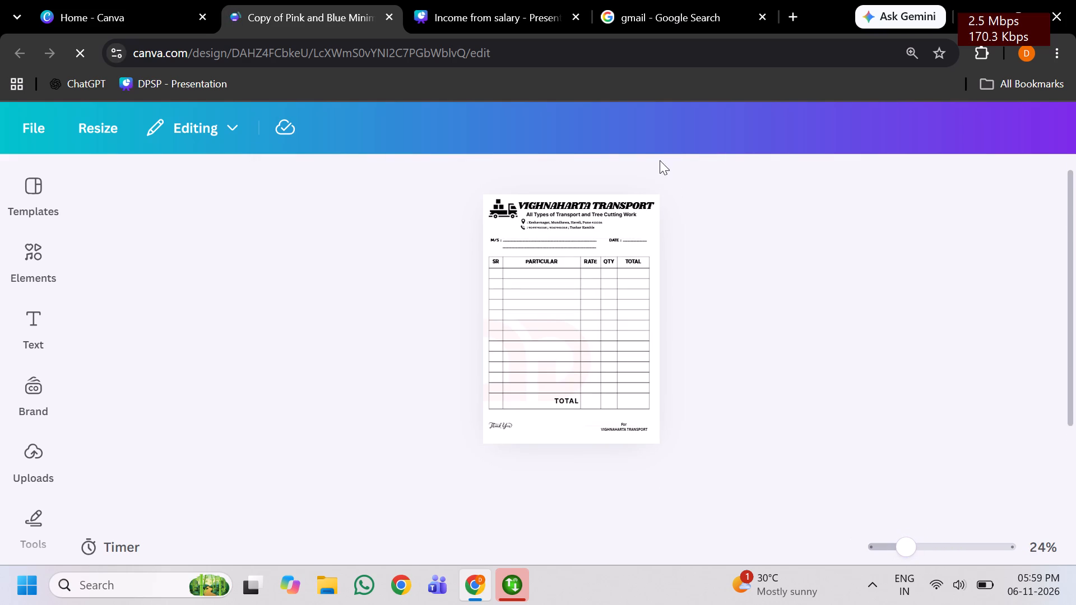
left_click(615, 201)
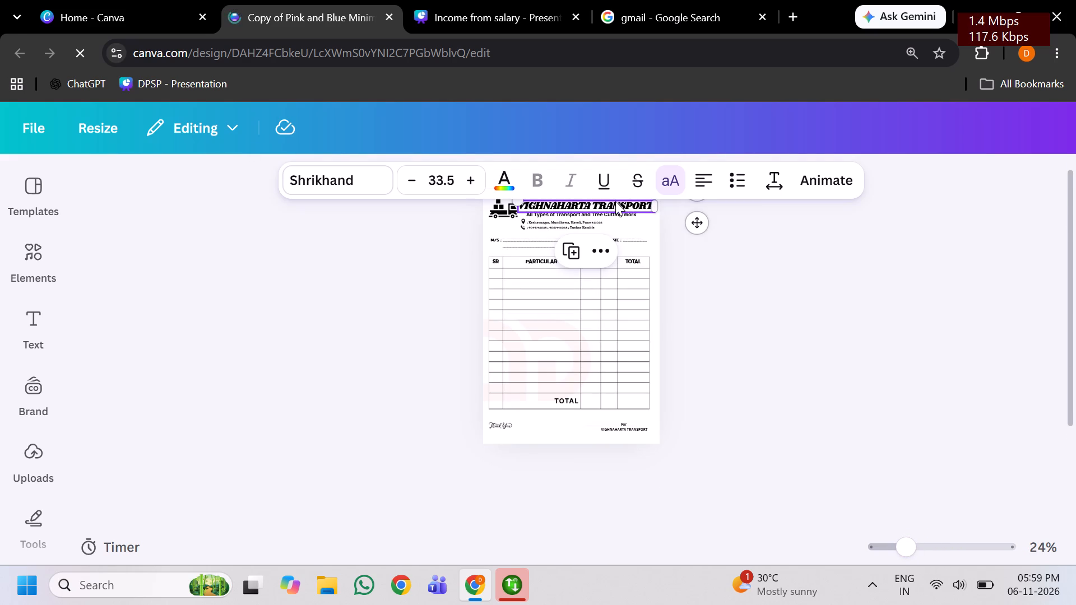
double_click(616, 202)
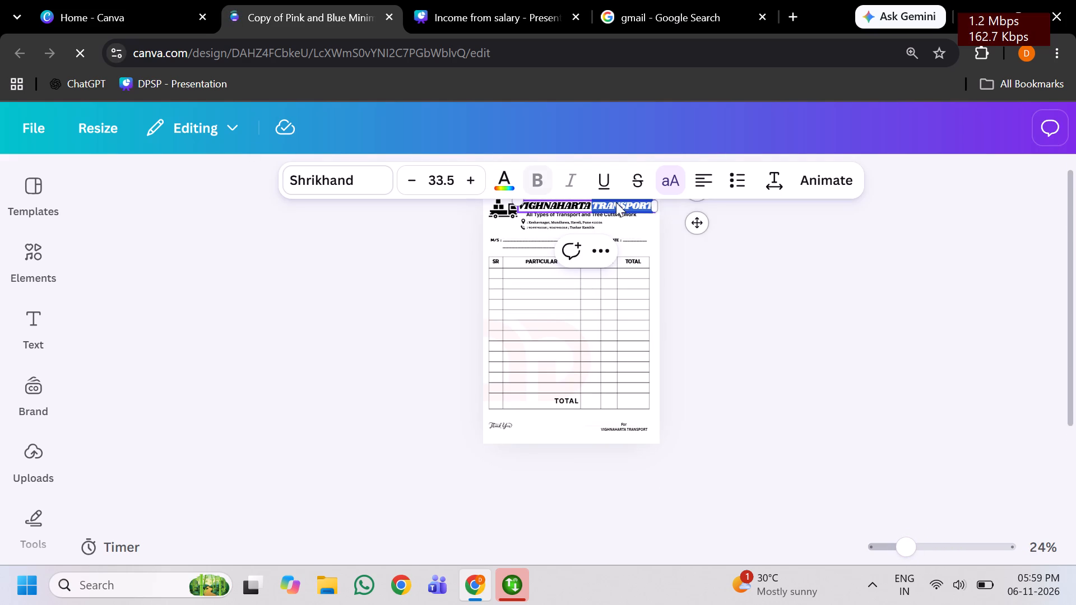
double_click(592, 203)
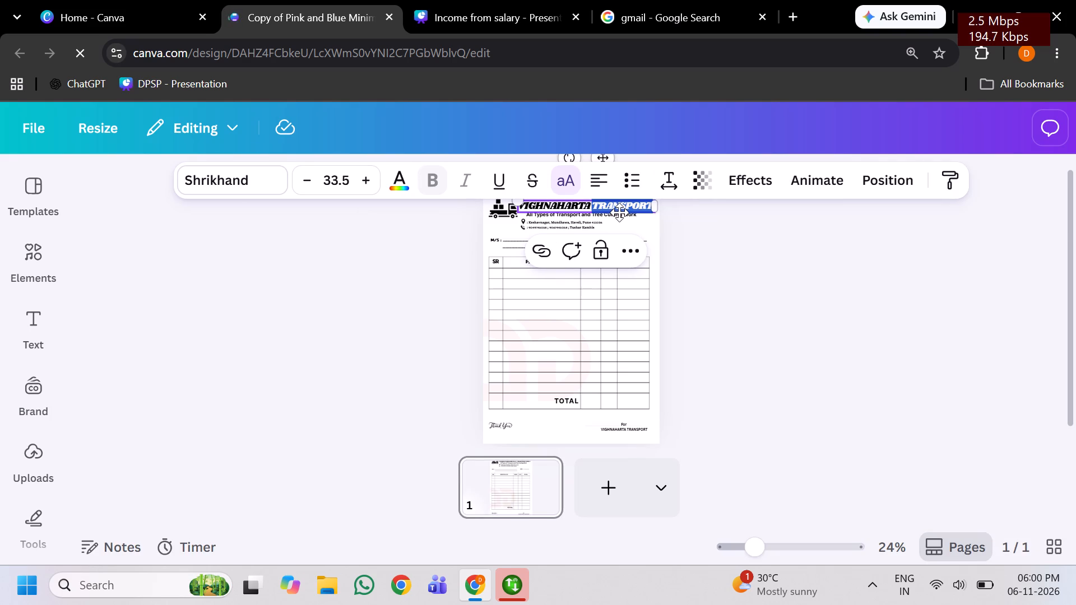
double_click(619, 212)
left_click(717, 227)
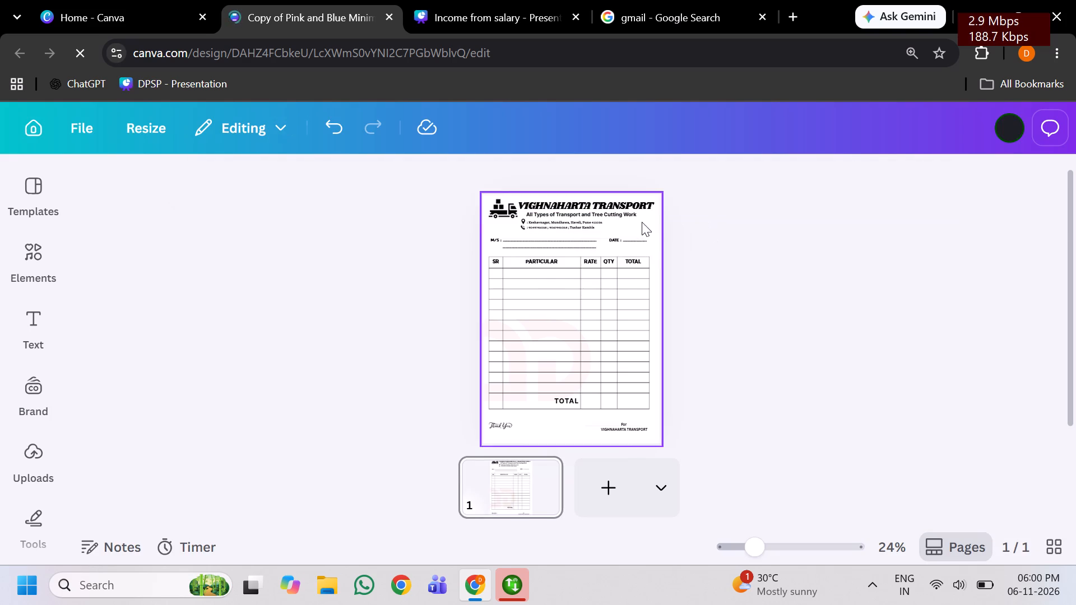
double_click(604, 205)
double_click(610, 203)
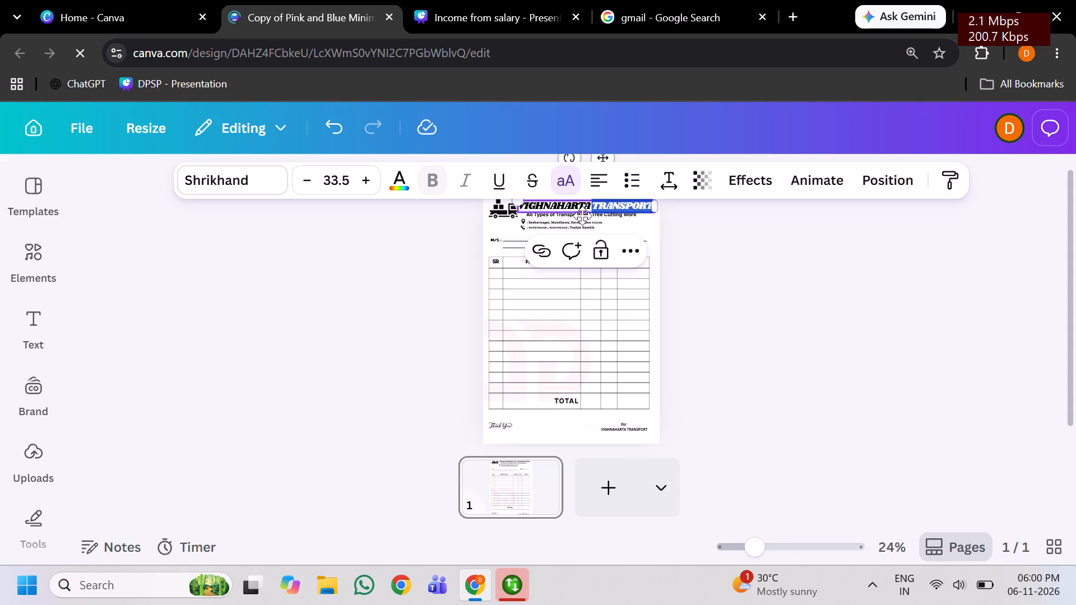
key("ctrl+a")
type("Dar")
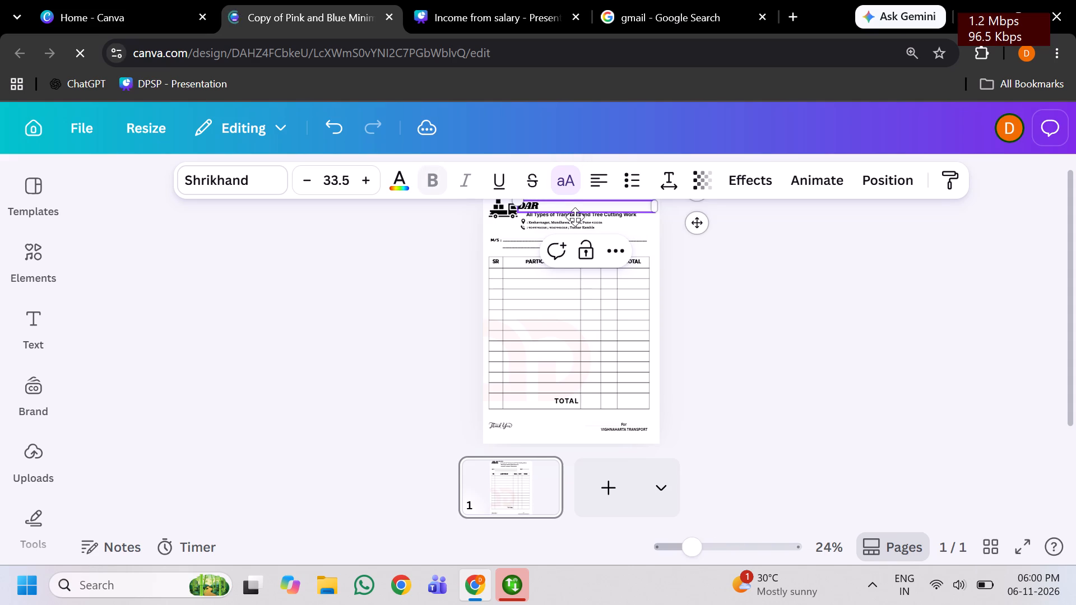
type("shan")
key("space")
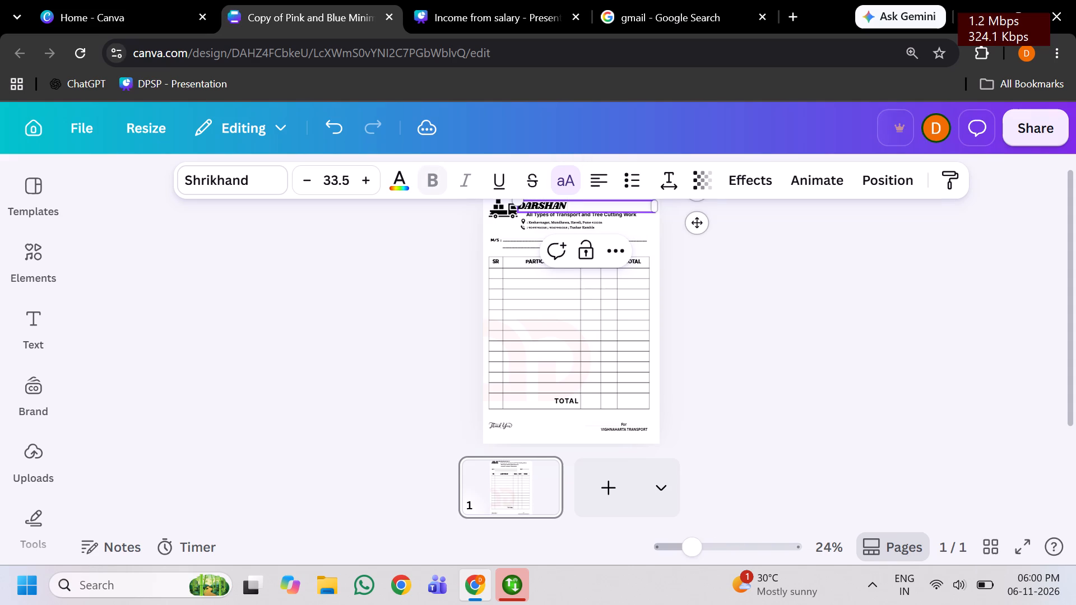
key("shift+e")
type("ter")
type("prises")
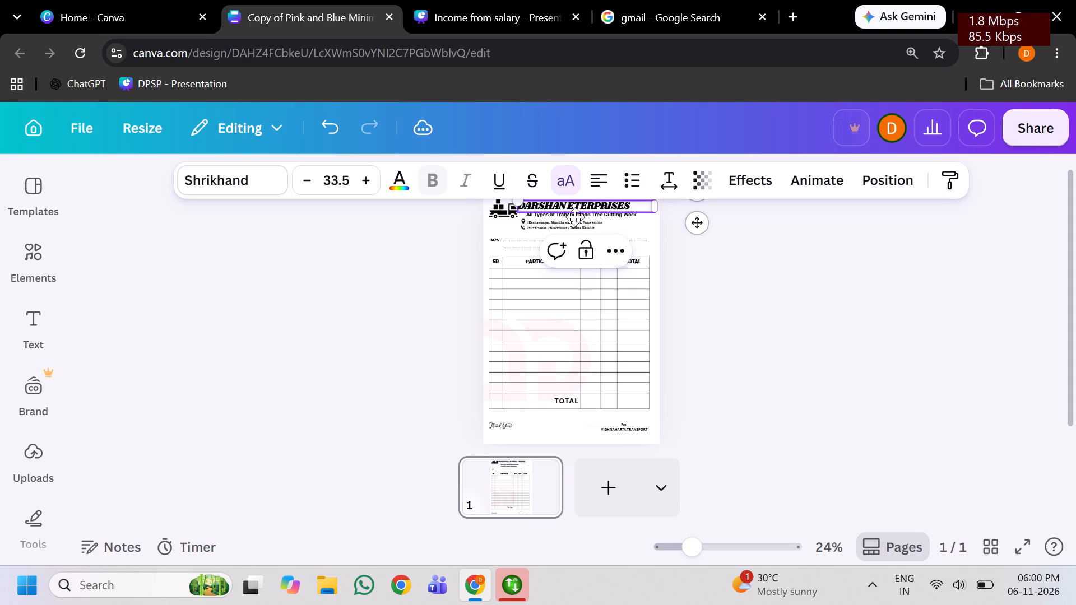
left_click(748, 306)
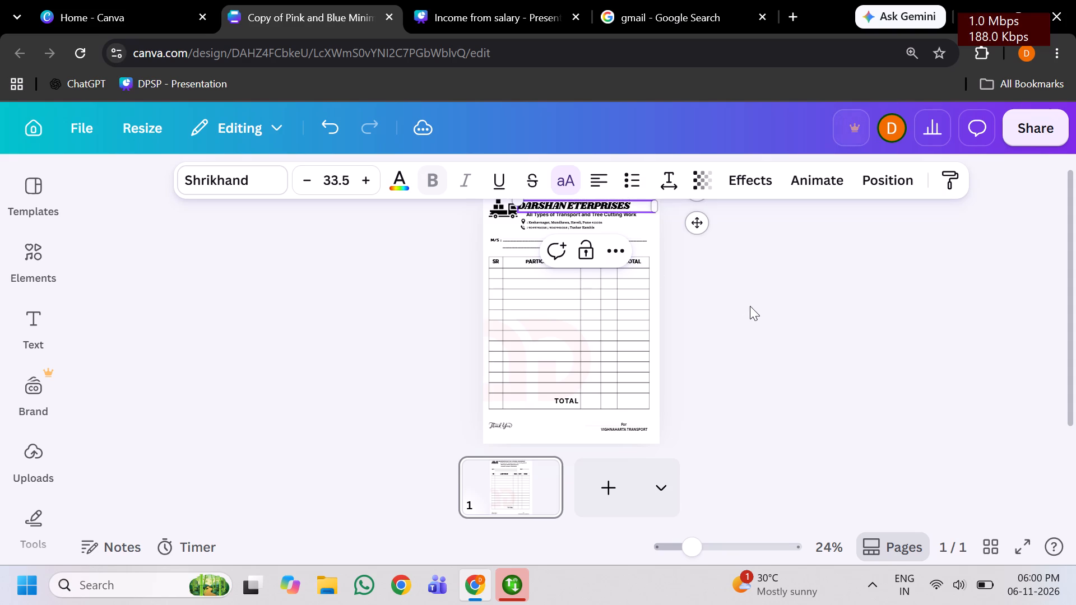
Shift the company name heading slightly to the right, centring its text beside the truck logo.
left_click_drag(565, 203, 580, 201)
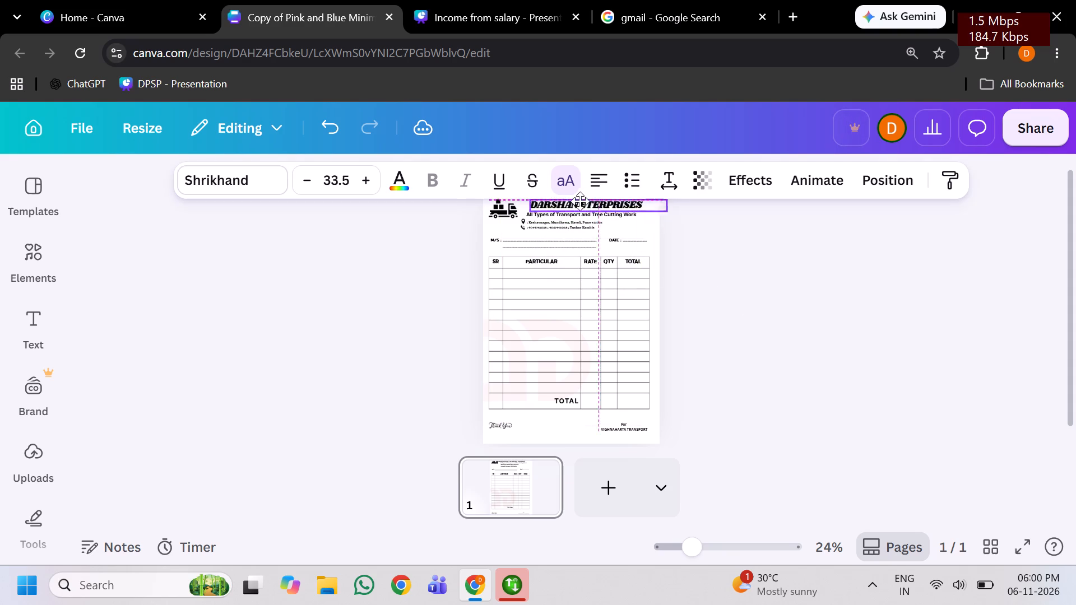
left_click_drag(580, 201, 572, 202)
Replace the tagline under the company name with "all tpes of Plumbing Work".
double_click(573, 212)
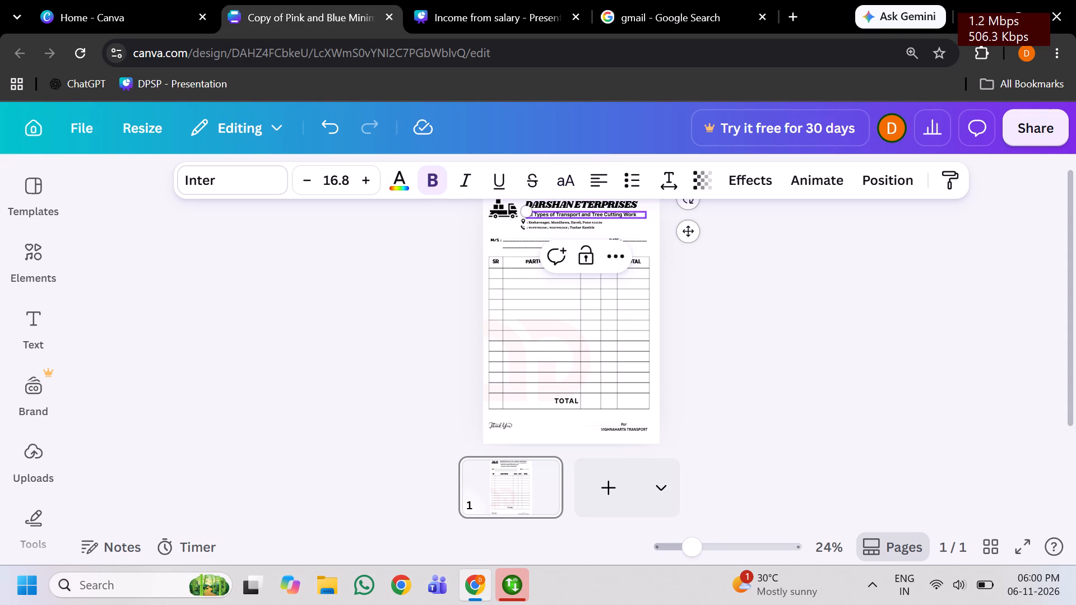
key("ctrl+a")
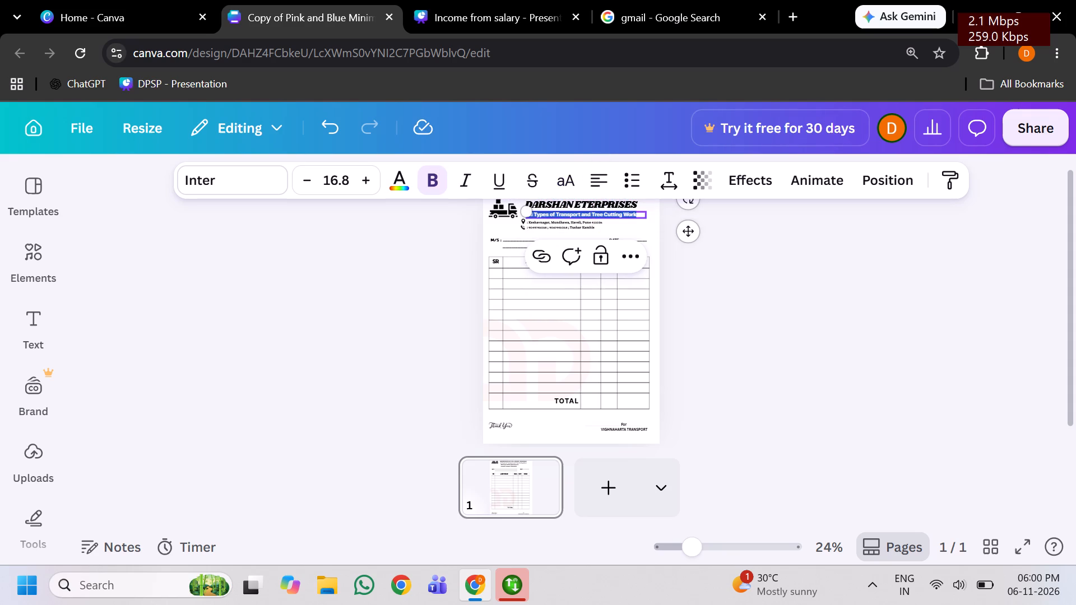
key("BackSpace")
type("all")
key("space")
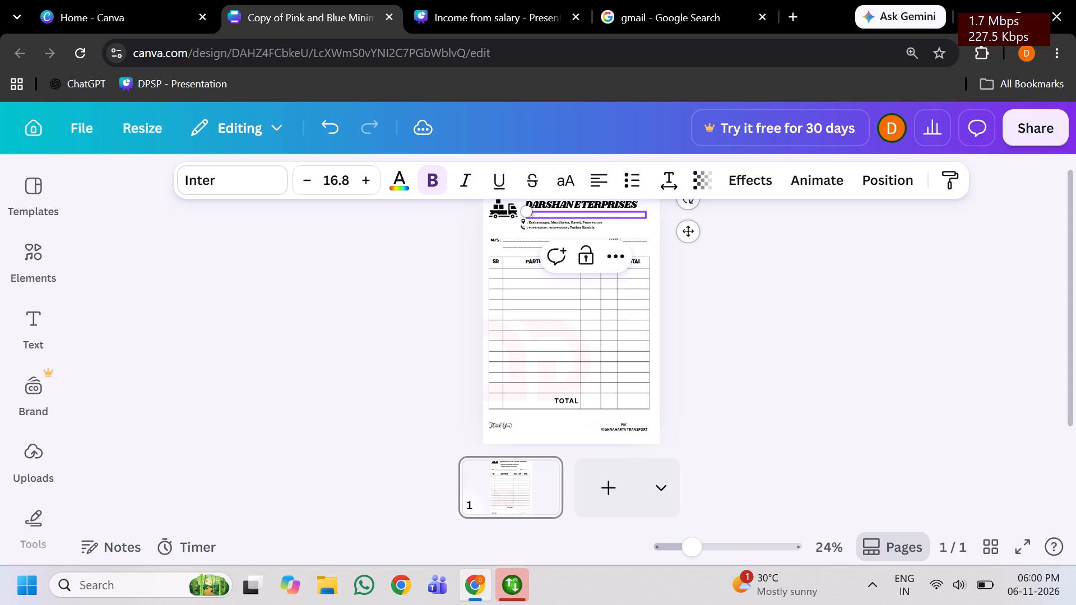
key("t")
type("pr")
key("BackSpace")
type("es")
key("space")
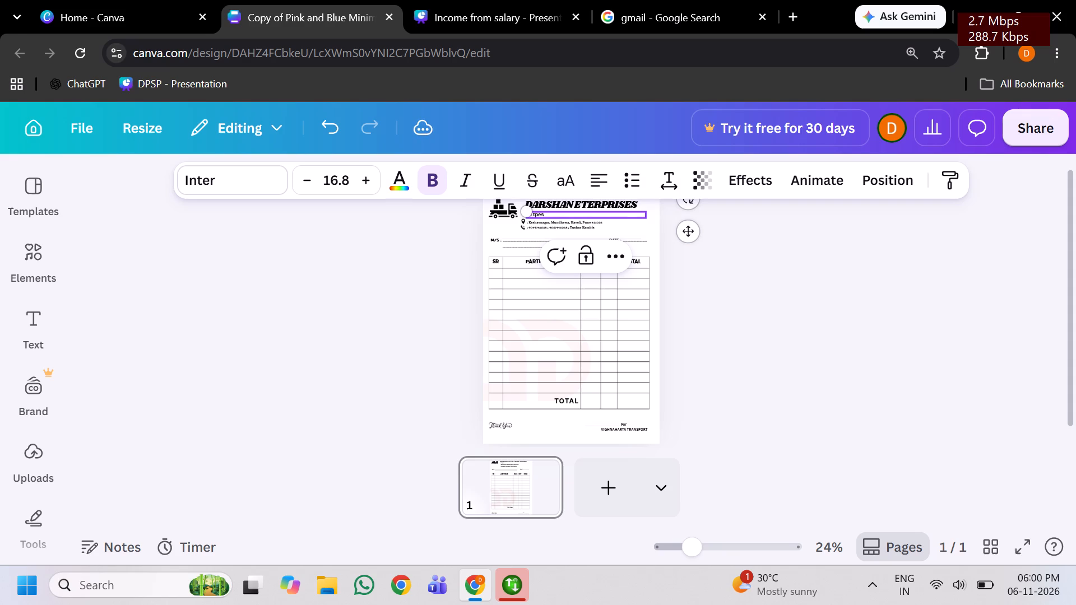
type("of")
key("space")
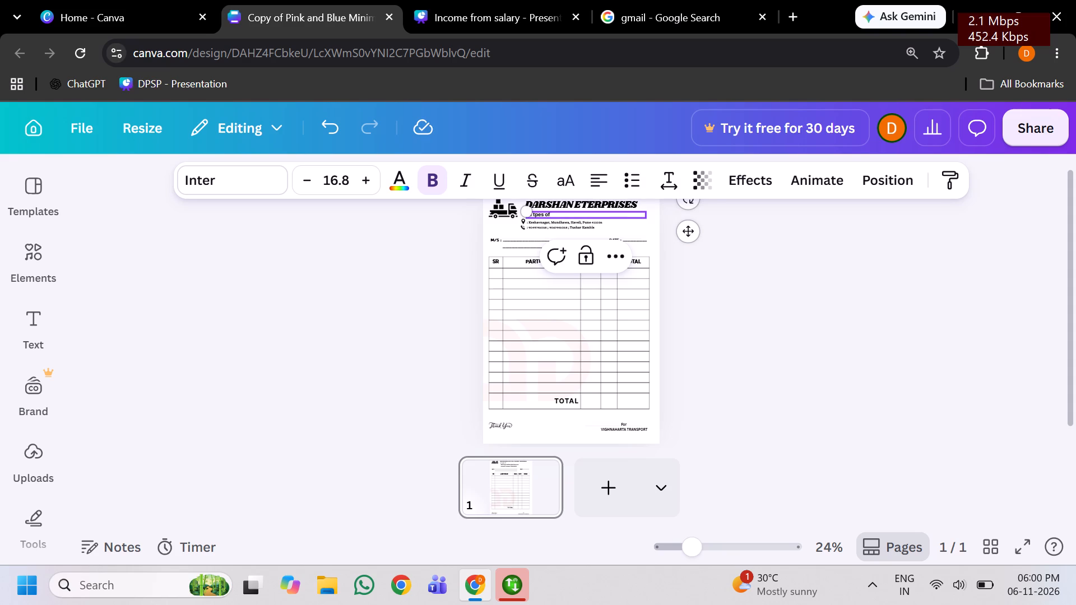
type("Pl")
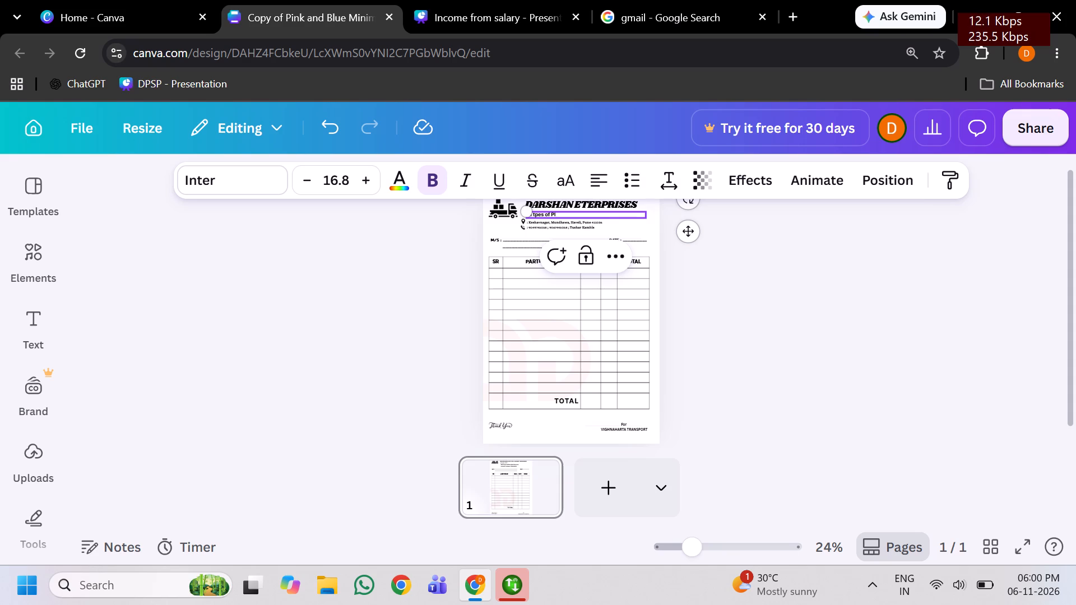
type("um")
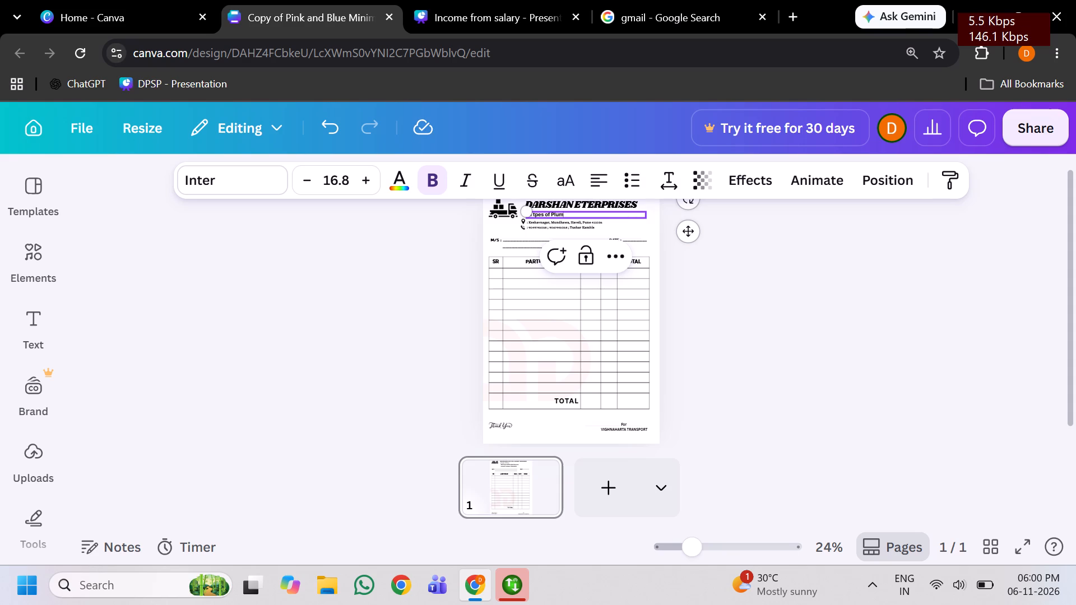
type("bi")
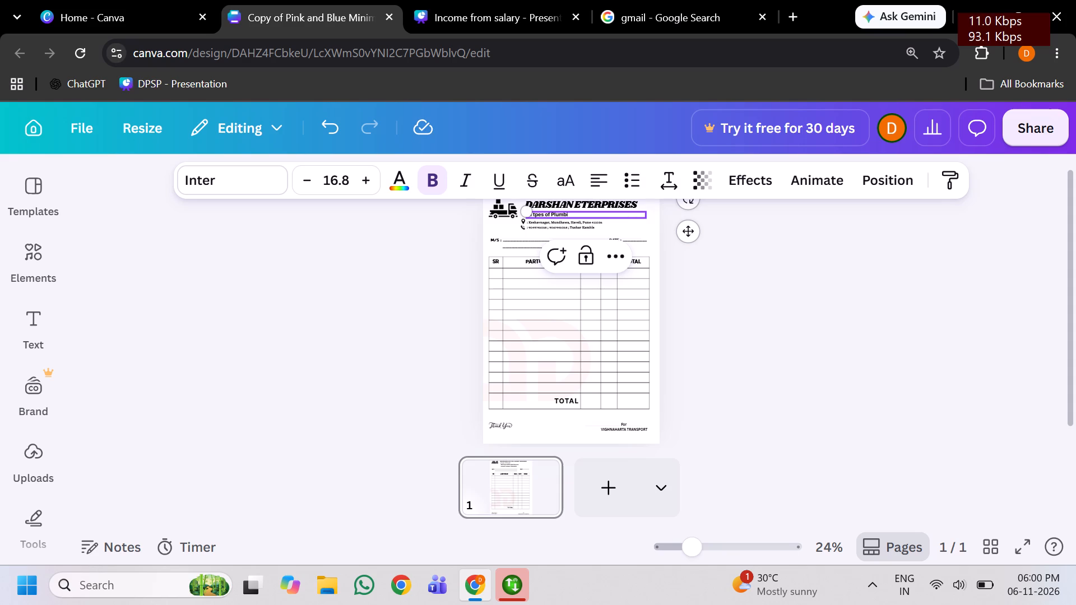
type("ng")
key("space")
key("w")
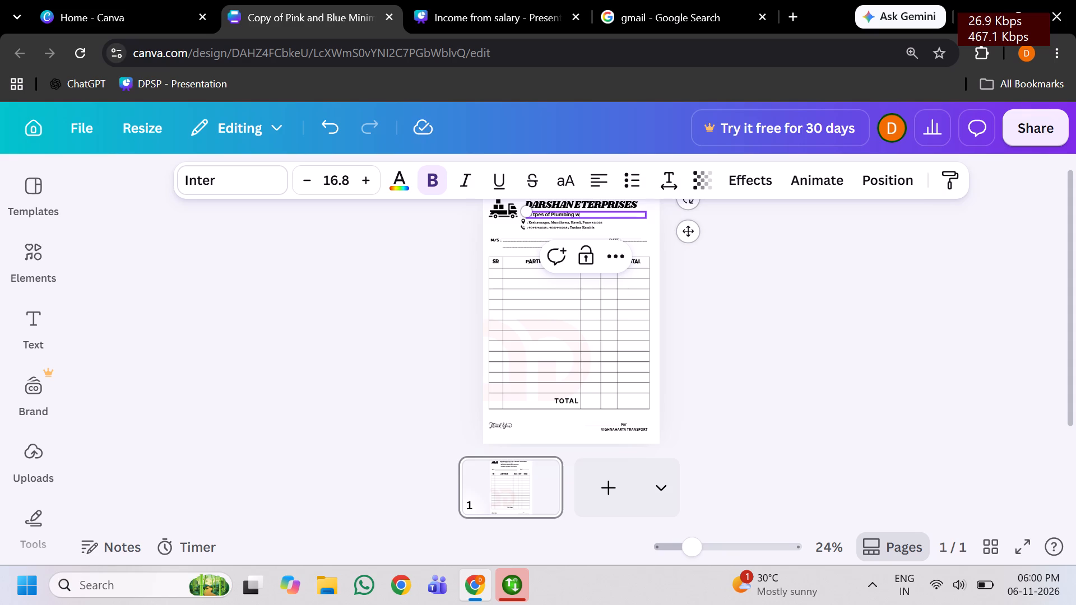
key("BackSpace")
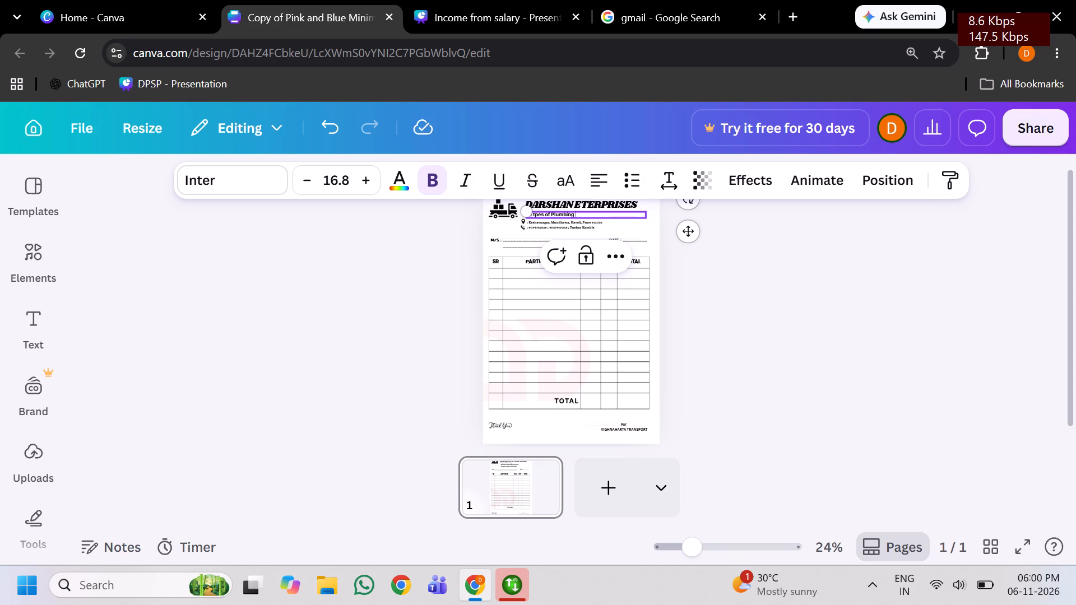
key("shift+w")
type("ork")
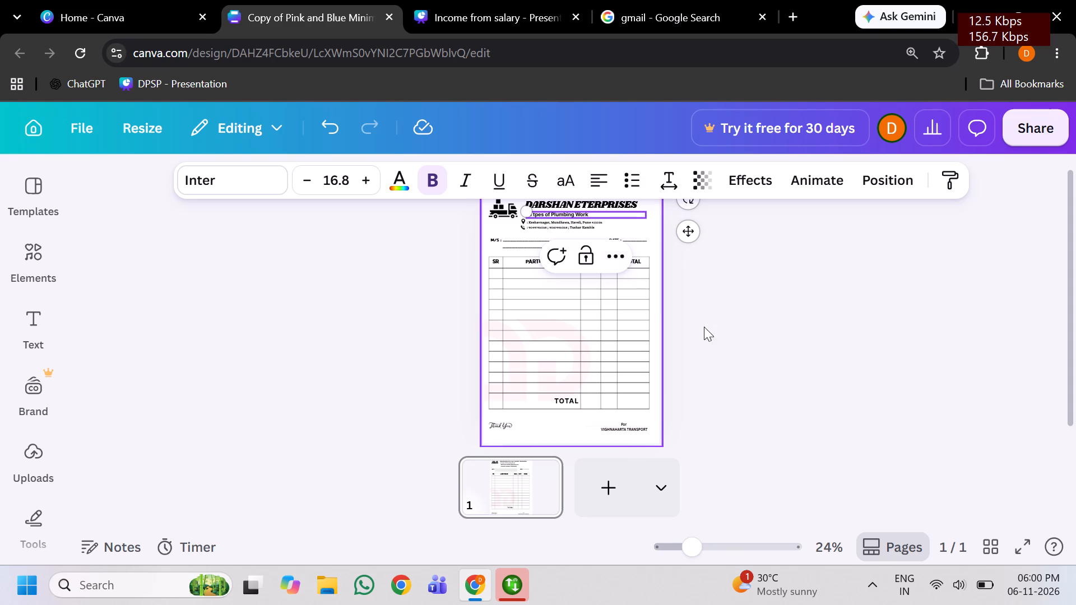
left_click(754, 344)
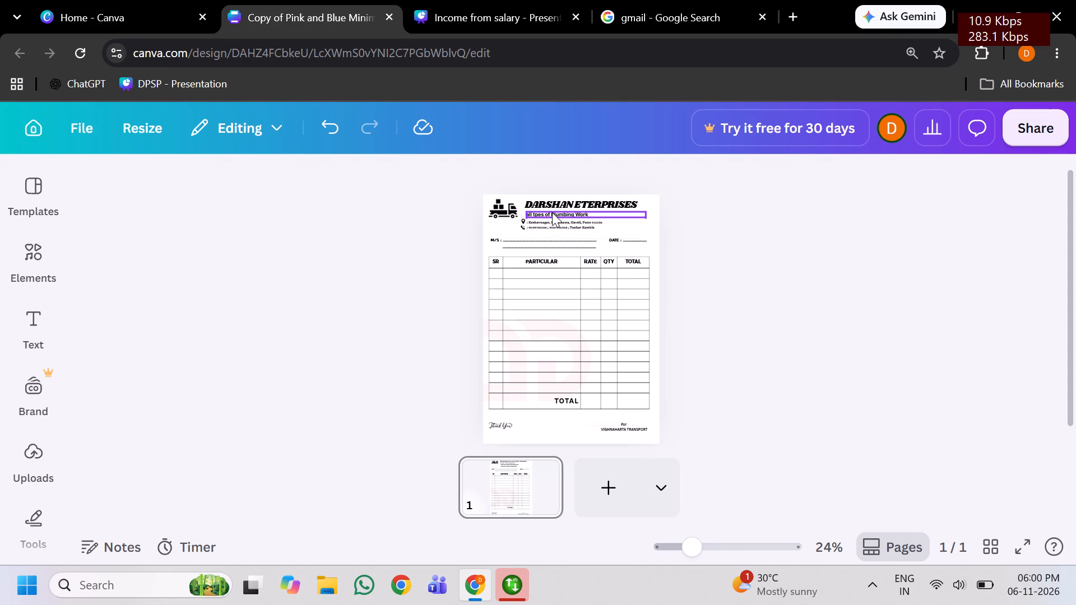
Move the tagline to the right so its text sits centred beneath the company name.
left_click_drag(553, 212, 564, 212)
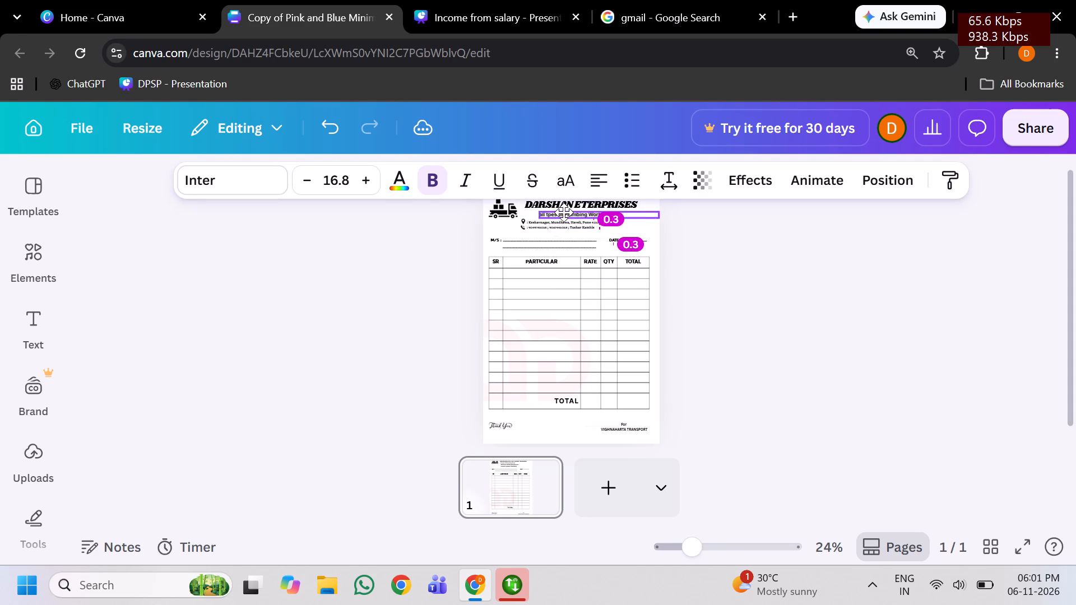
left_click_drag(564, 212, 568, 212)
left_click(765, 294)
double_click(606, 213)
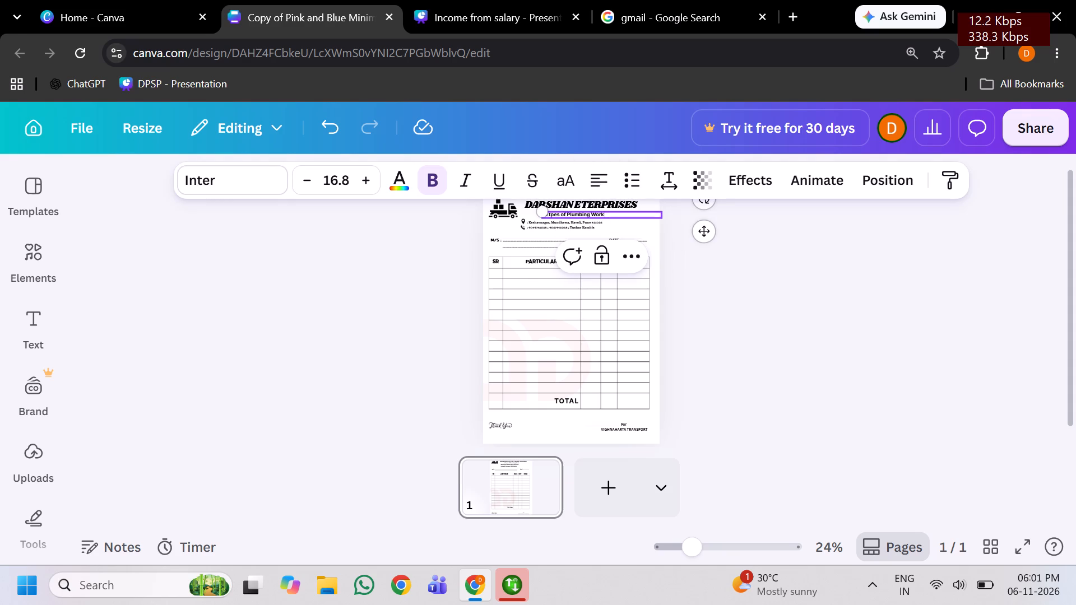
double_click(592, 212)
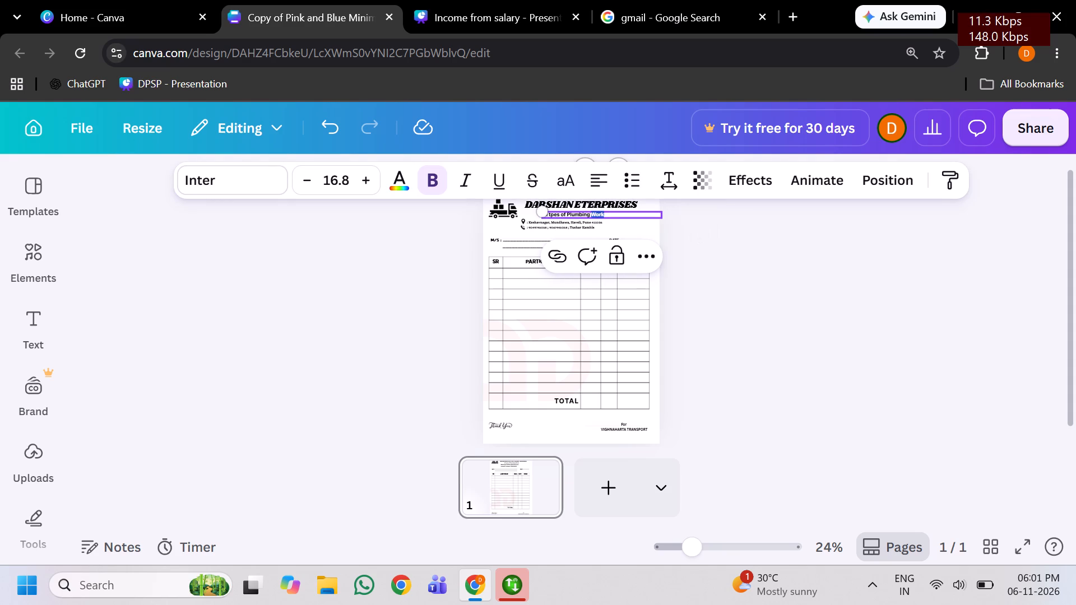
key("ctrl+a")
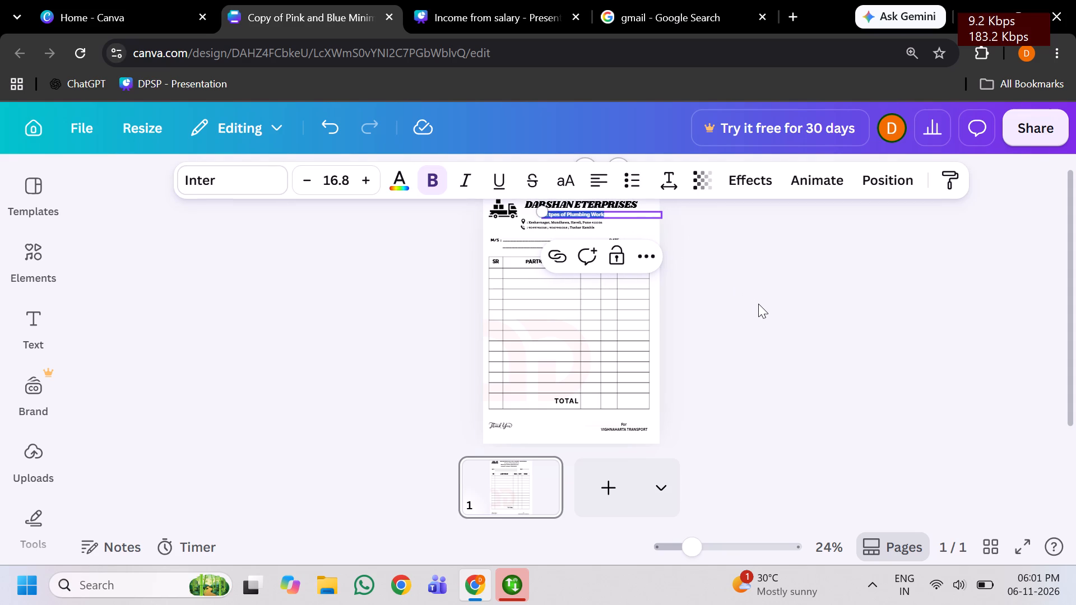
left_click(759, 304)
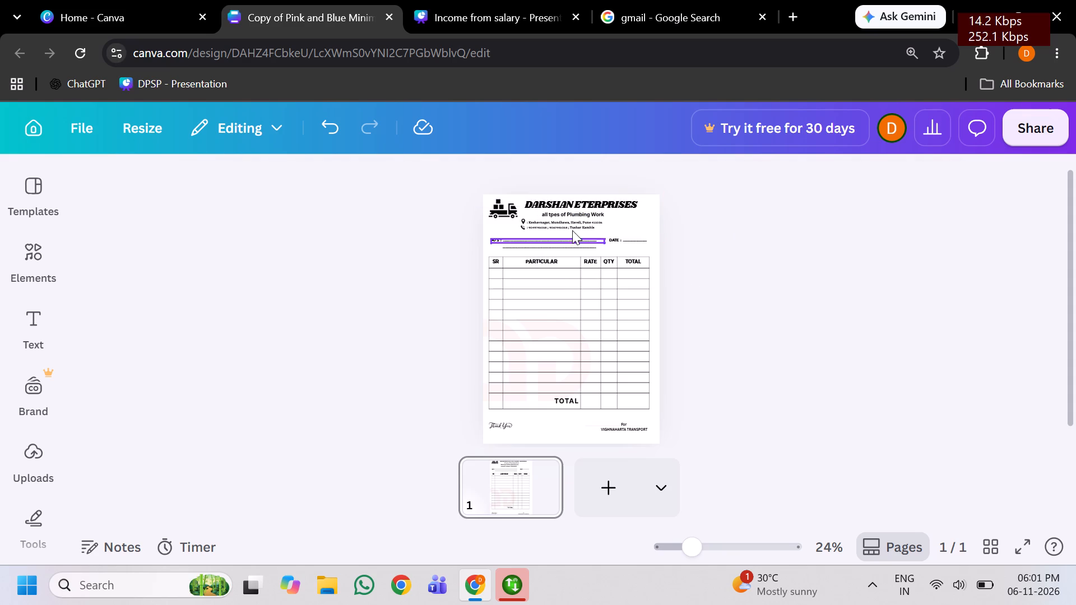
Capitalise the first word of the tagline beneath the company name so it reads "All".
double_click(567, 213)
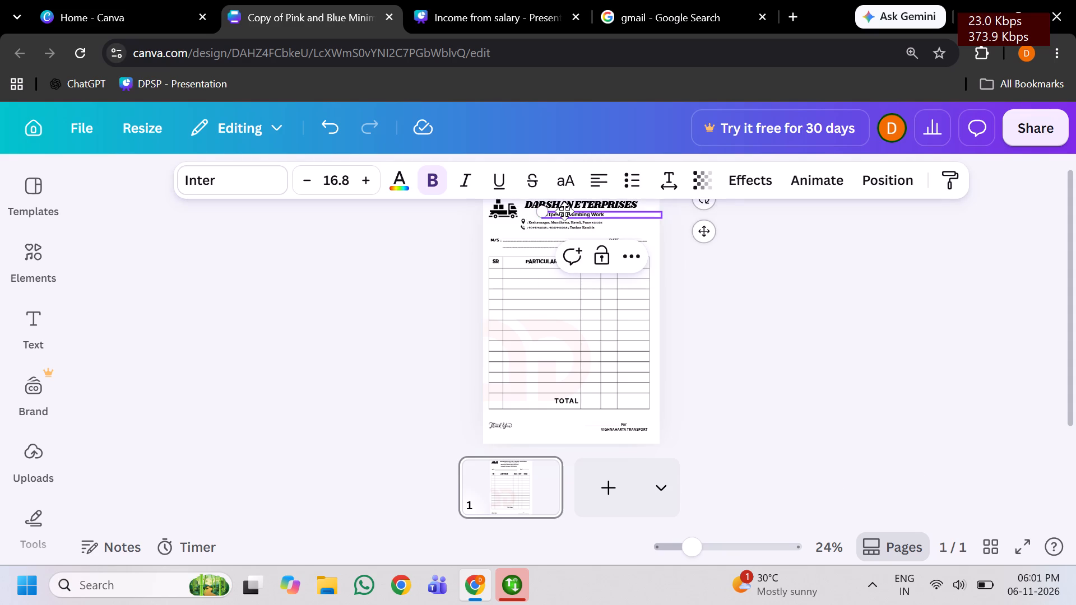
left_click_drag(577, 214, 553, 213)
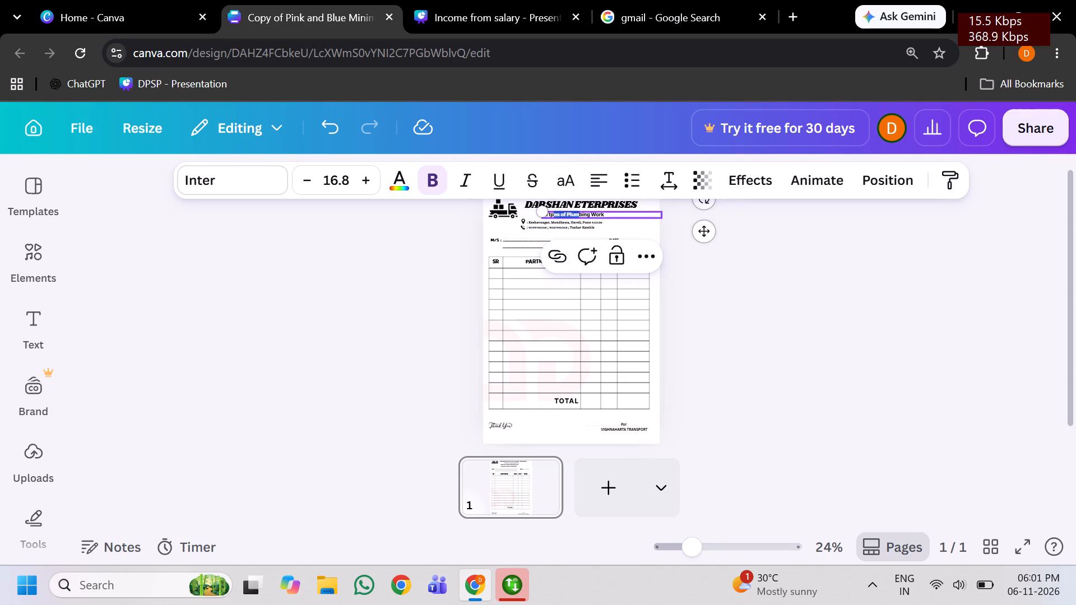
left_click(597, 216)
left_click(549, 212)
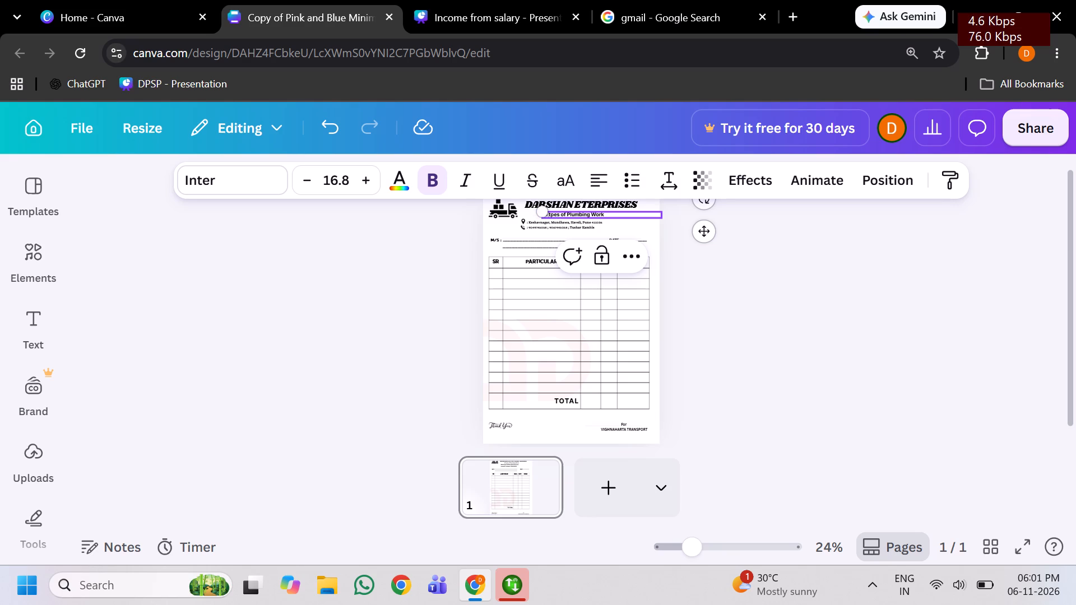
left_click(231, 167)
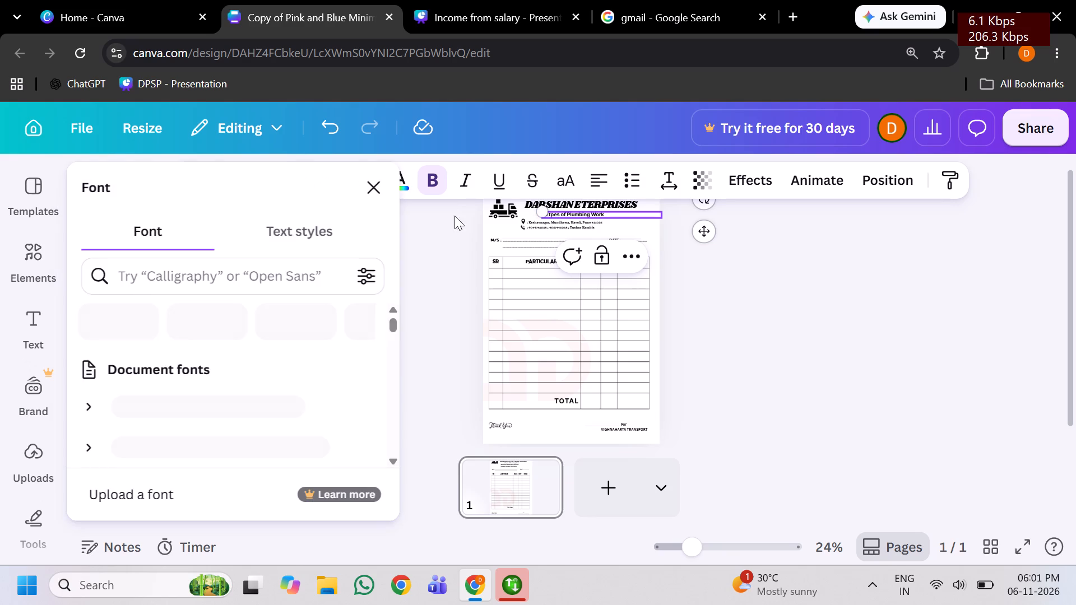
left_click(749, 291)
double_click(567, 216)
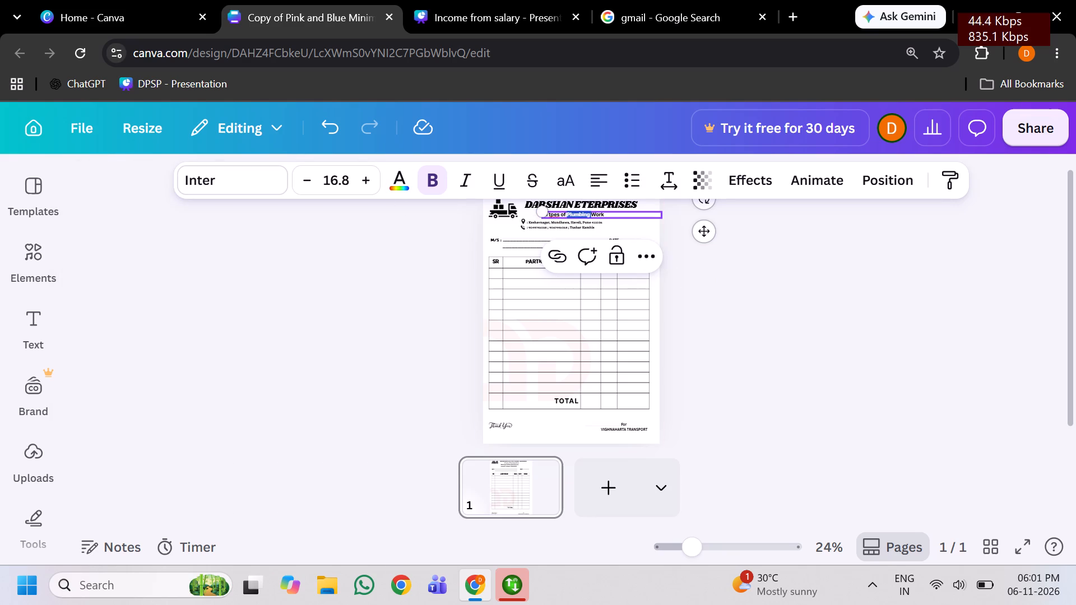
left_click(551, 216)
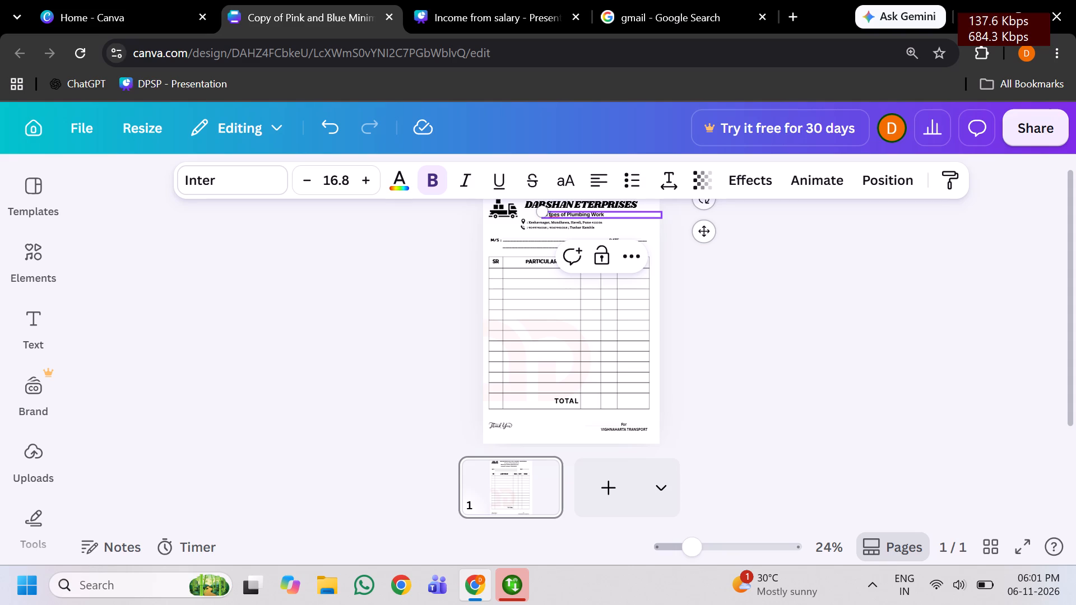
left_click(548, 214)
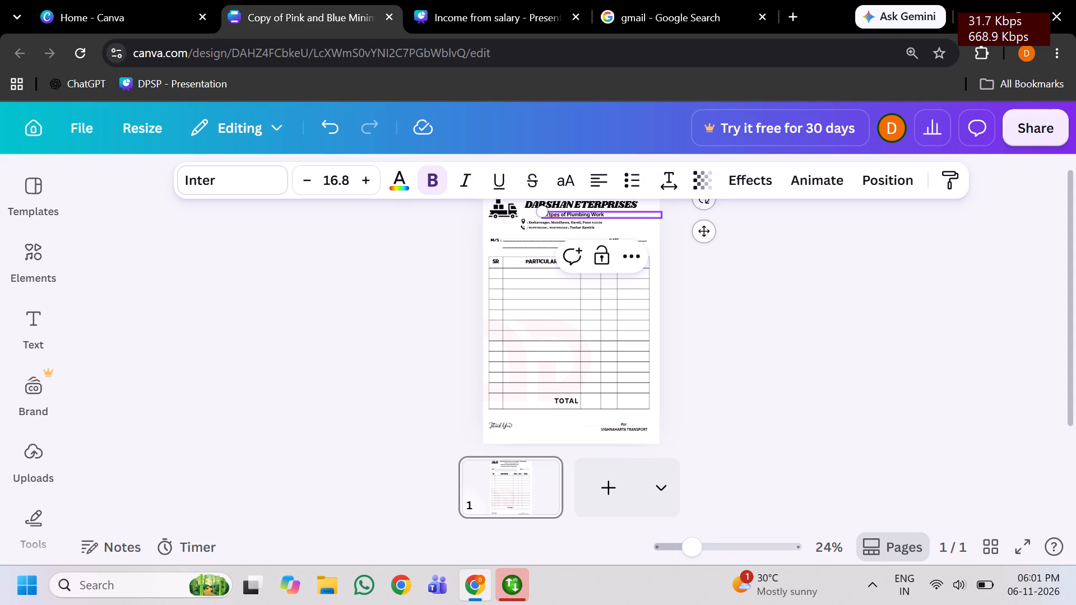
key("BackSpace")
key("BackSpace")
key("BackSpace")
key("BackSpace")
key("BackSpace")
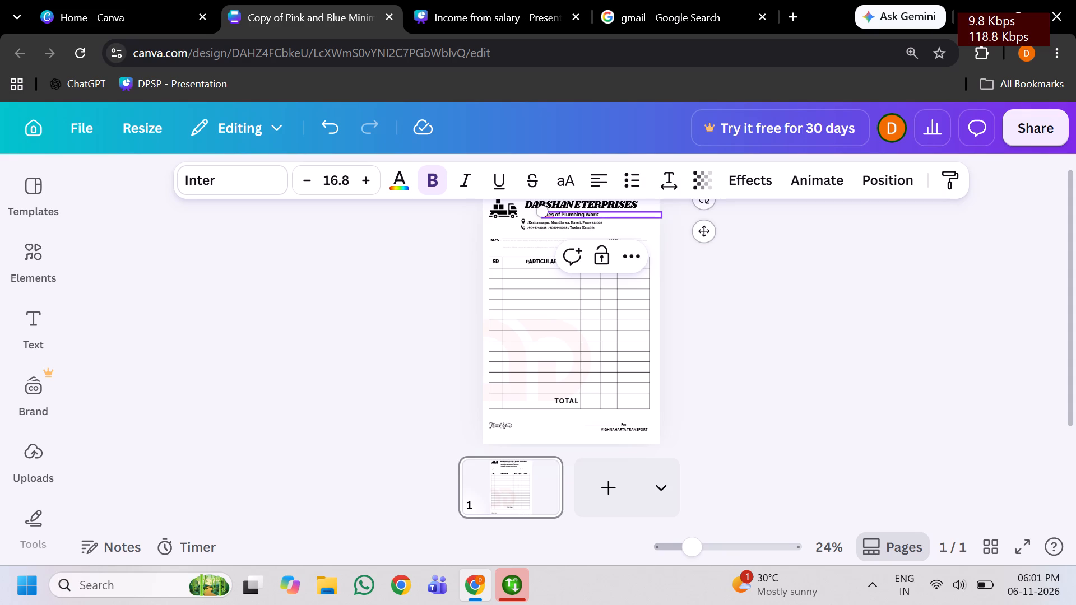
key("shift+a")
type("ll")
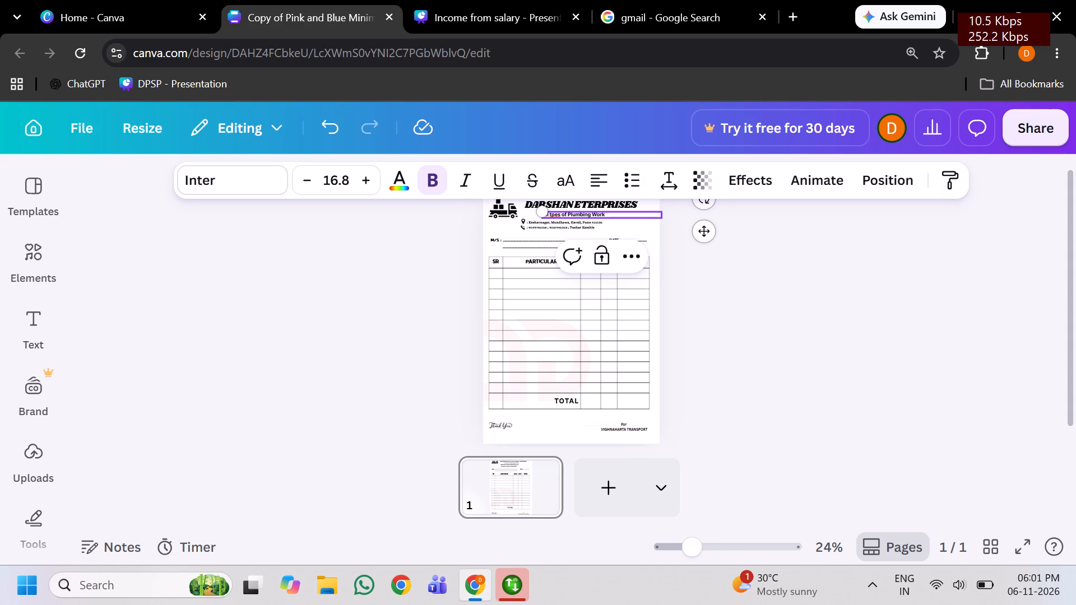
left_click(823, 422)
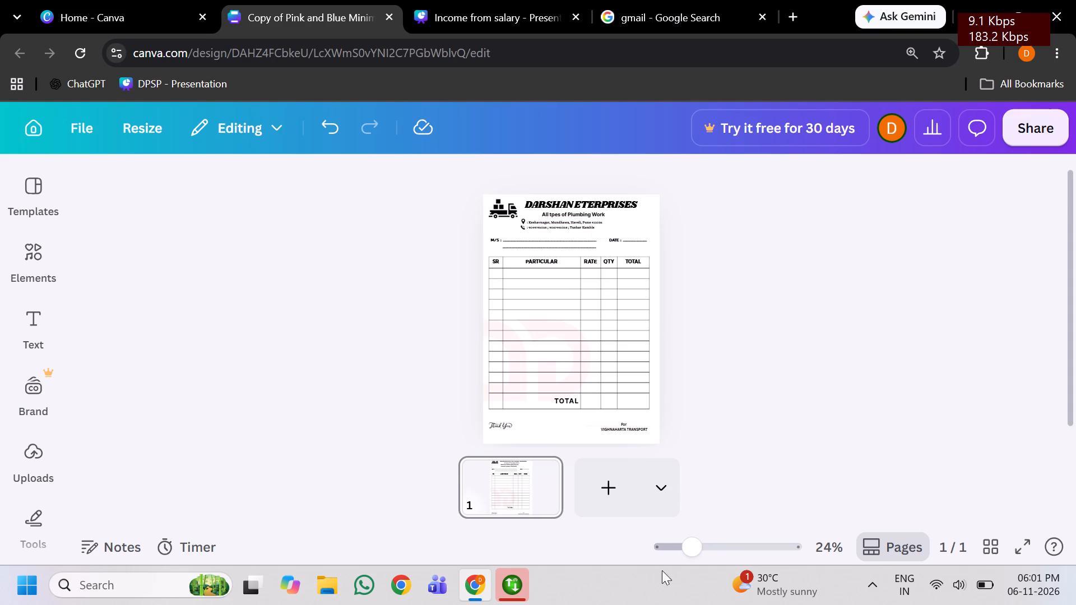
Enlarge the view of the invoice page to about 76%.
left_click_drag(693, 539, 730, 544)
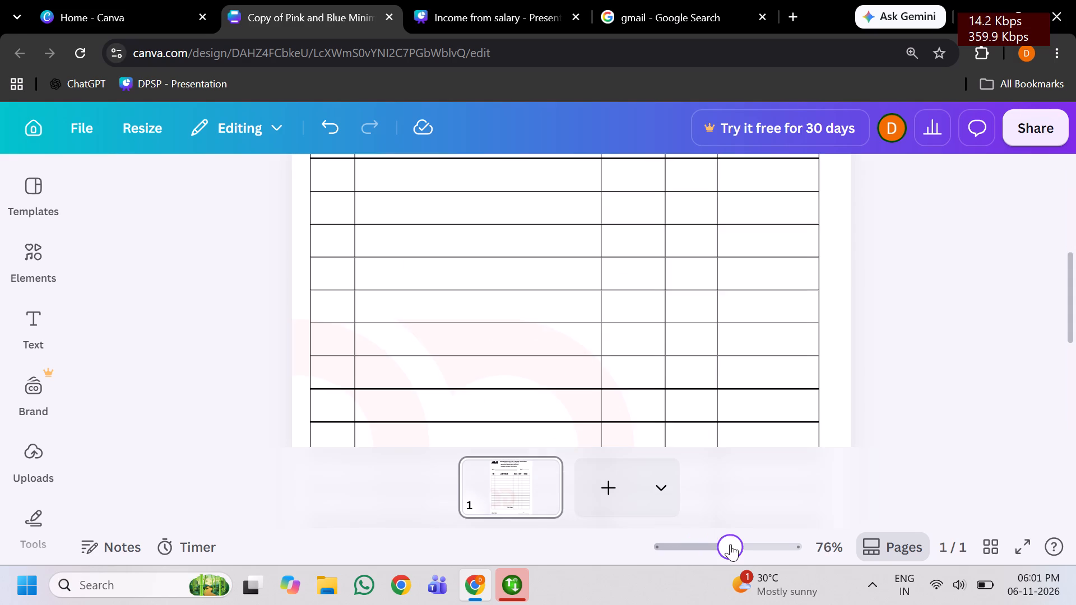
Select the whole address after the colon on the location line beneath the tagline, ready for replacement.
left_click_drag(730, 544, 731, 544)
scroll(654, 407, "up", 3)
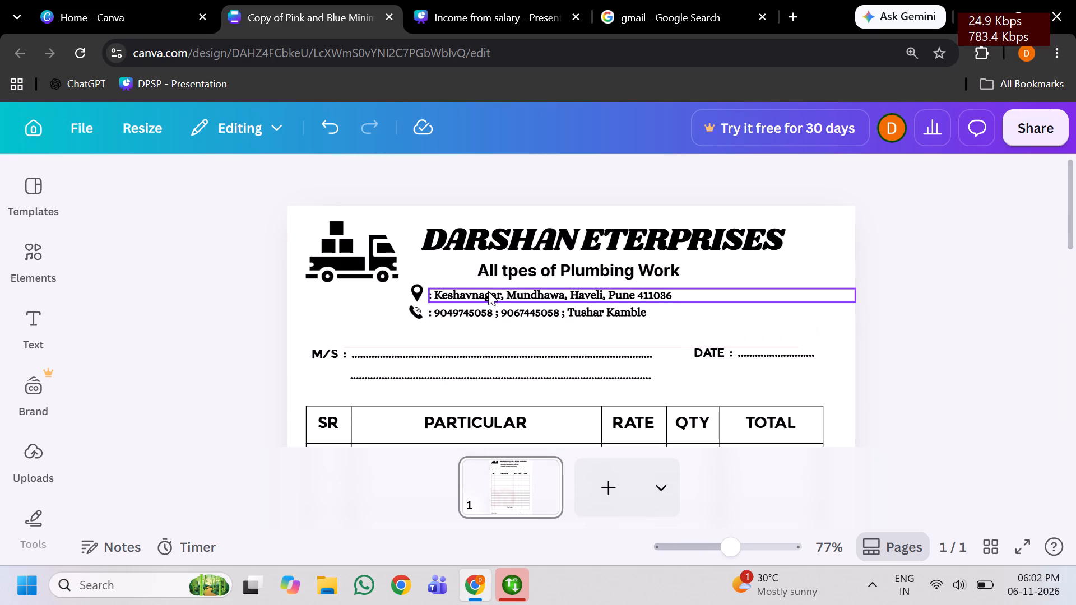
double_click(488, 291)
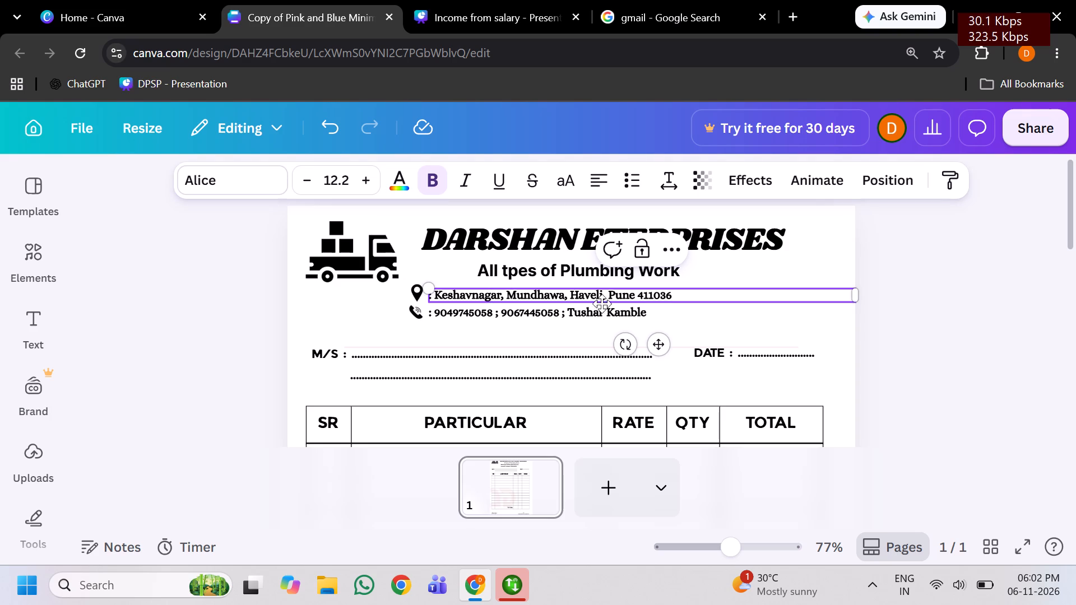
left_click_drag(674, 297, 662, 294)
left_click_drag(662, 294, 439, 292)
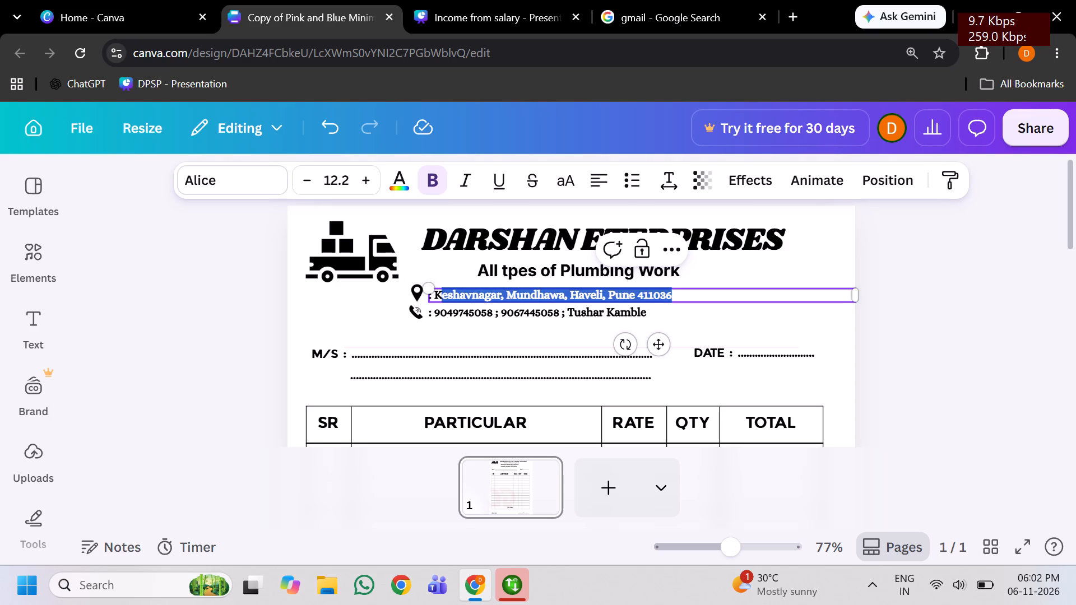
left_click_drag(439, 292, 436, 294)
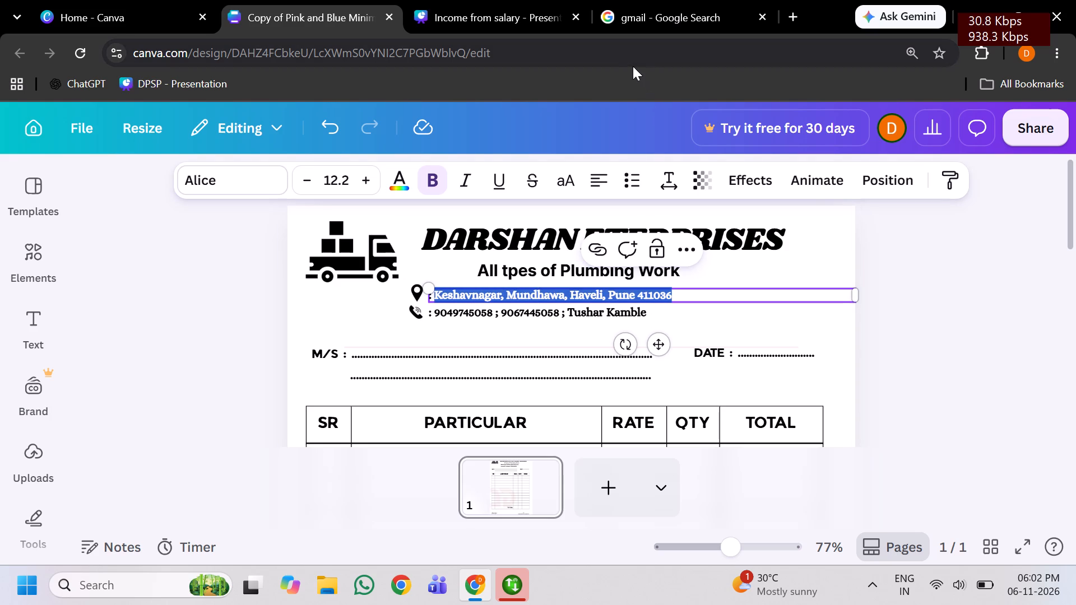
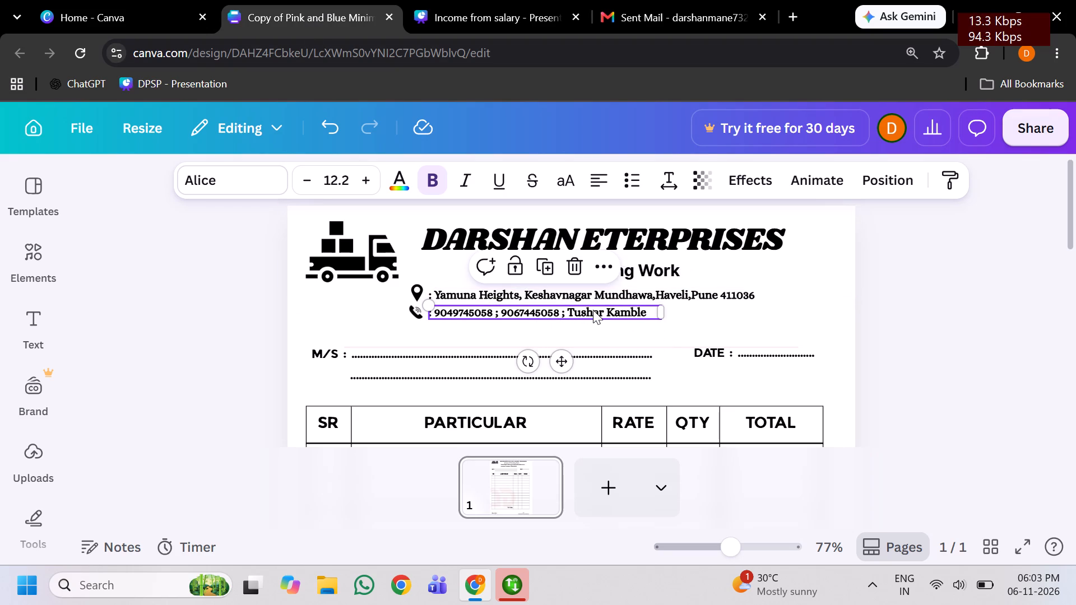
Open the phone contact line beneath the address for editing, with the contact person's first name selected.
double_click(593, 310)
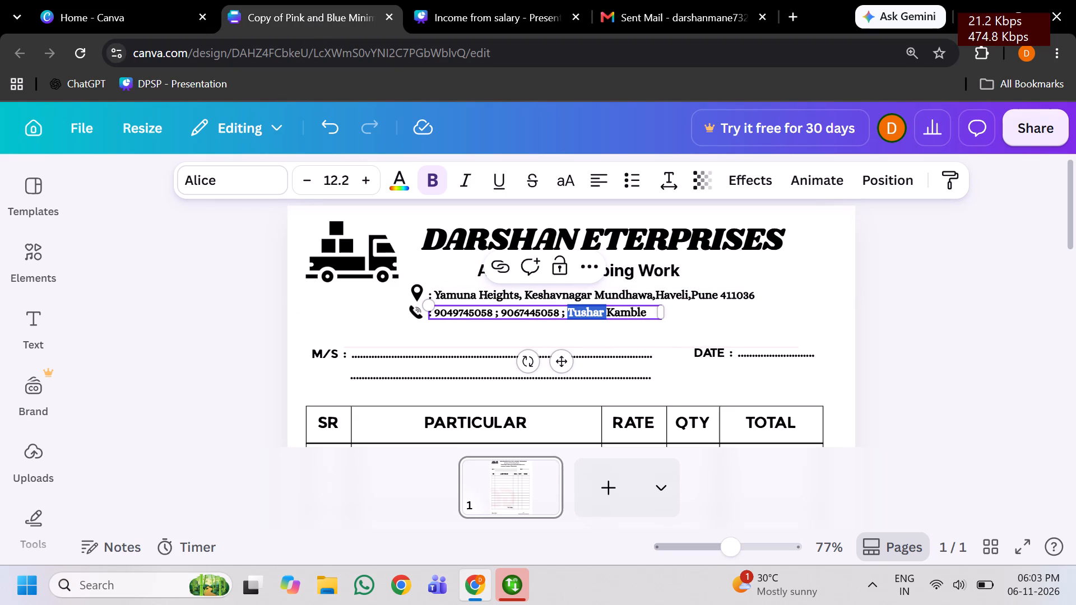
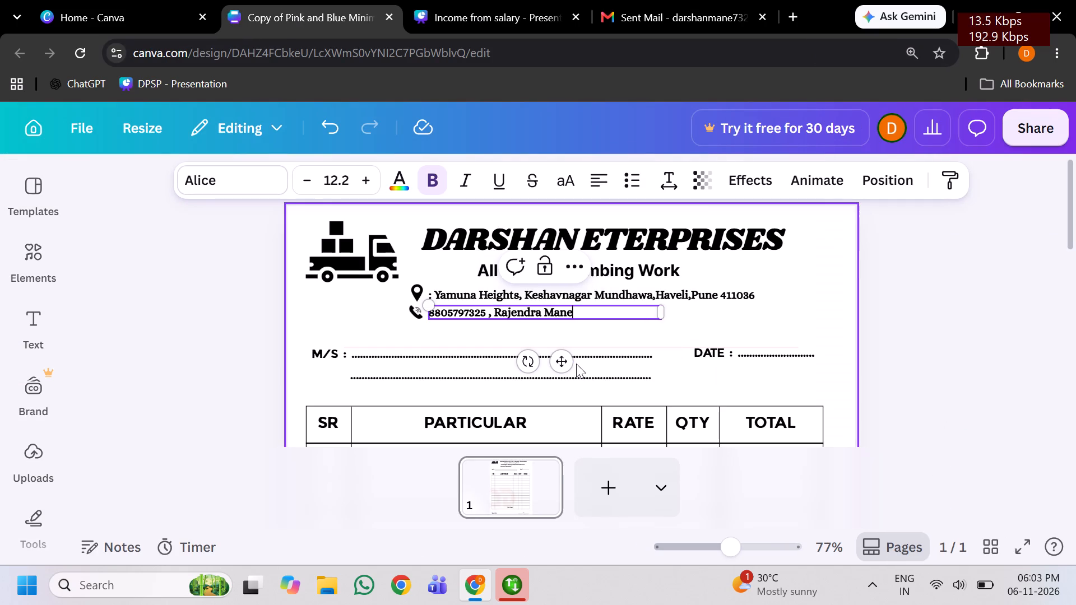
Delete the space between the comma and the contact person's name in the phone contact line.
left_click(494, 315)
key("BackSpace")
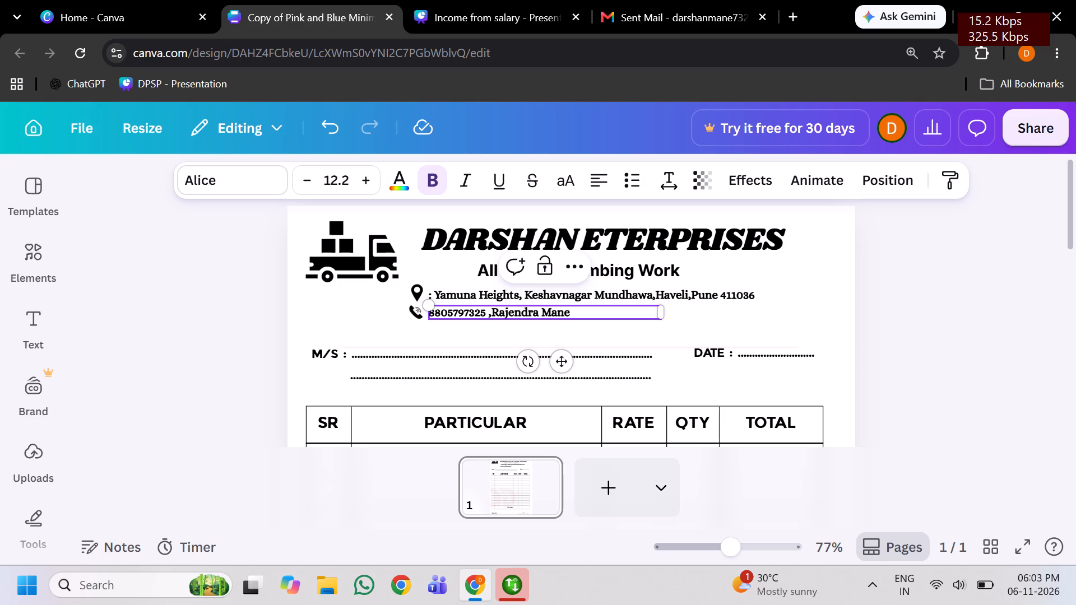
key("BackSpace")
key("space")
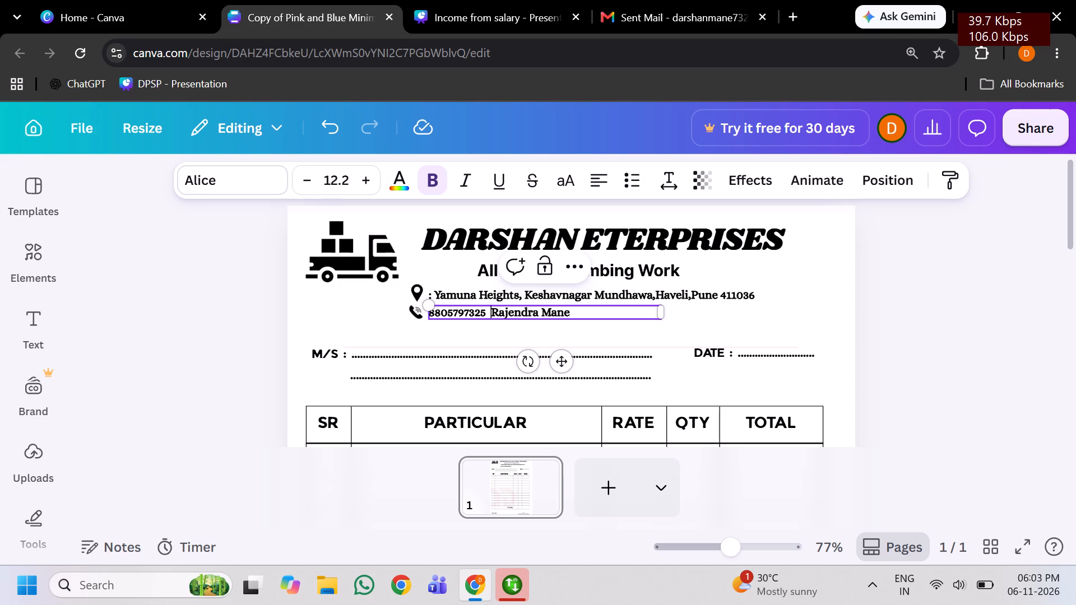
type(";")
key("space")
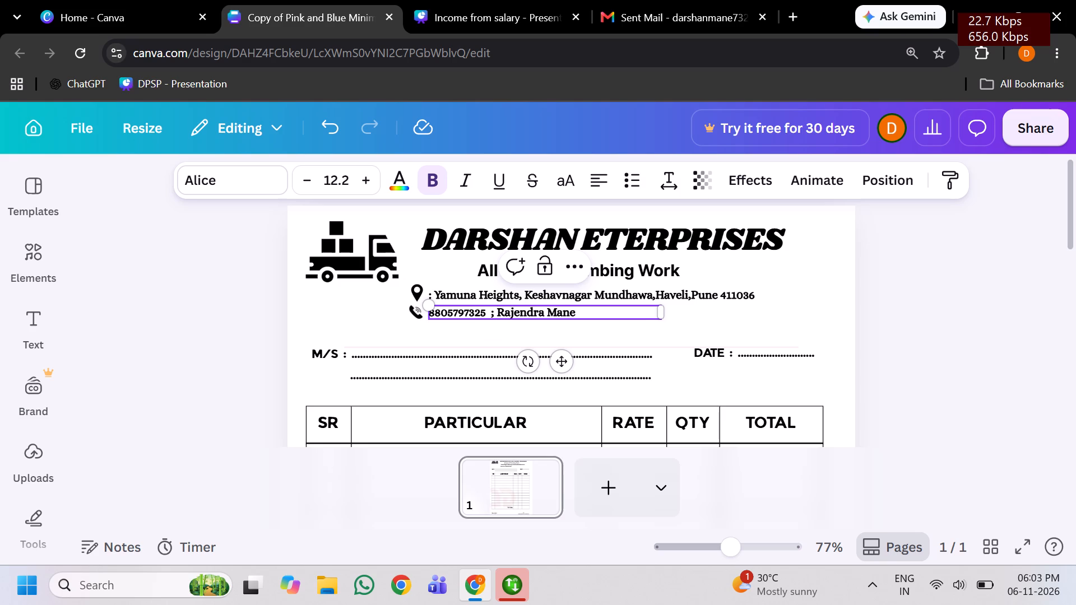
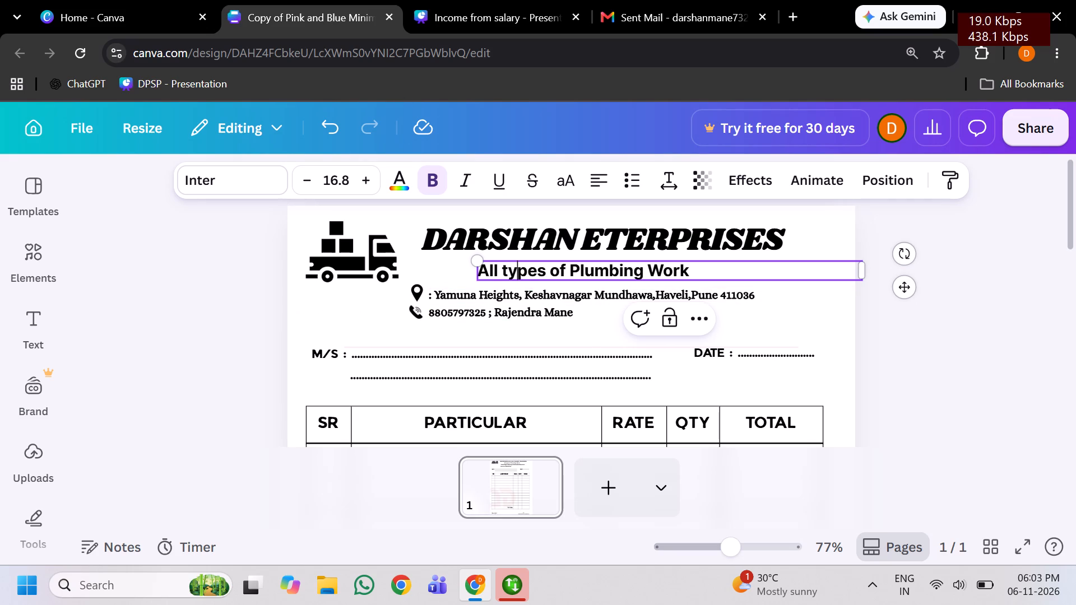
Capitalize the second word of the tagline under the business name, making it "All Types of Plumbing Work".
left_click(507, 269)
key("BackSpace")
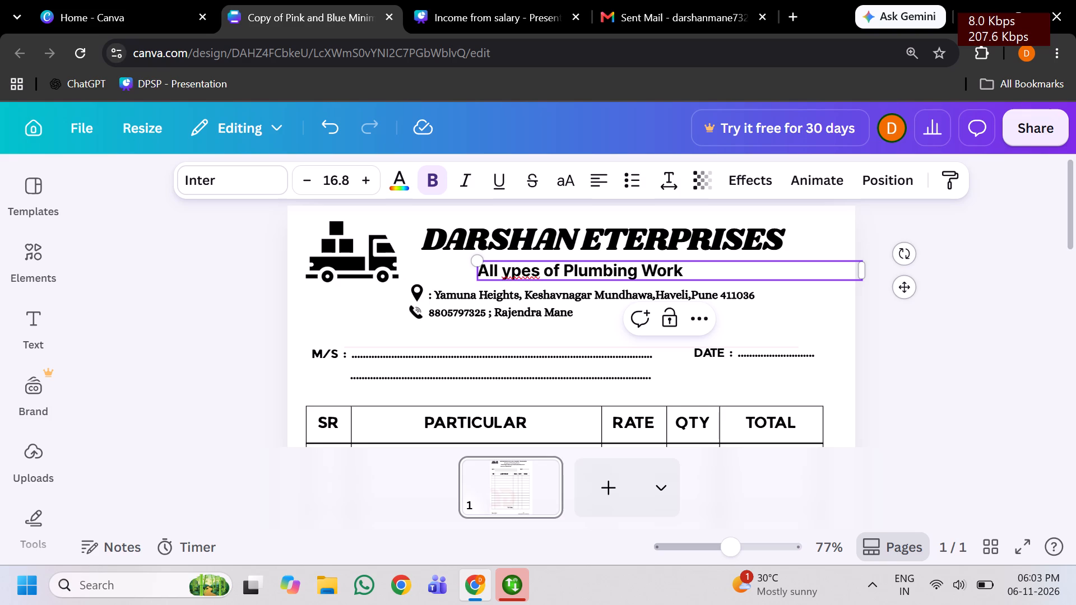
key("shift+t")
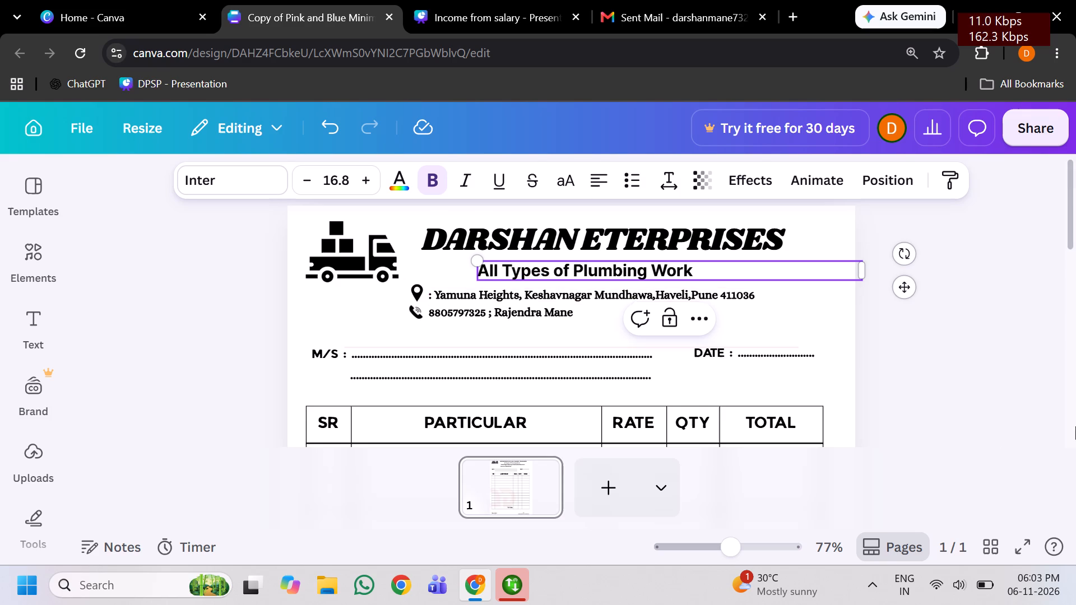
left_click(1068, 420)
scroll(814, 414, "up", 2)
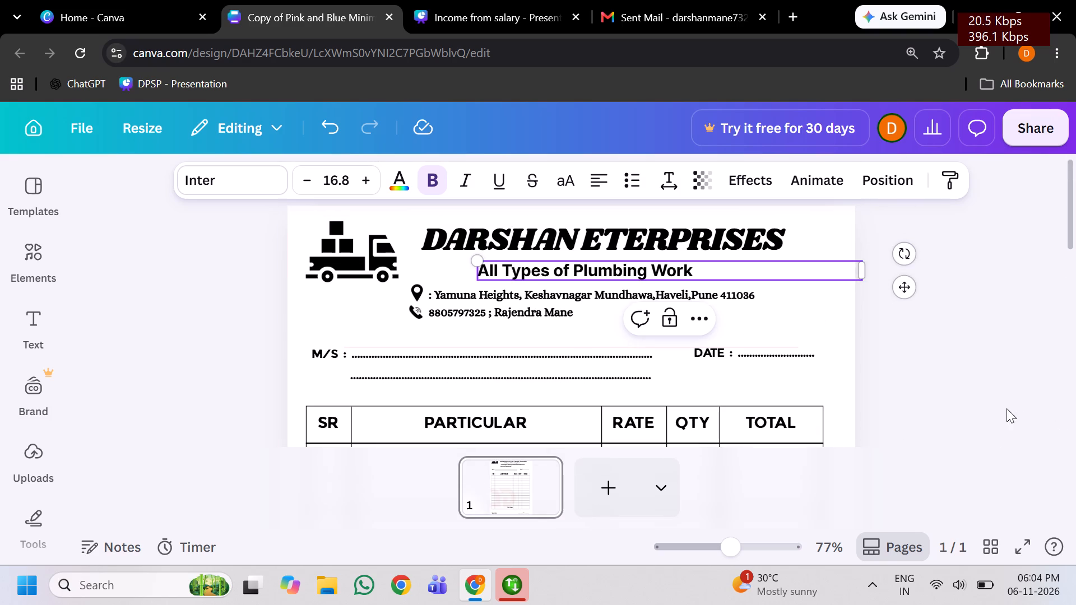
left_click(992, 404)
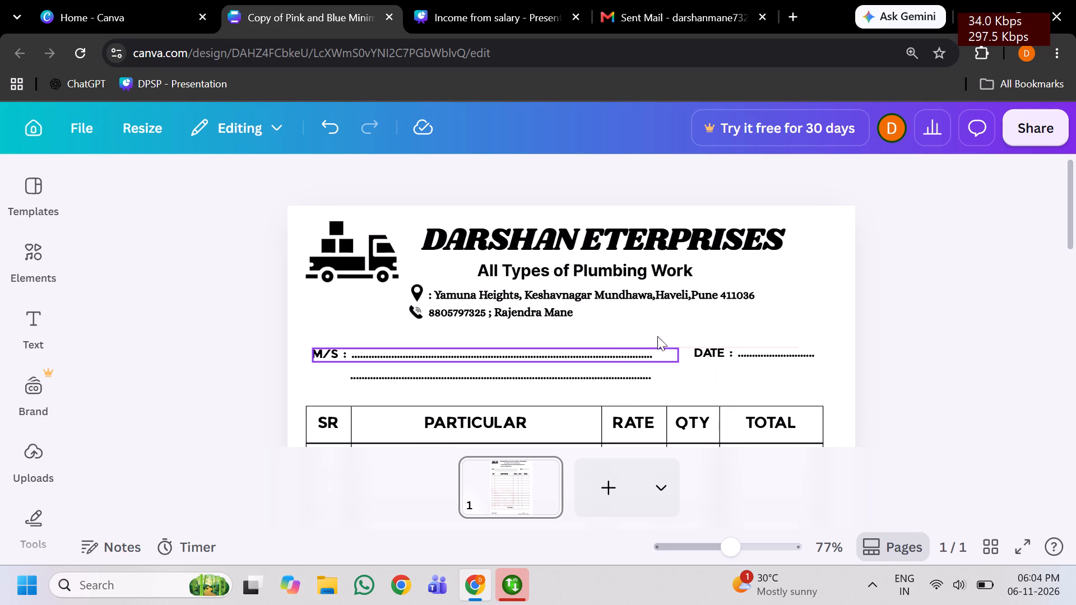
Look over the invoice page and examine the uploaded images and videos for a graphic to replace the header's truck illustration.
scroll(673, 328, "down", 7)
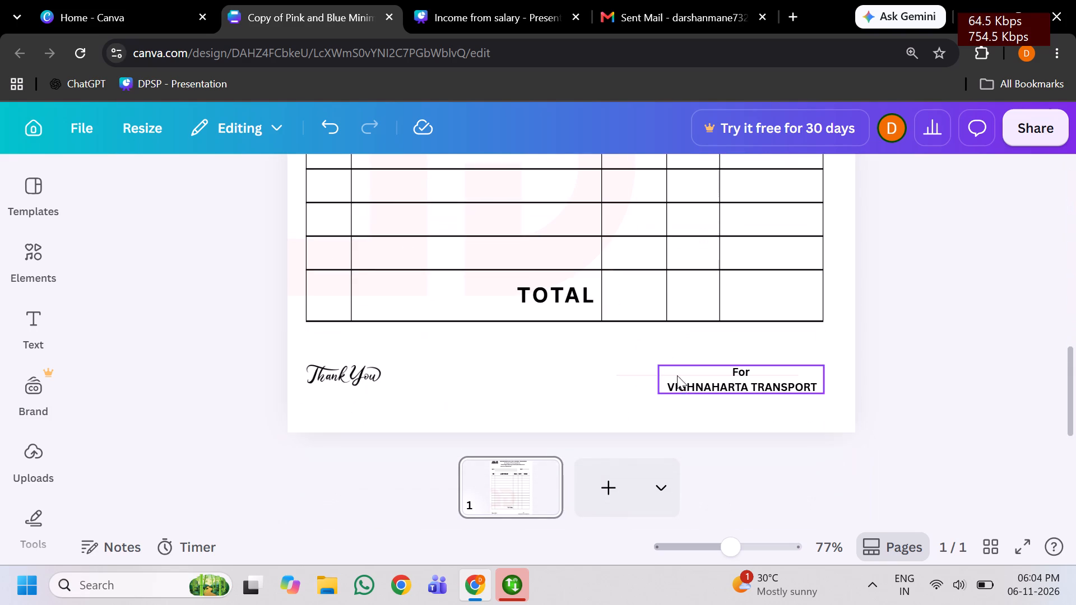
scroll(614, 371, "up", 7)
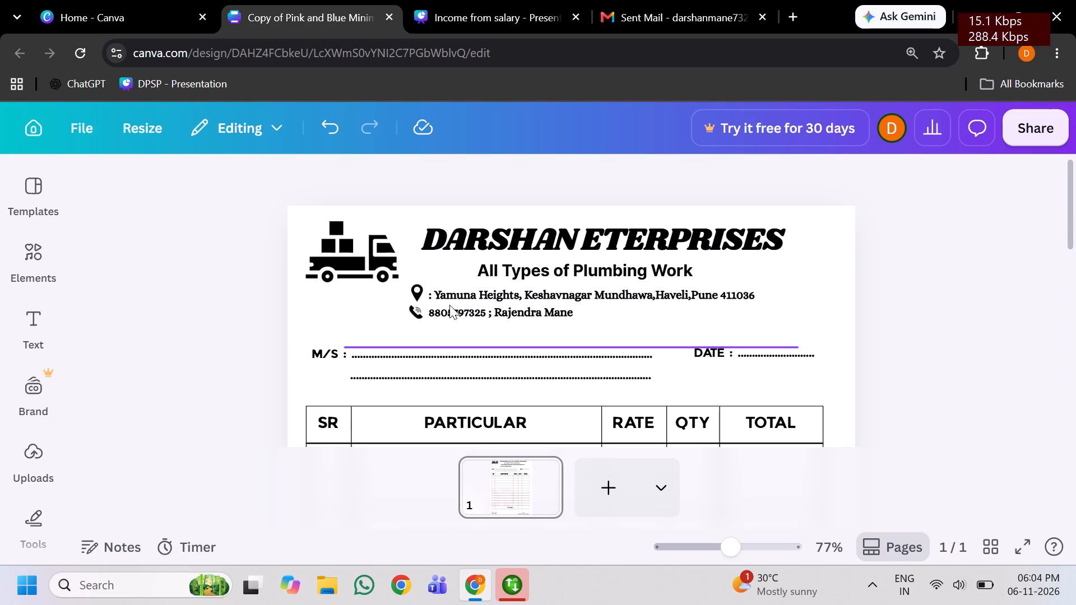
left_click(375, 269)
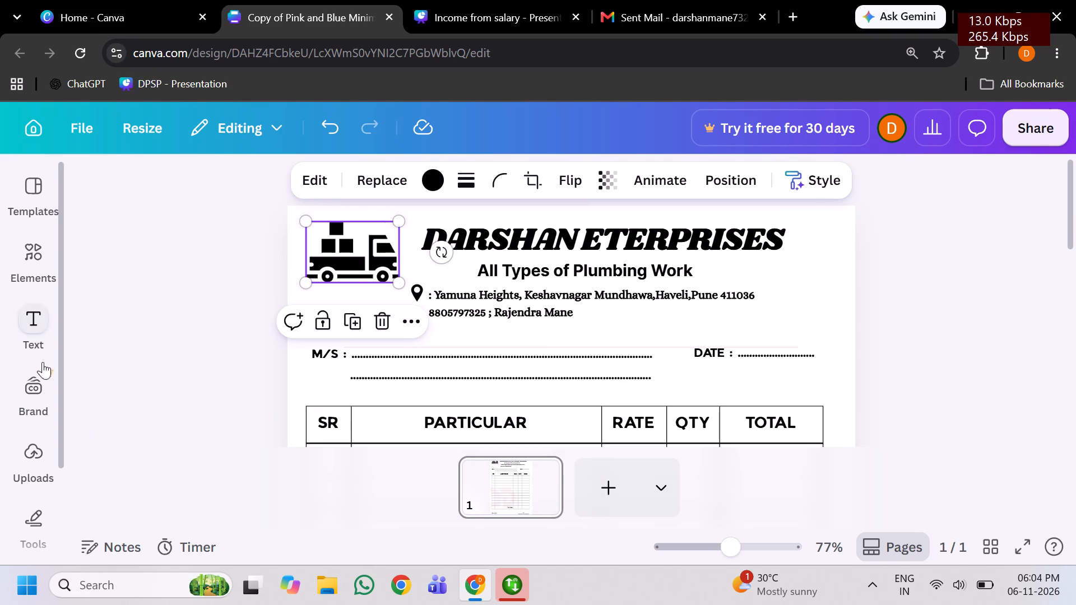
left_click(34, 469)
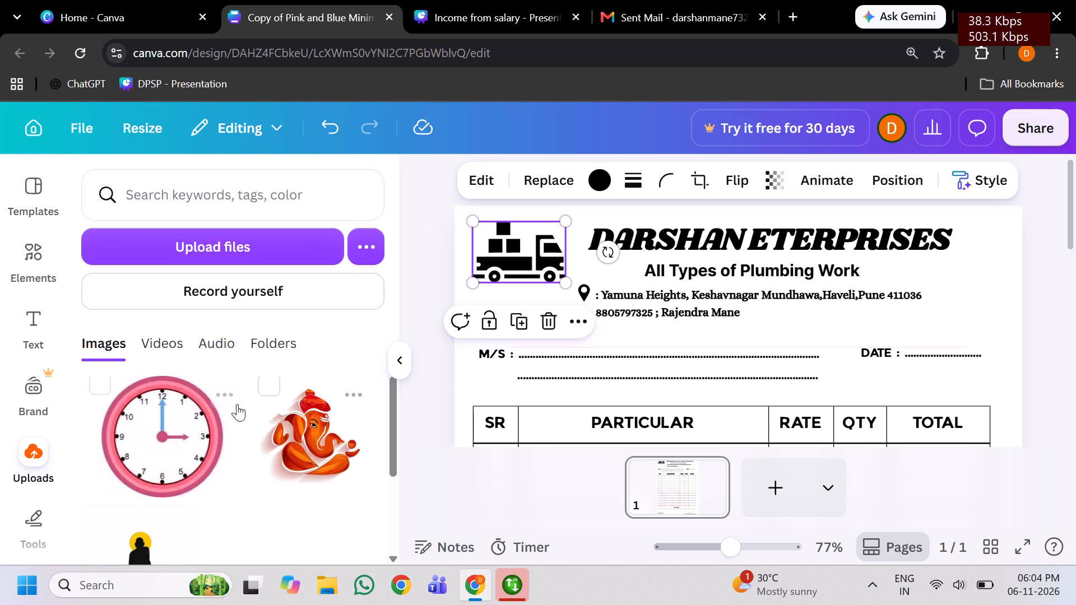
scroll(237, 404, "down", 5)
scroll(240, 385, "up", 6)
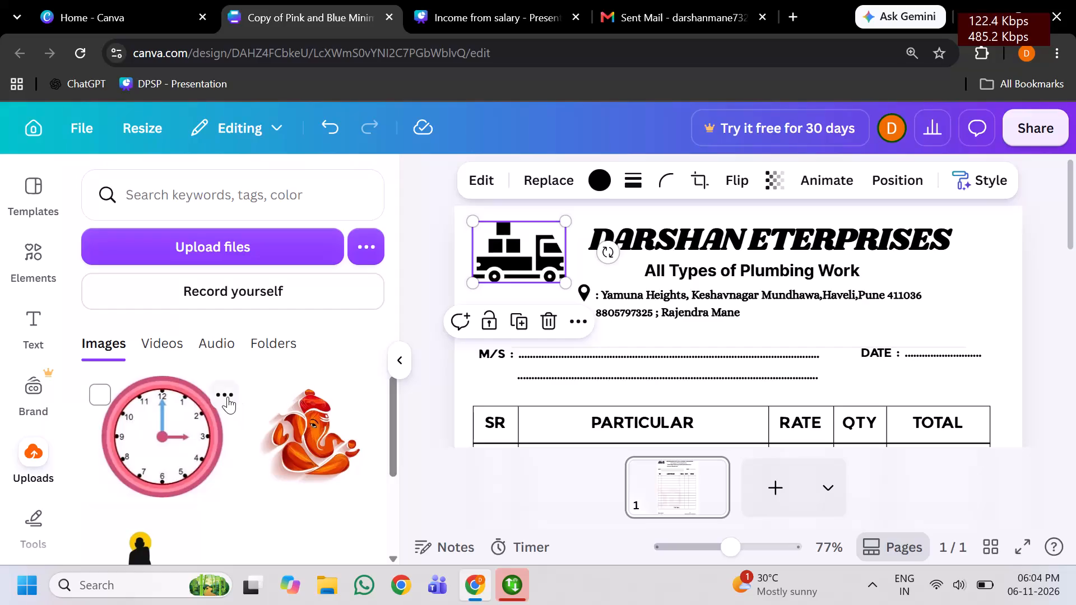
scroll(227, 397, "down", 2)
scroll(225, 396, "up", 3)
scroll(227, 395, "down", 3)
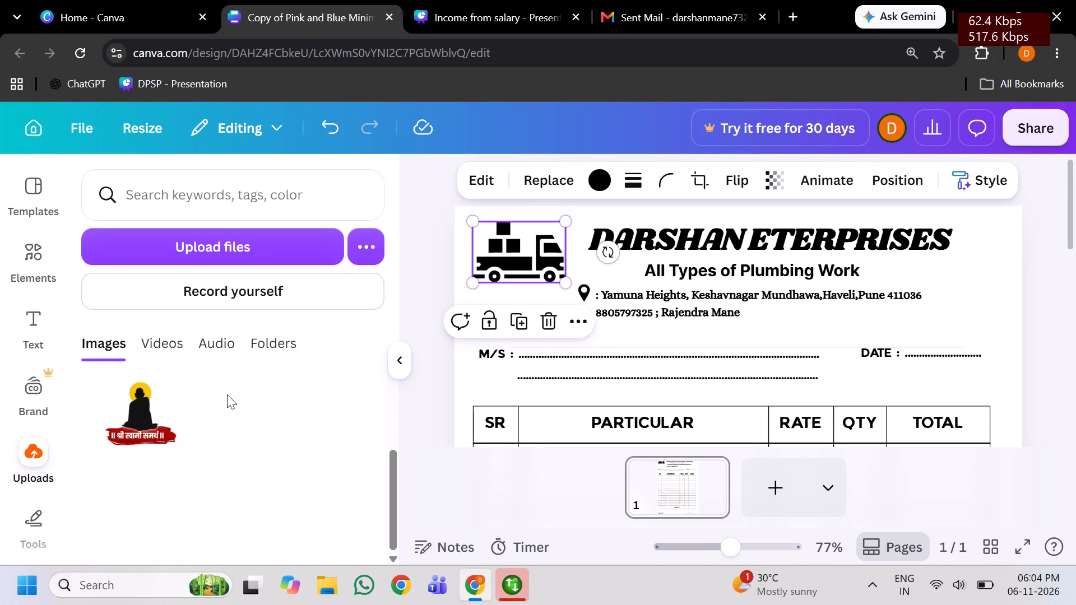
left_click(170, 349)
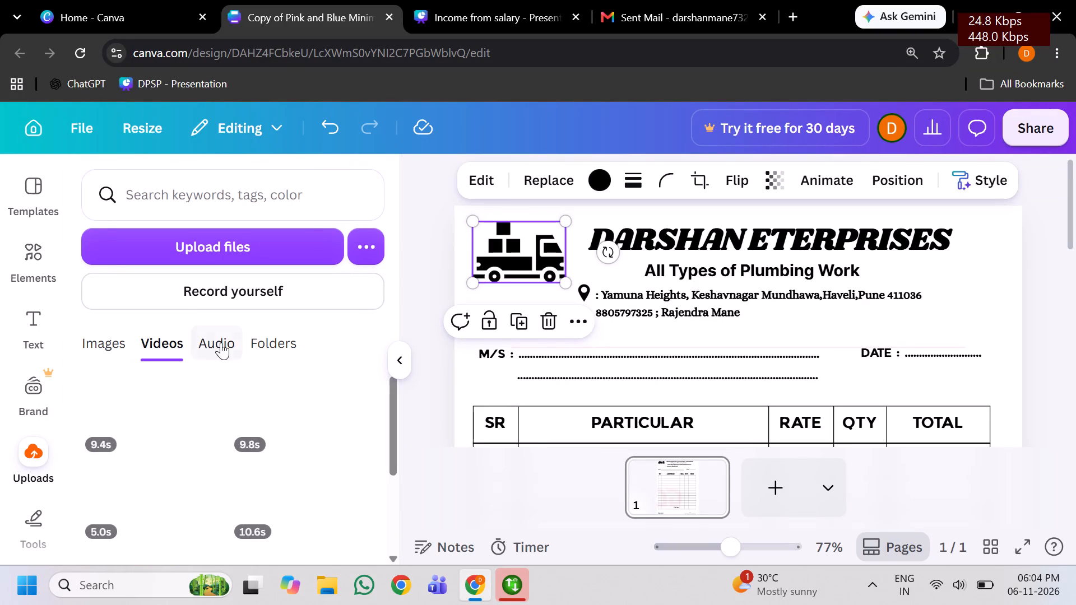
left_click(120, 346)
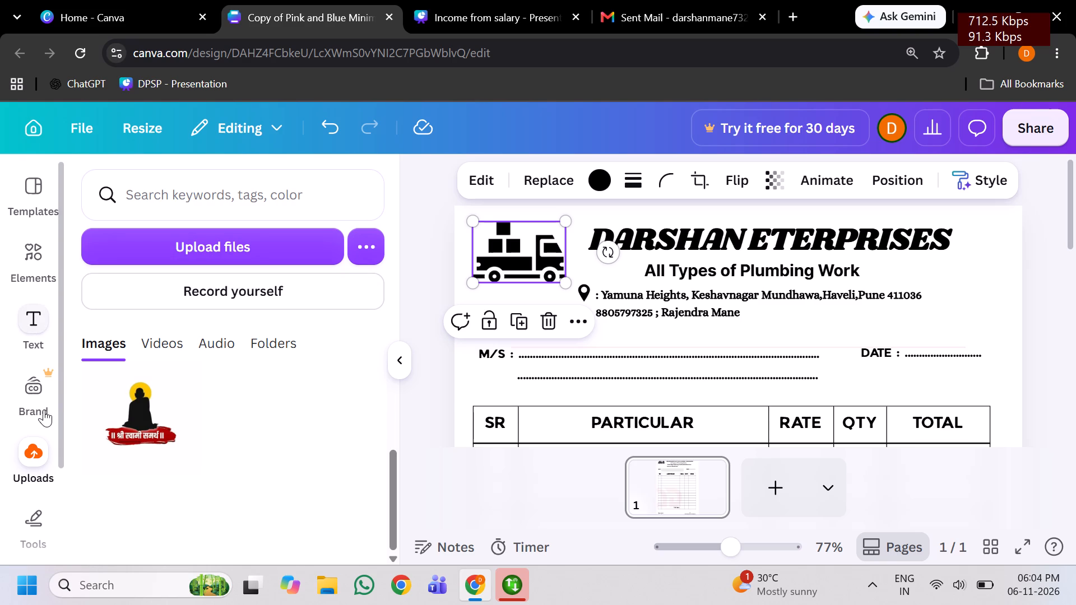
Replace the header's truck illustration with the crossed wrenches graphic from the recently used elements.
left_click(35, 262)
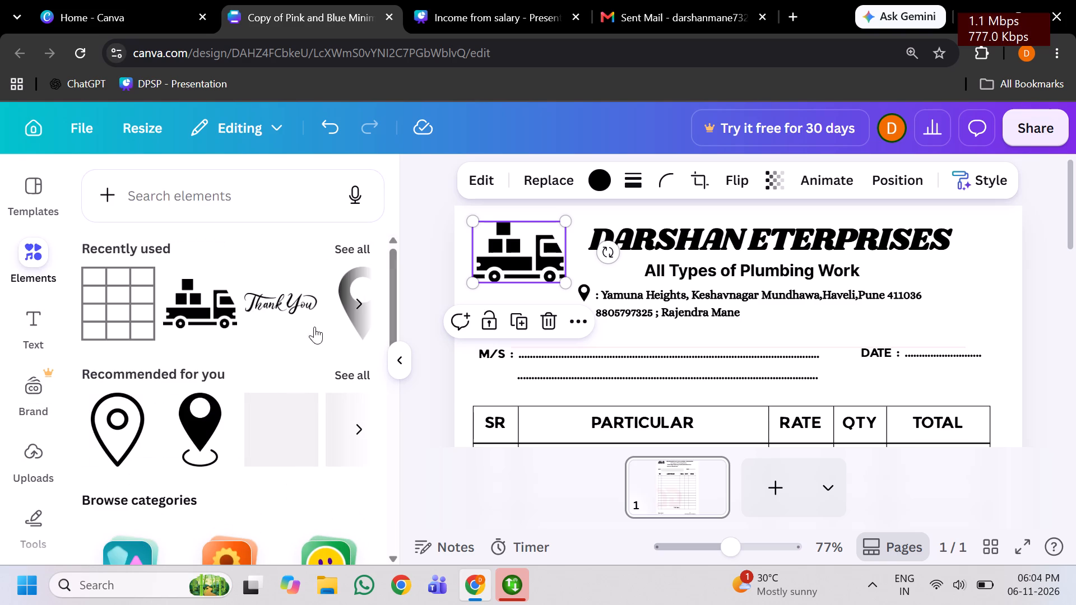
left_click(364, 248)
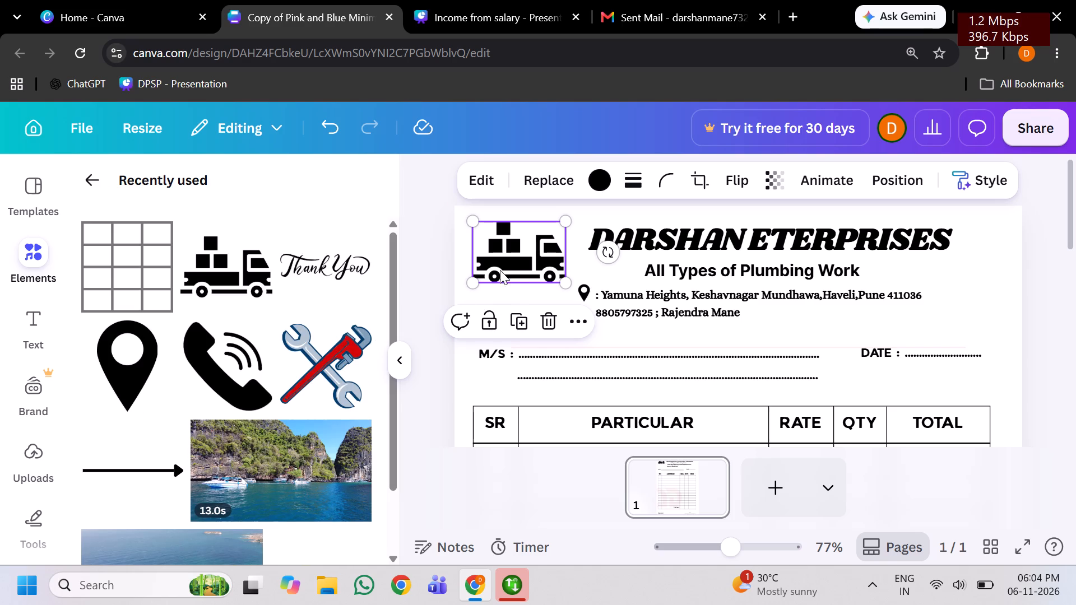
left_click(550, 328)
left_click_drag(305, 370, 467, 296)
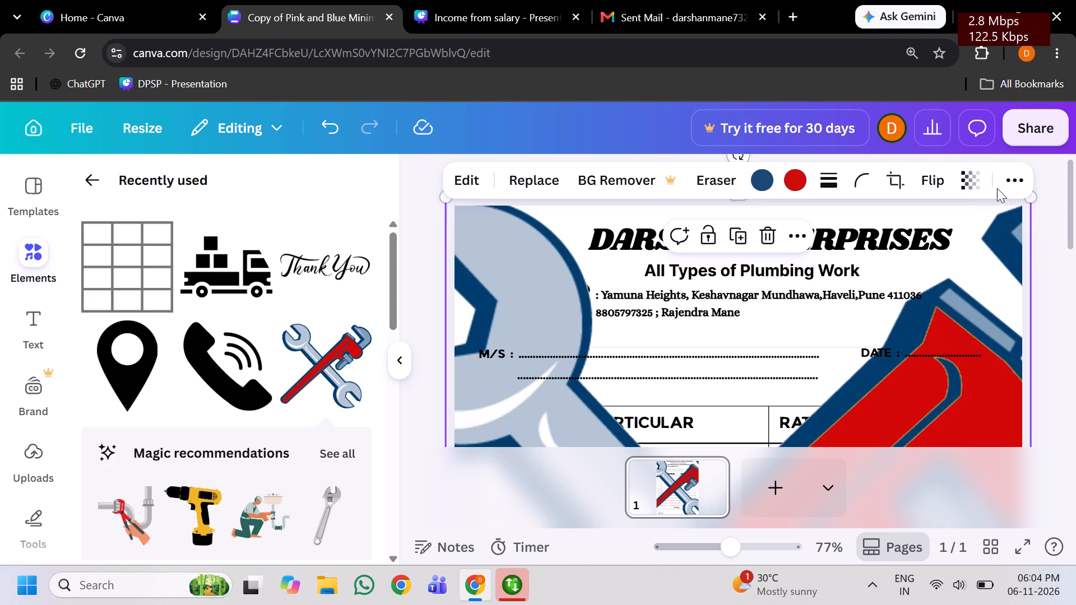
left_click(1013, 180)
left_click(1061, 322)
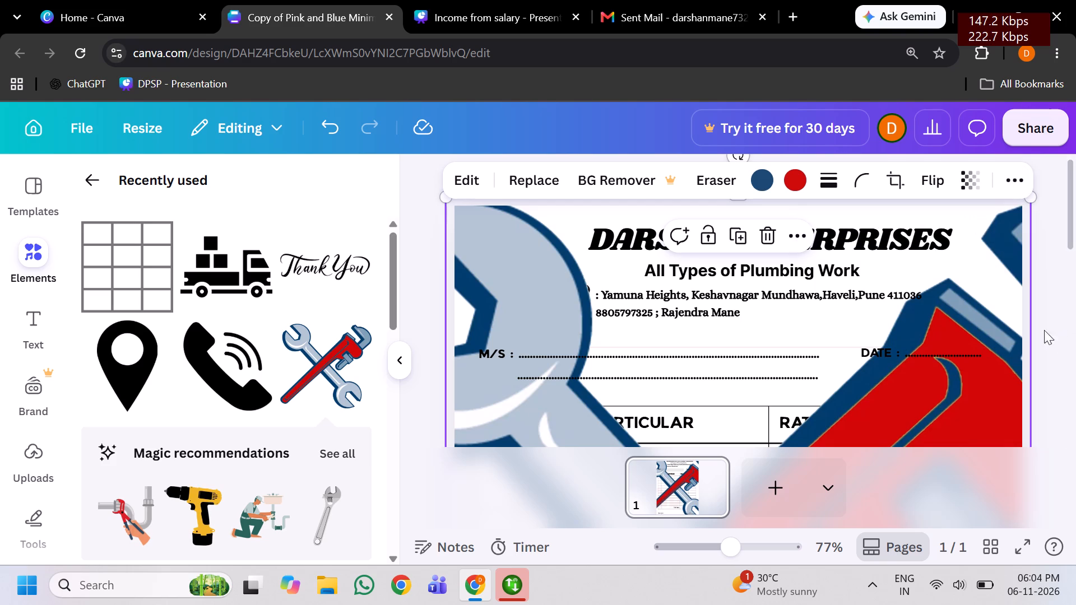
Scale the page-sized wrenches graphic down into the upper-left corner of the invoice.
scroll(806, 340, "down", 3)
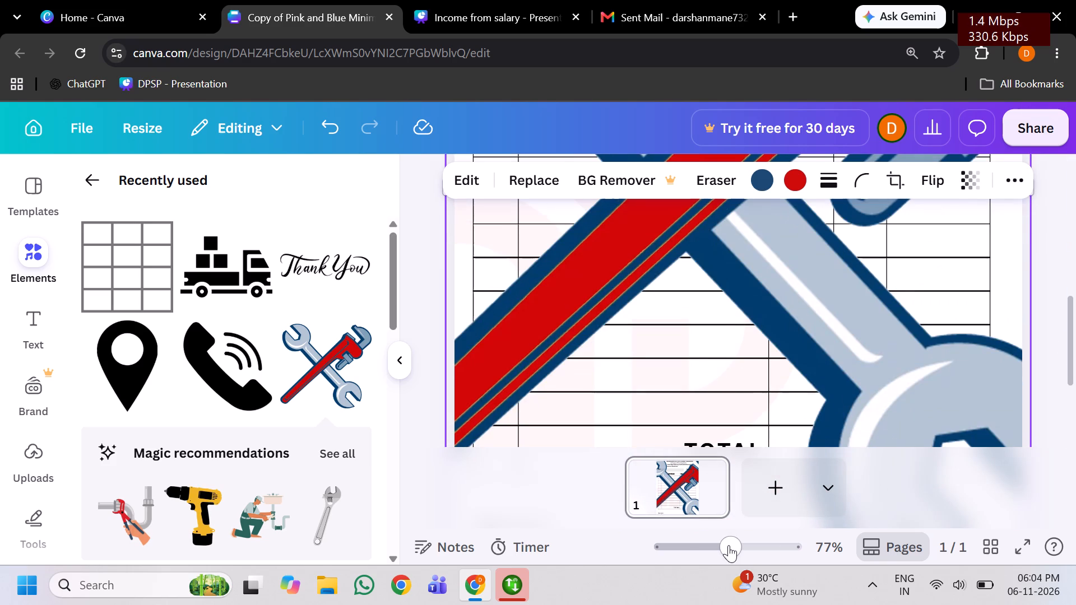
left_click_drag(727, 546, 686, 548)
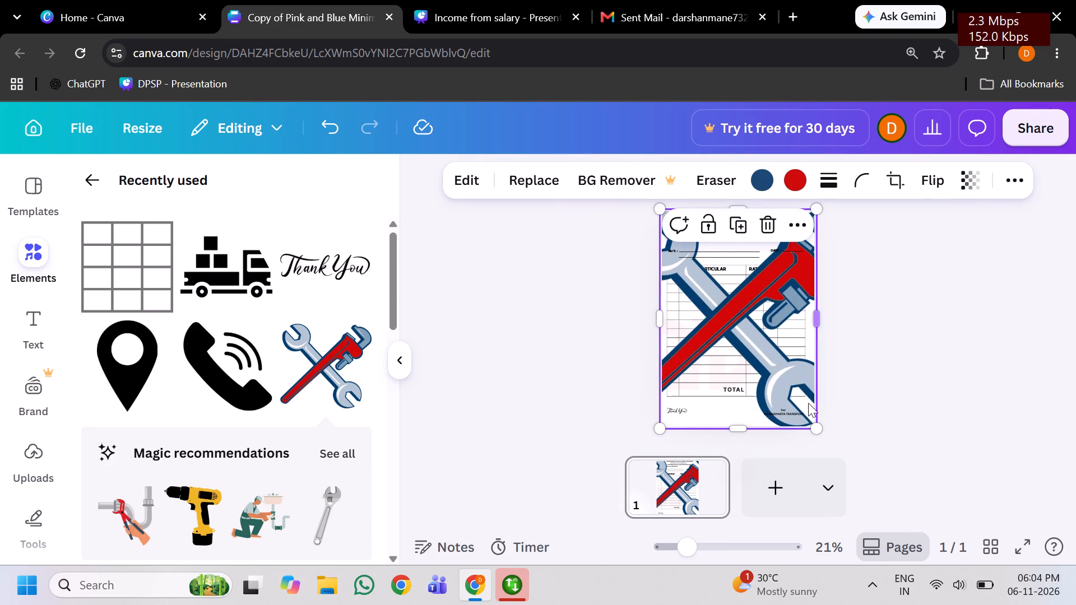
left_click_drag(816, 426, 786, 380)
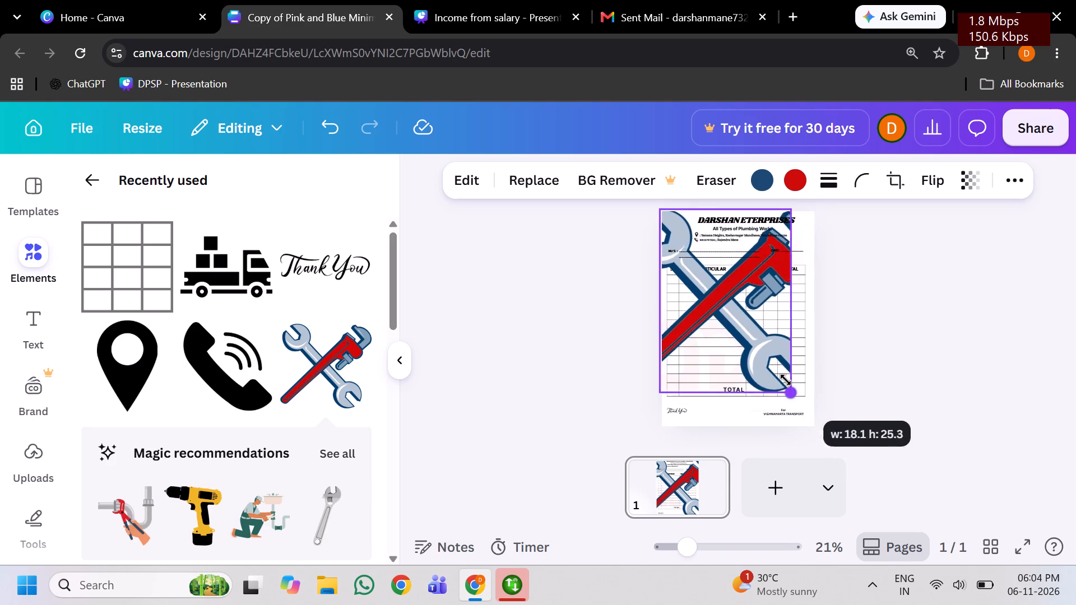
left_click_drag(786, 380, 704, 283)
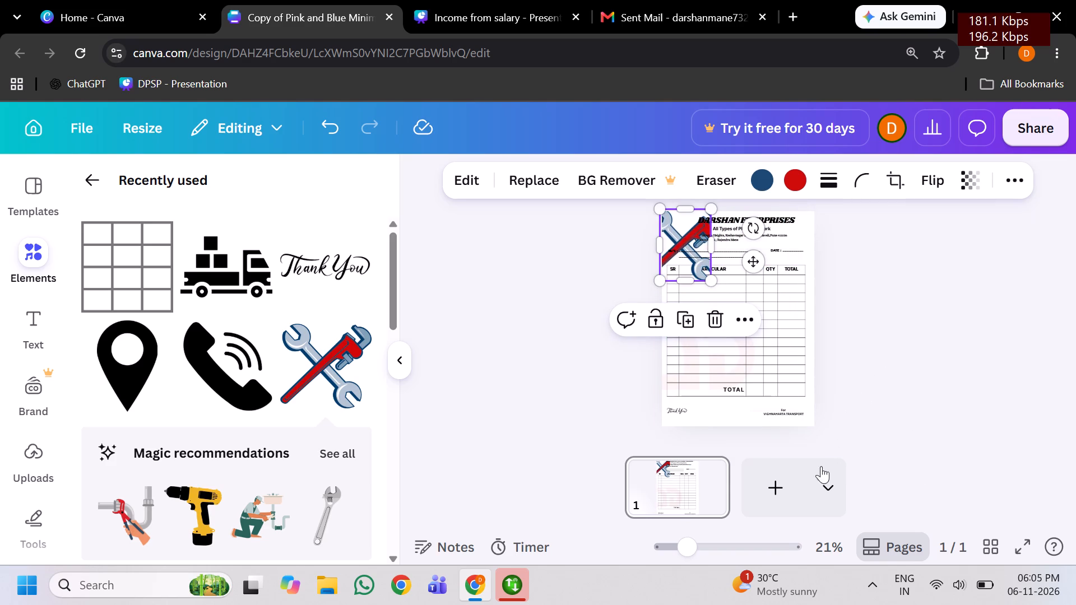
Widen the wrenches graphic's frame on both sides, moving it away from the page edge, to uncover its cropped parts.
left_click_drag(690, 546, 754, 560)
left_click(754, 560)
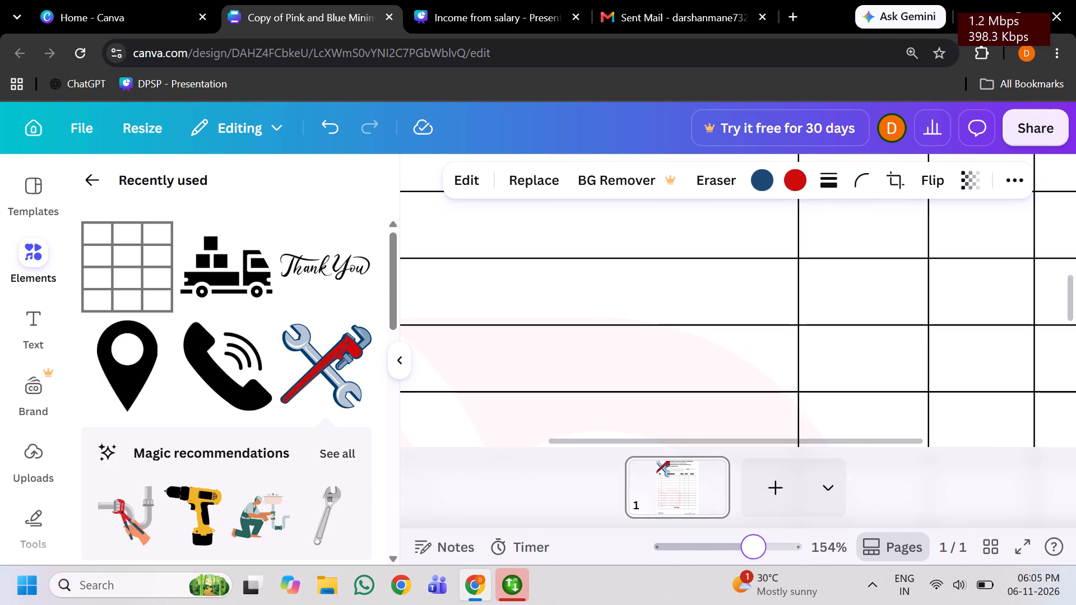
left_click_drag(749, 557, 723, 557)
scroll(647, 281, "up", 3)
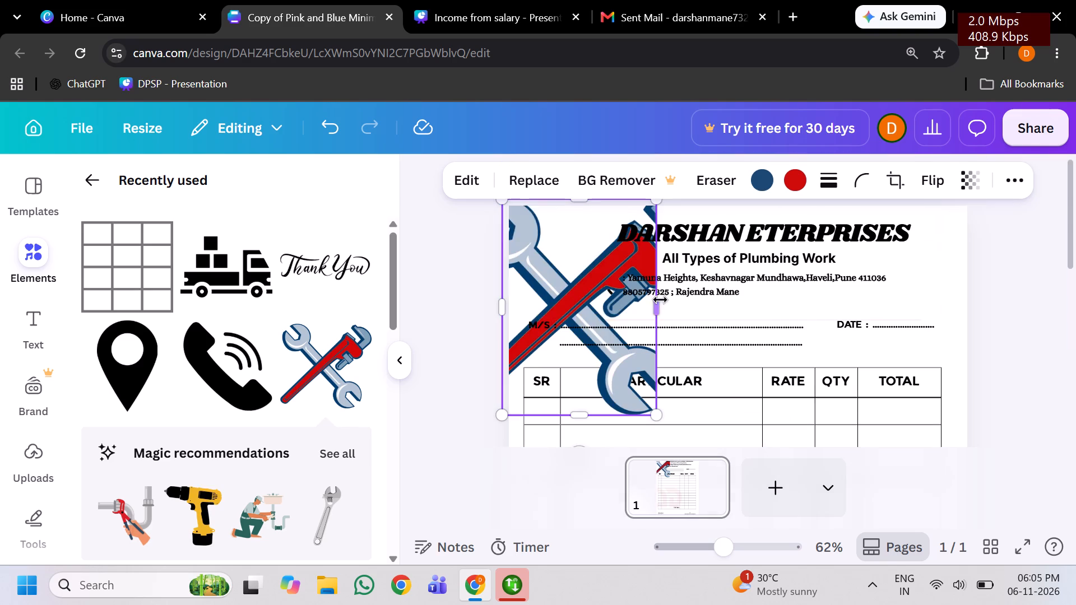
left_click_drag(658, 308, 683, 310)
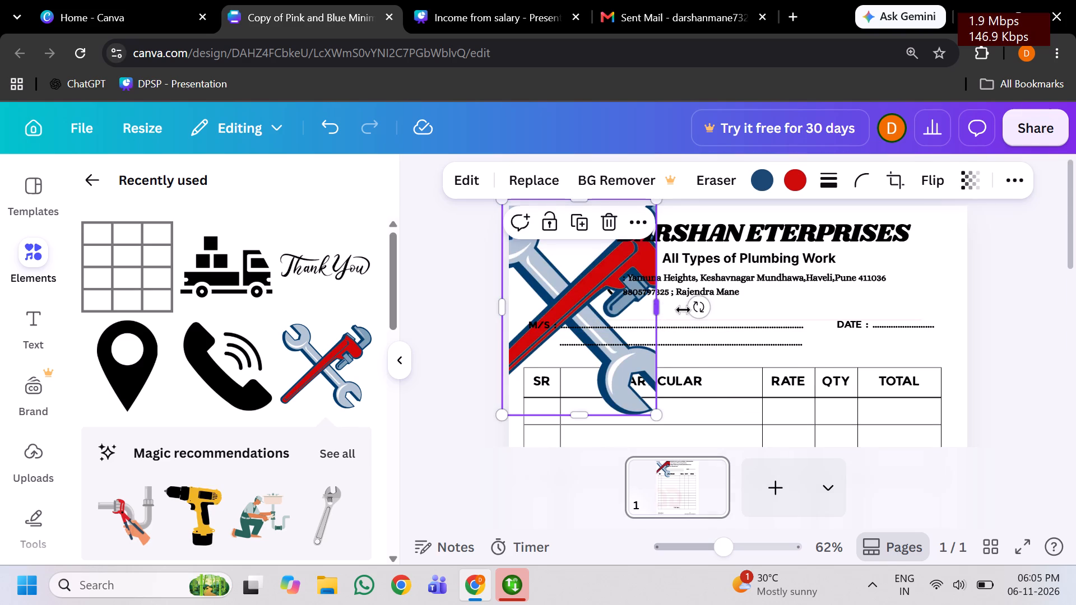
left_click_drag(683, 310, 709, 317)
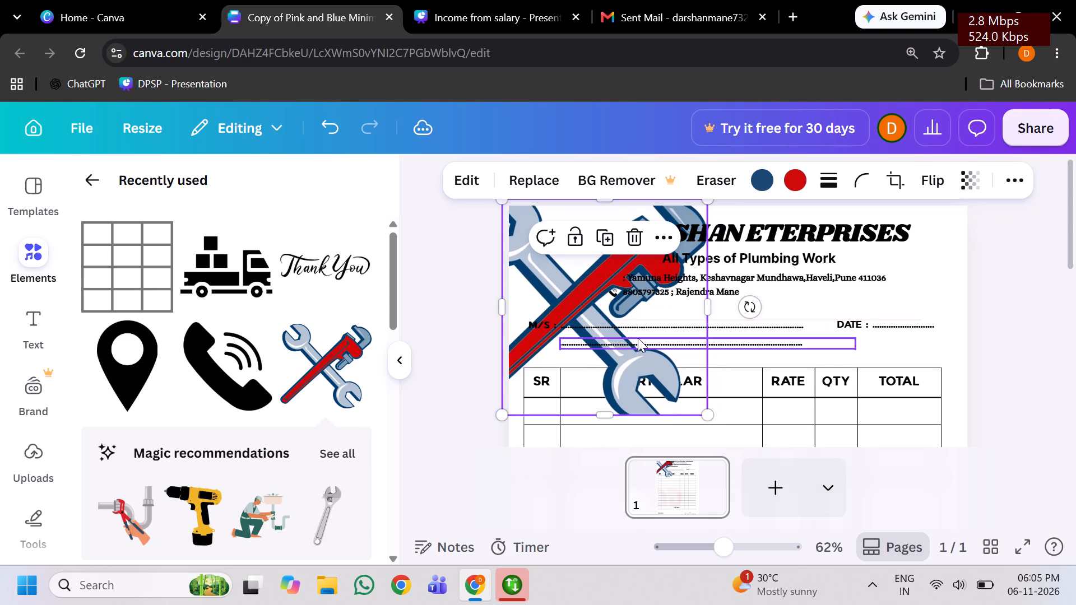
left_click(993, 324)
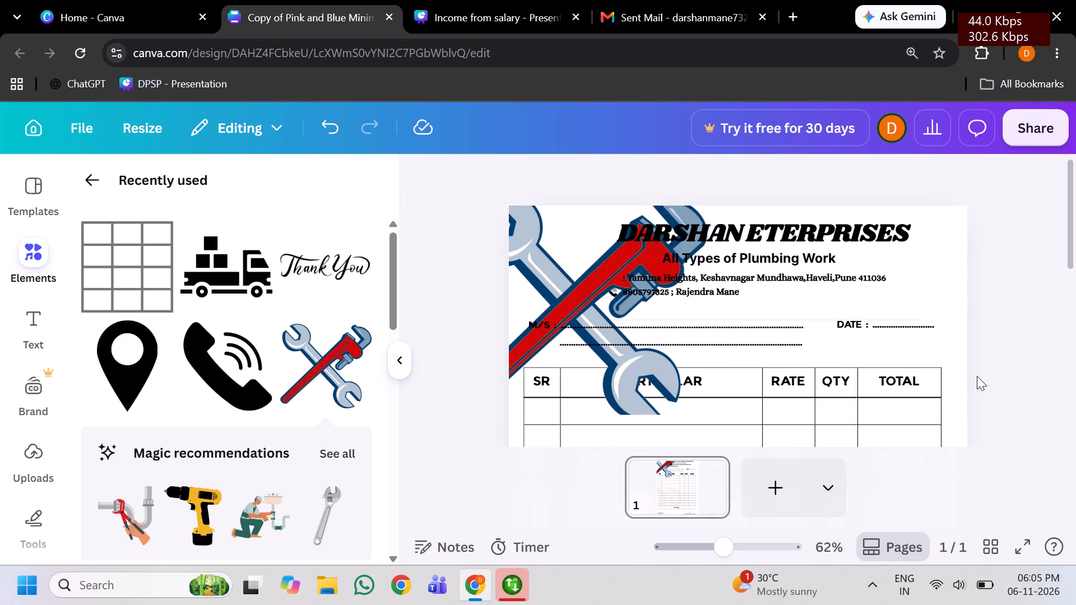
scroll(977, 376, "up", 2)
left_click(593, 291)
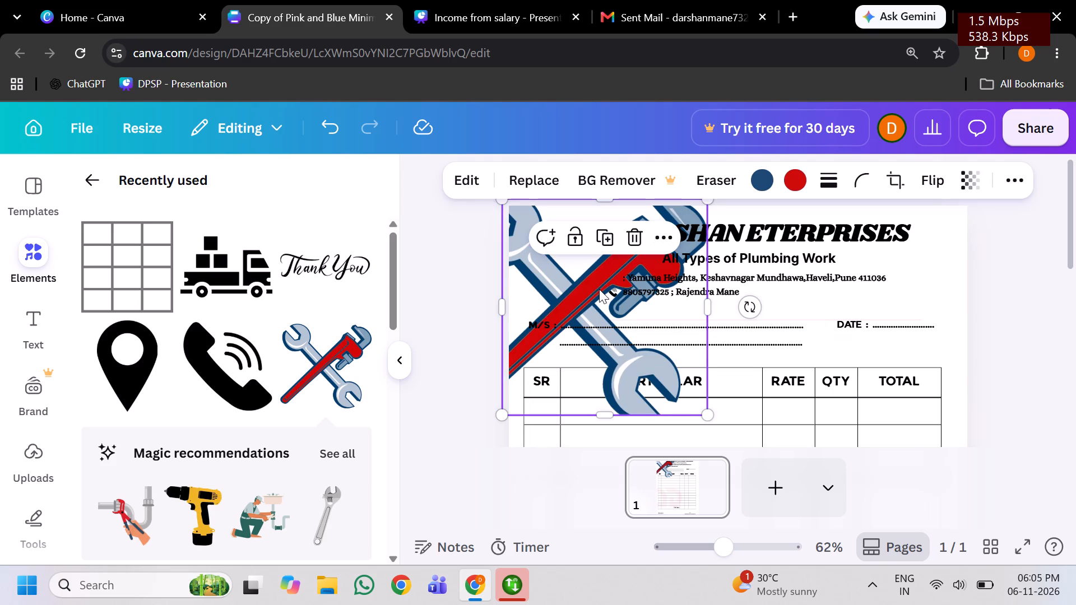
left_click_drag(599, 289, 681, 296)
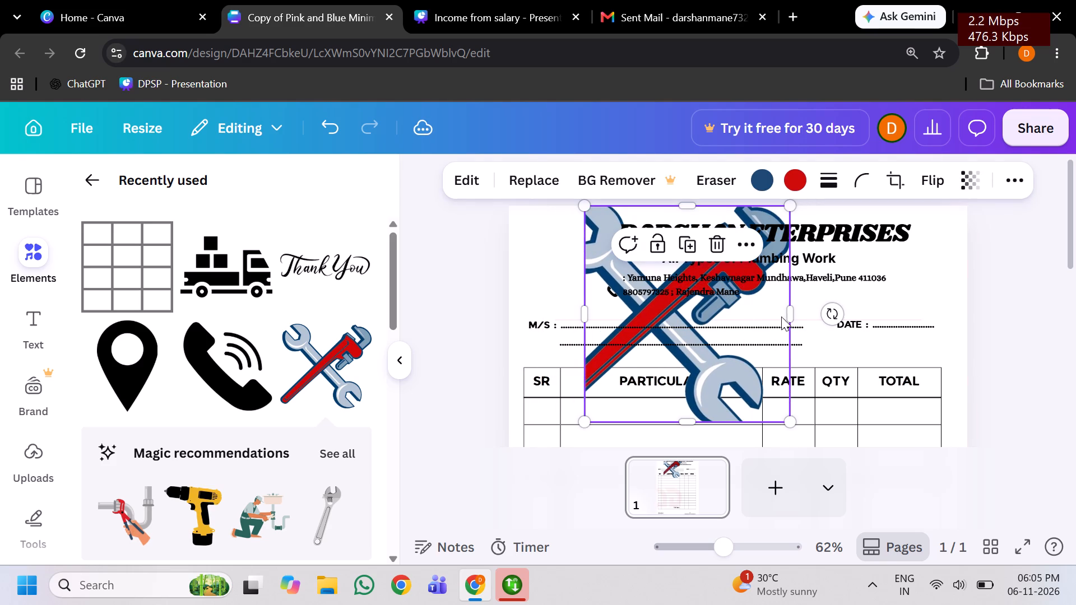
left_click_drag(583, 313, 565, 315)
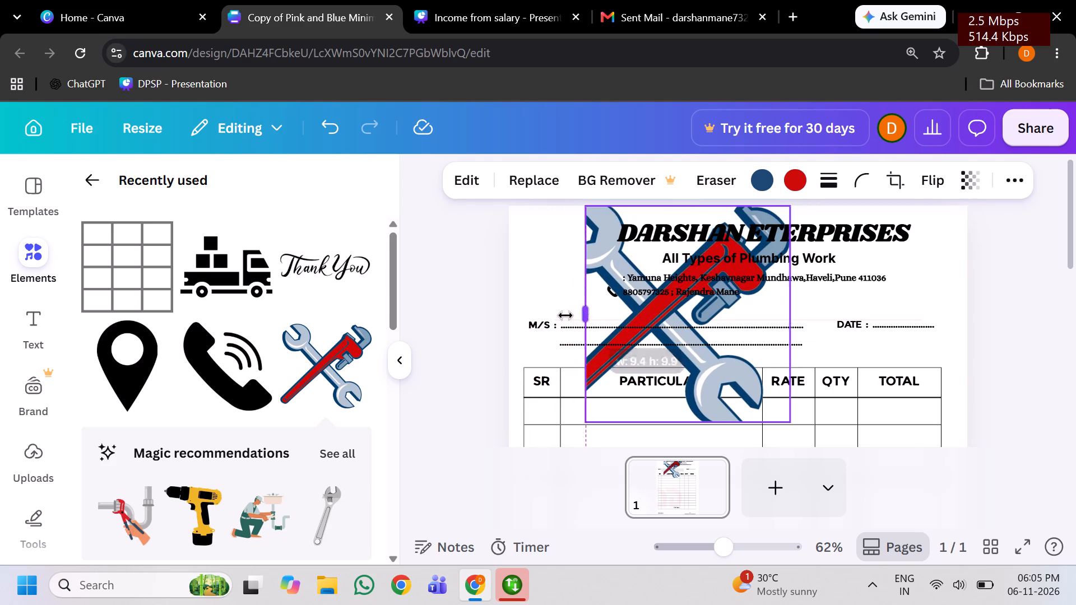
left_click_drag(565, 315, 527, 318)
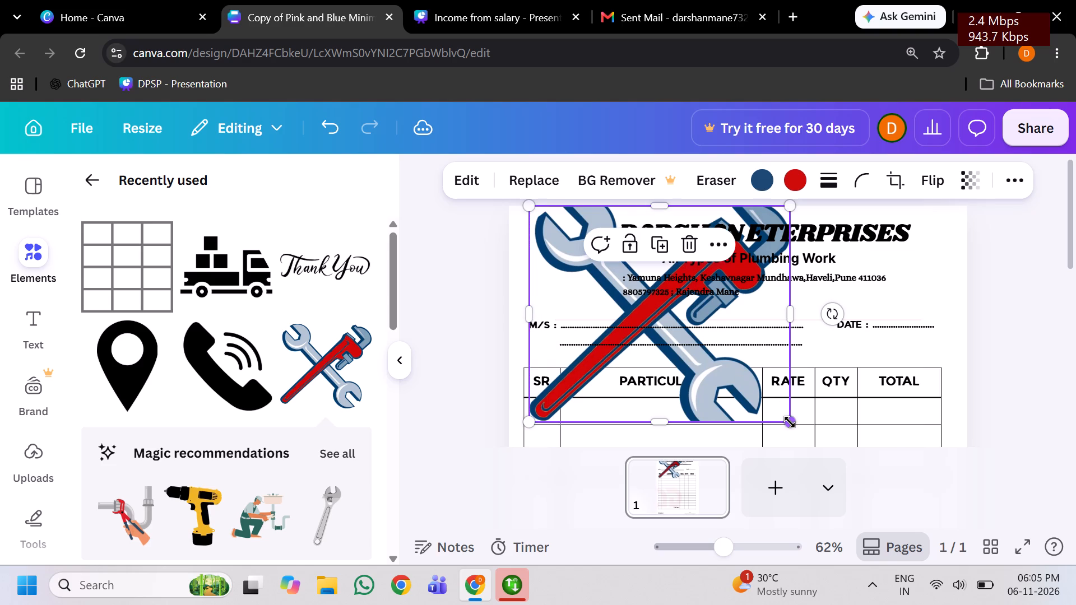
Shrink the wrenches graphic, move it below the header text and extend its top edge to about 6.3 wide by 5.8 high.
left_click_drag(790, 424, 661, 329)
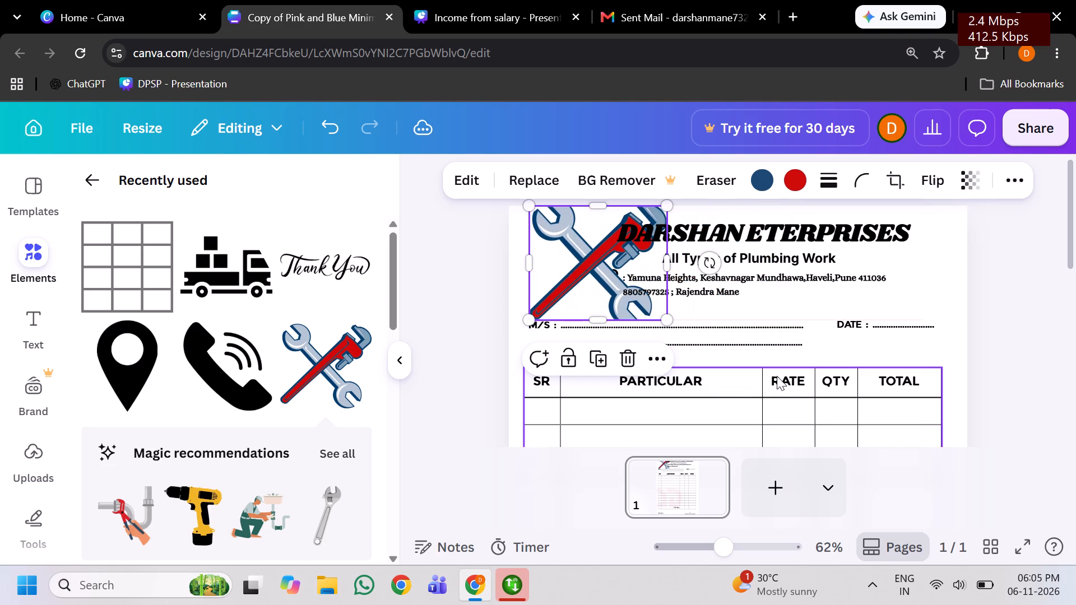
scroll(778, 377, "up", 1)
left_click_drag(585, 253, 672, 336)
left_click_drag(687, 291, 690, 277)
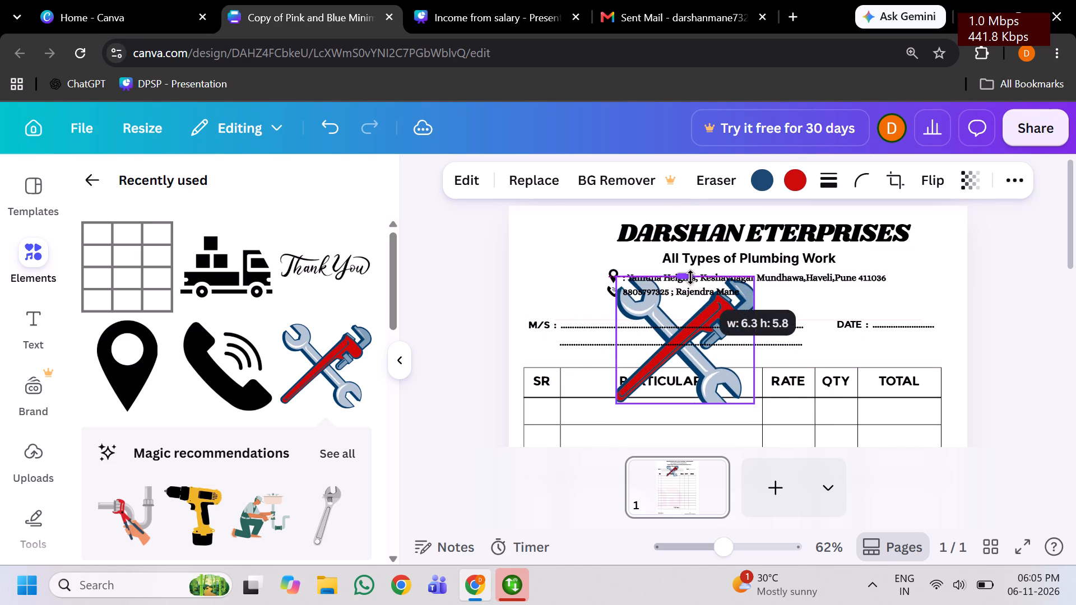
left_click_drag(690, 277, 690, 277)
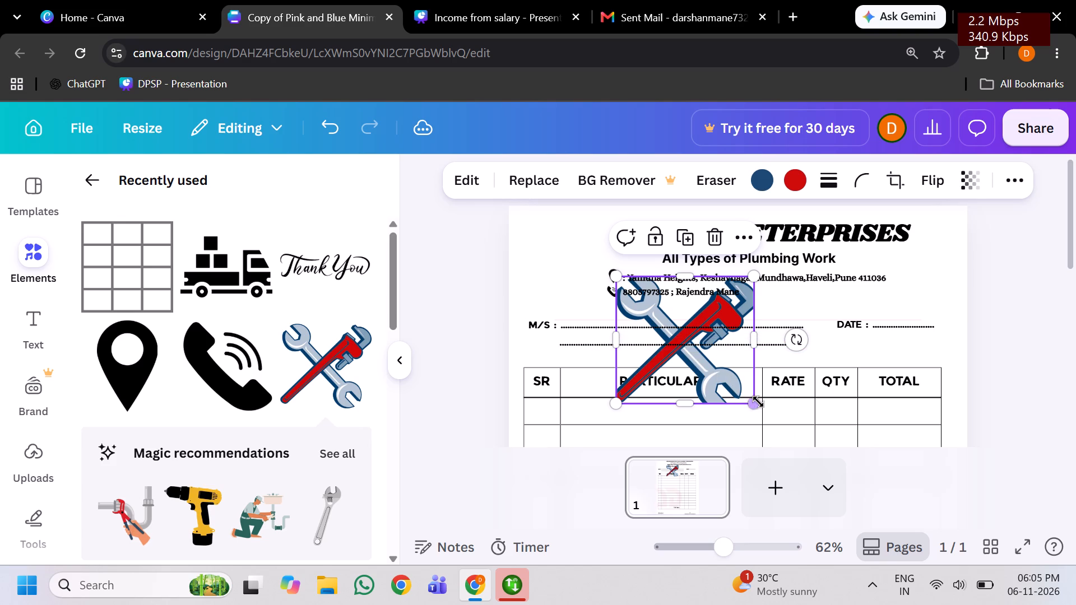
Reduce the wrenches graphic to logo size and place it in the header just left of the business name.
left_click_drag(752, 404, 690, 347)
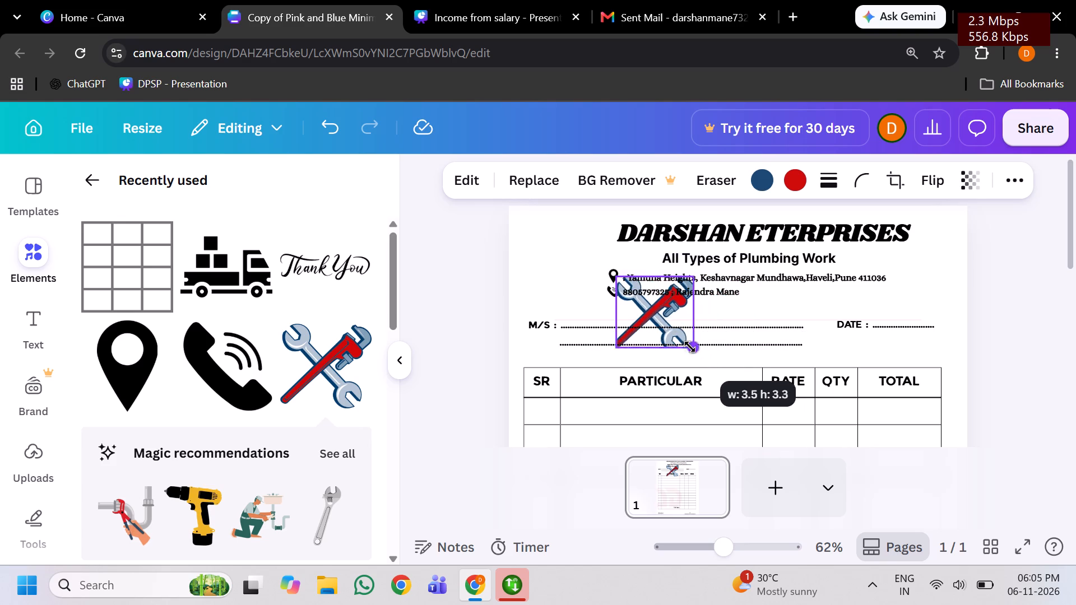
left_click_drag(690, 347, 672, 332)
left_click_drag(643, 301, 610, 281)
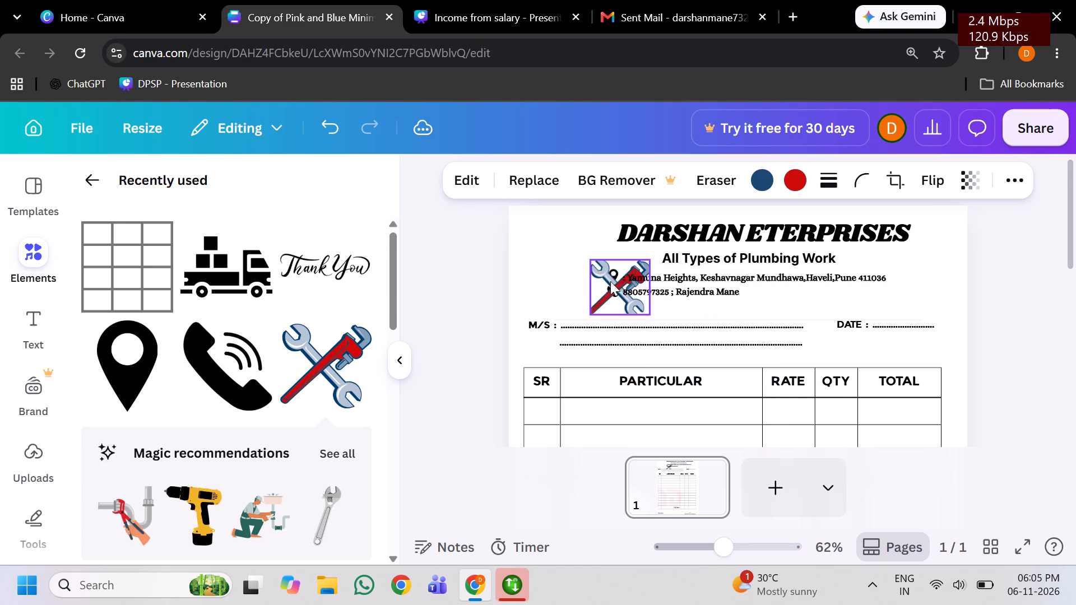
left_click_drag(610, 281, 575, 234)
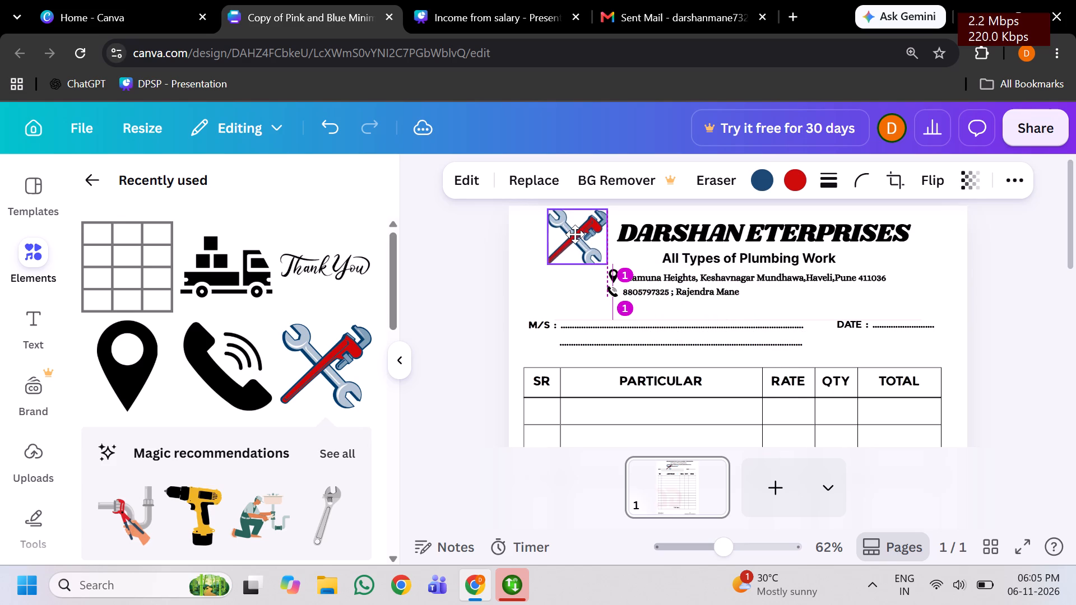
Shrink the wrenches logo slightly and position it in the header directly beside the start of the business name.
left_click_drag(575, 234, 579, 240)
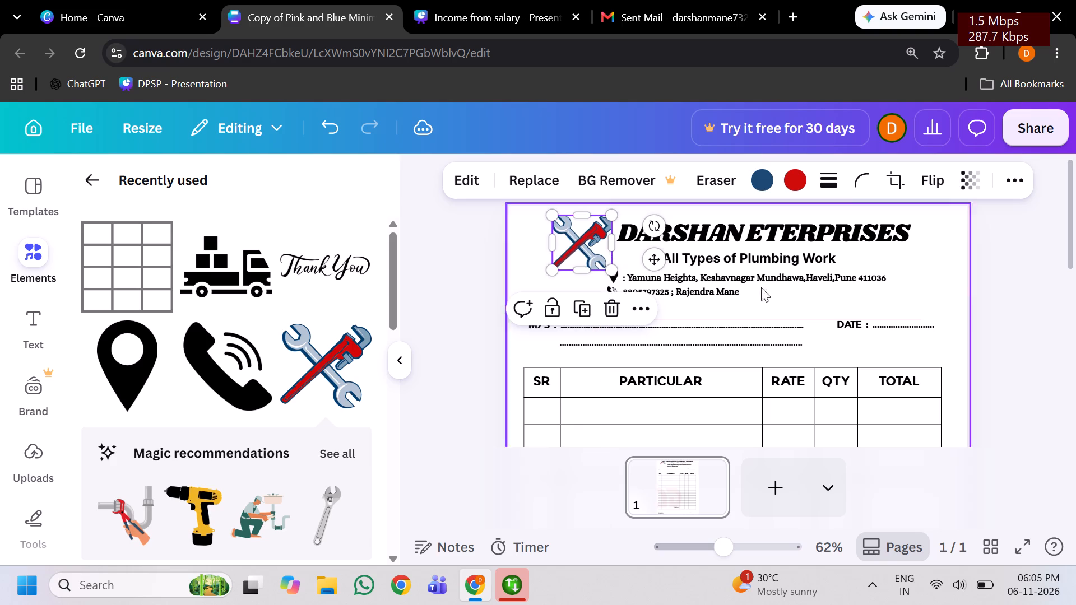
left_click_drag(590, 239, 578, 242)
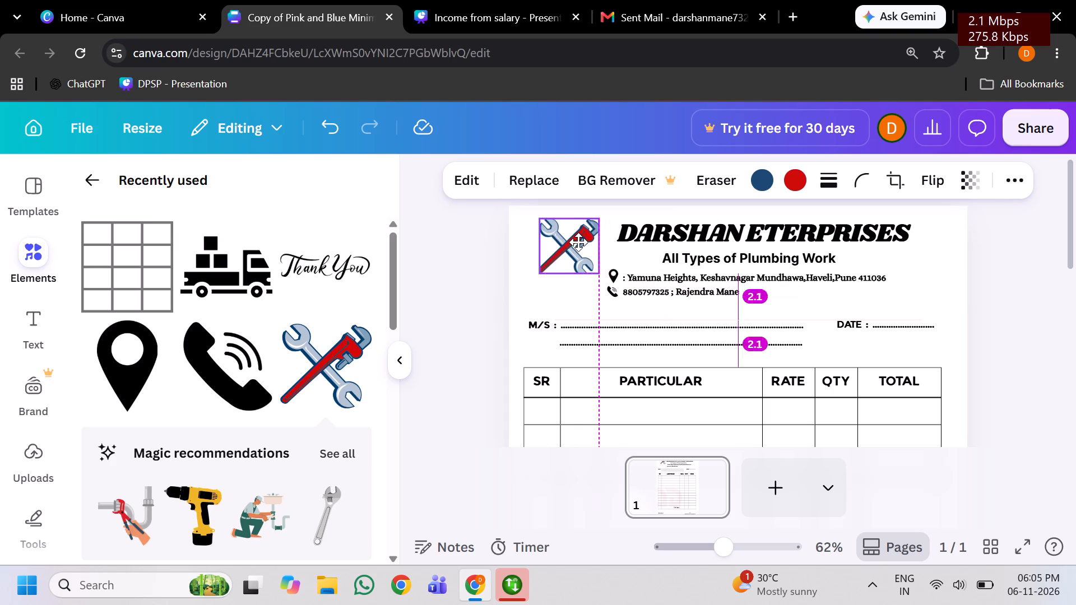
left_click_drag(578, 242, 578, 239)
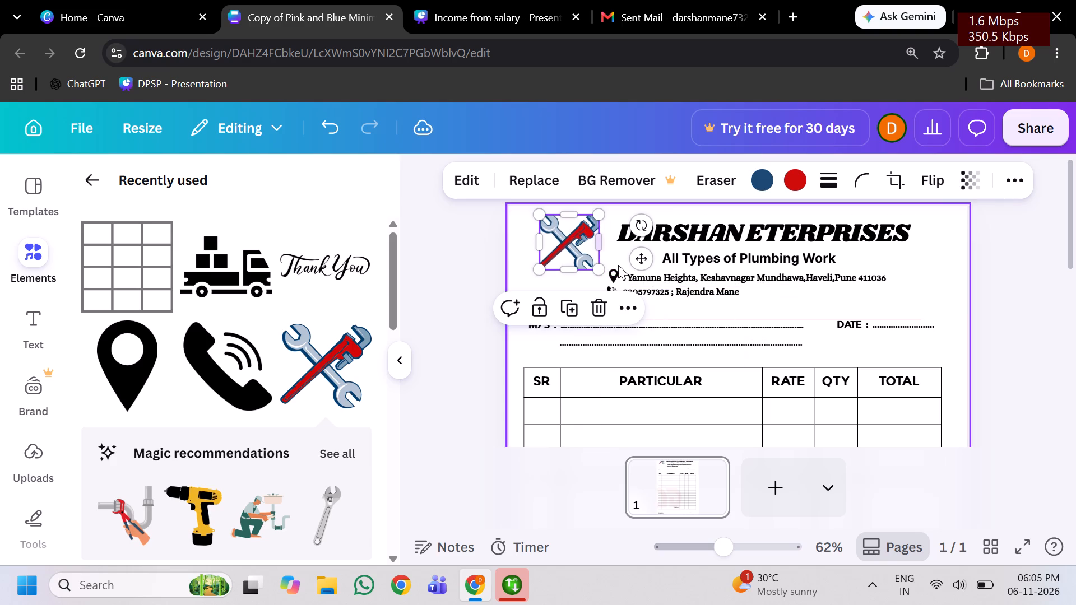
left_click_drag(602, 269, 596, 264)
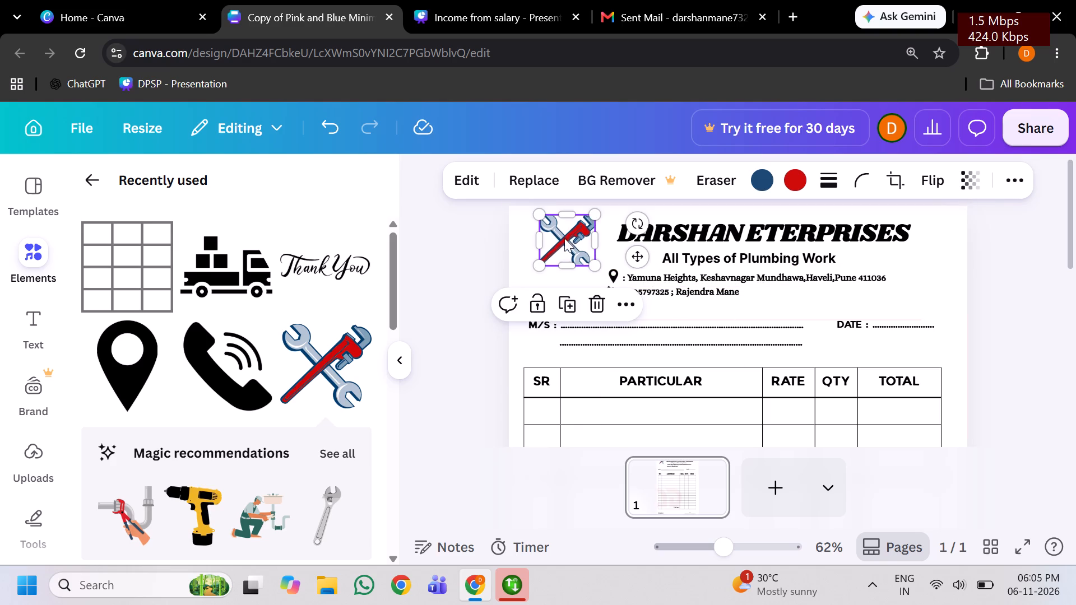
left_click_drag(562, 238, 576, 239)
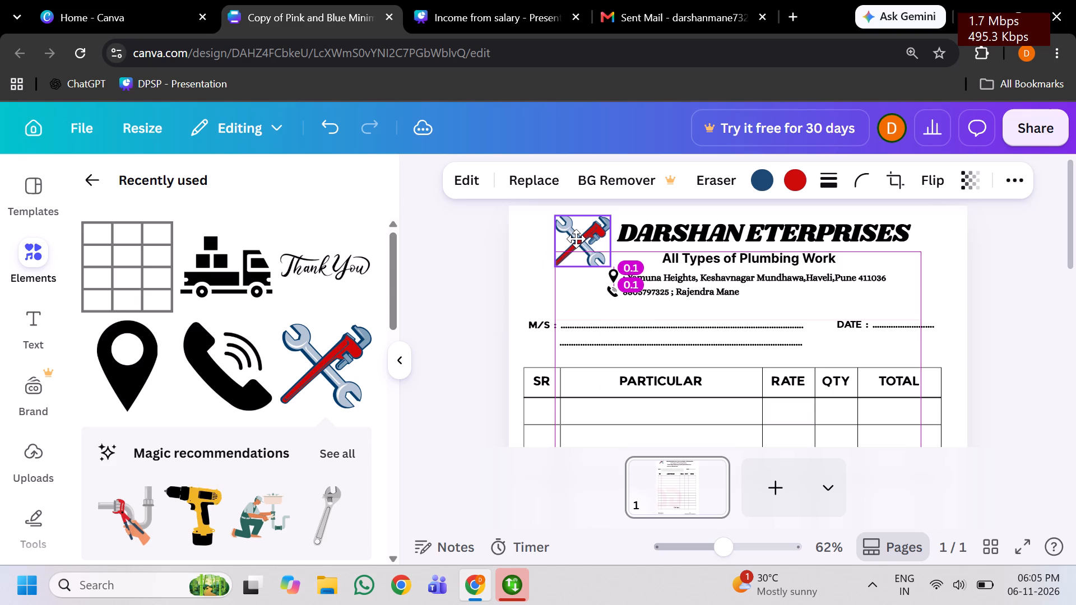
left_click_drag(576, 239, 583, 238)
left_click(1003, 352)
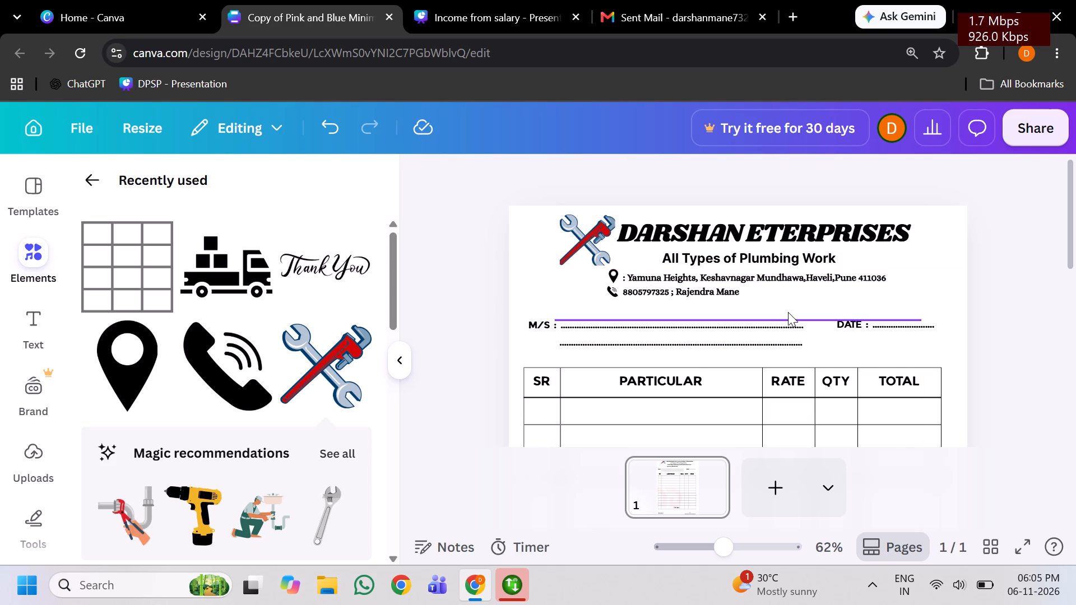
Examine the invoice from the header through the table to the footer for leftover template content.
scroll(785, 307, "down", 2)
scroll(783, 305, "up", 1)
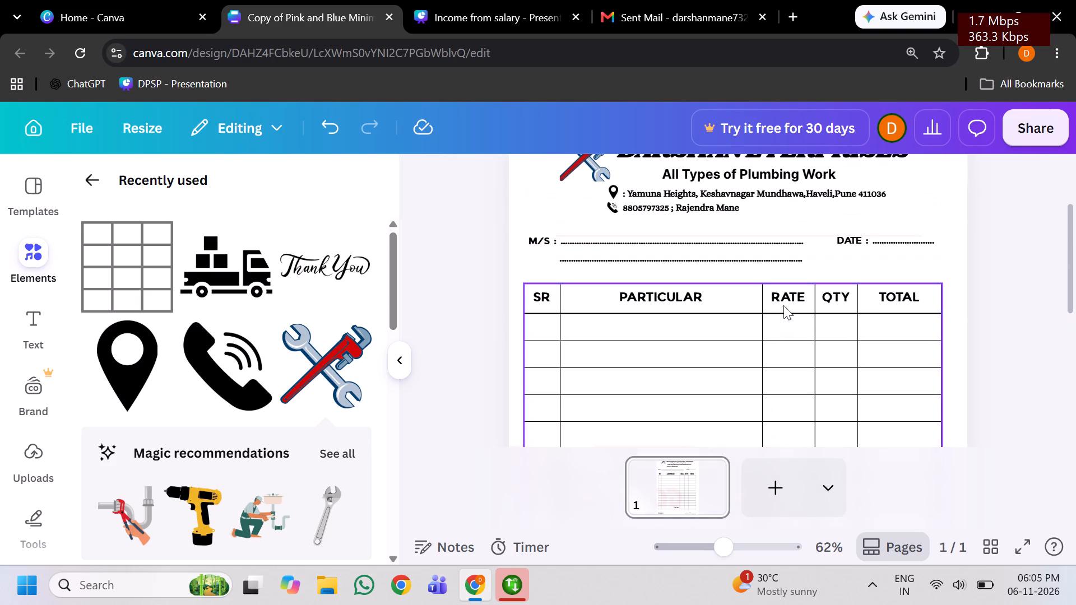
scroll(783, 305, "up", 1)
scroll(783, 306, "down", 1)
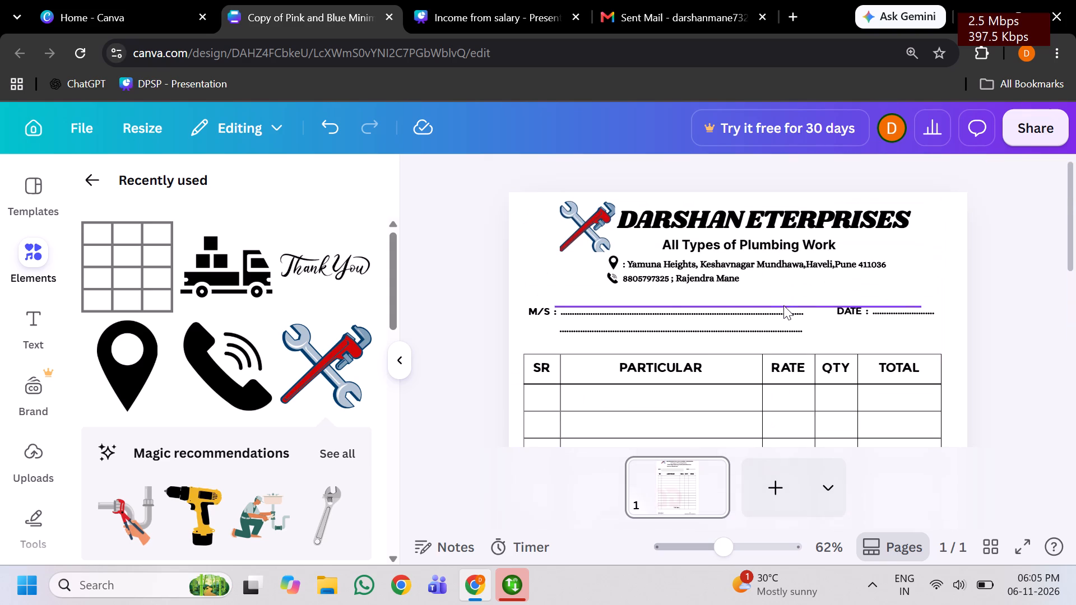
scroll(783, 305, "down", 5)
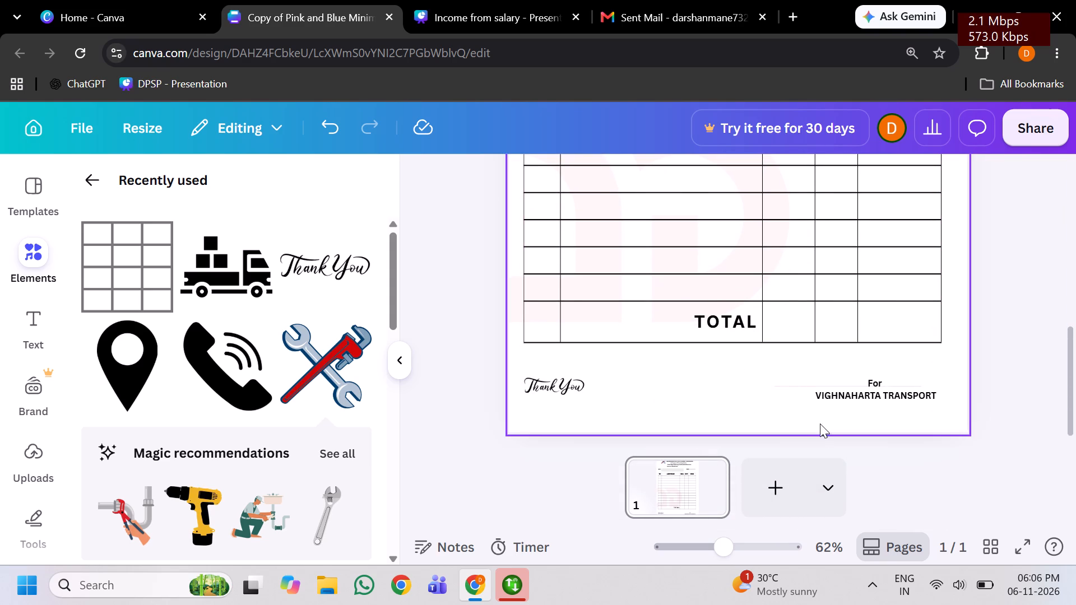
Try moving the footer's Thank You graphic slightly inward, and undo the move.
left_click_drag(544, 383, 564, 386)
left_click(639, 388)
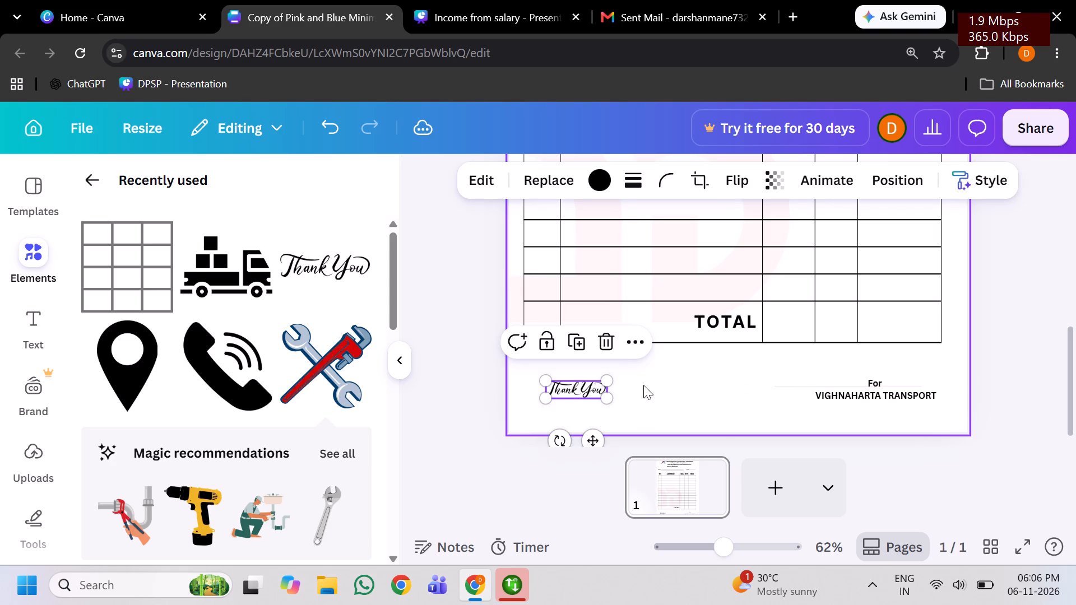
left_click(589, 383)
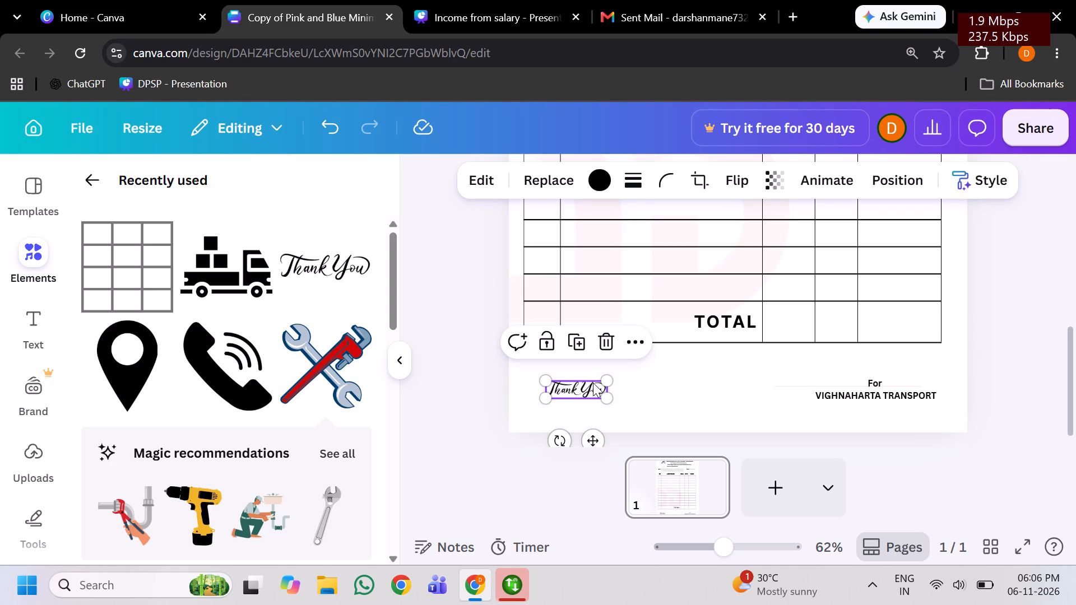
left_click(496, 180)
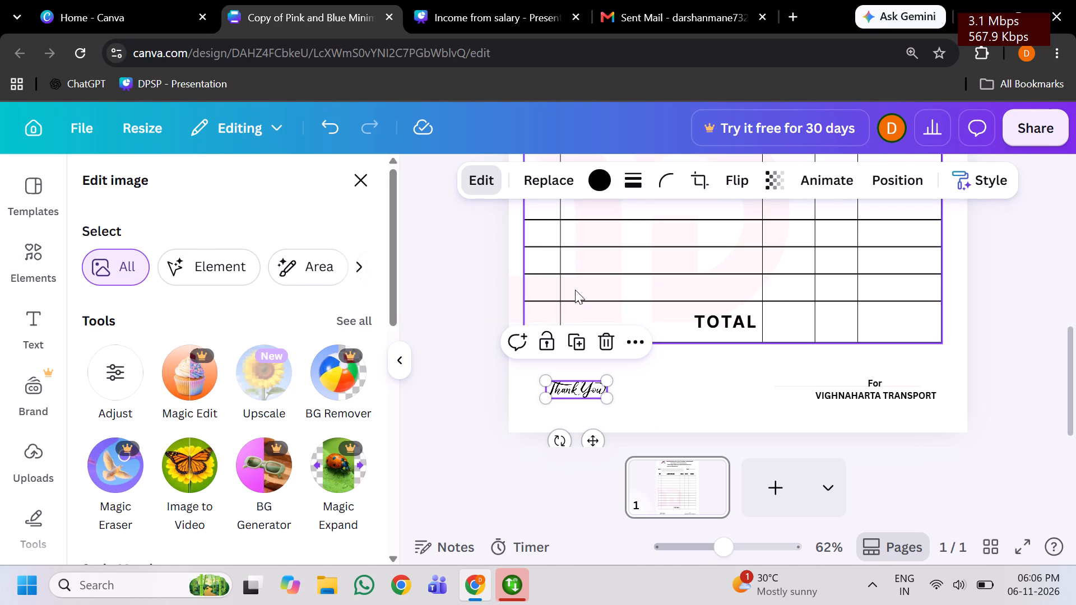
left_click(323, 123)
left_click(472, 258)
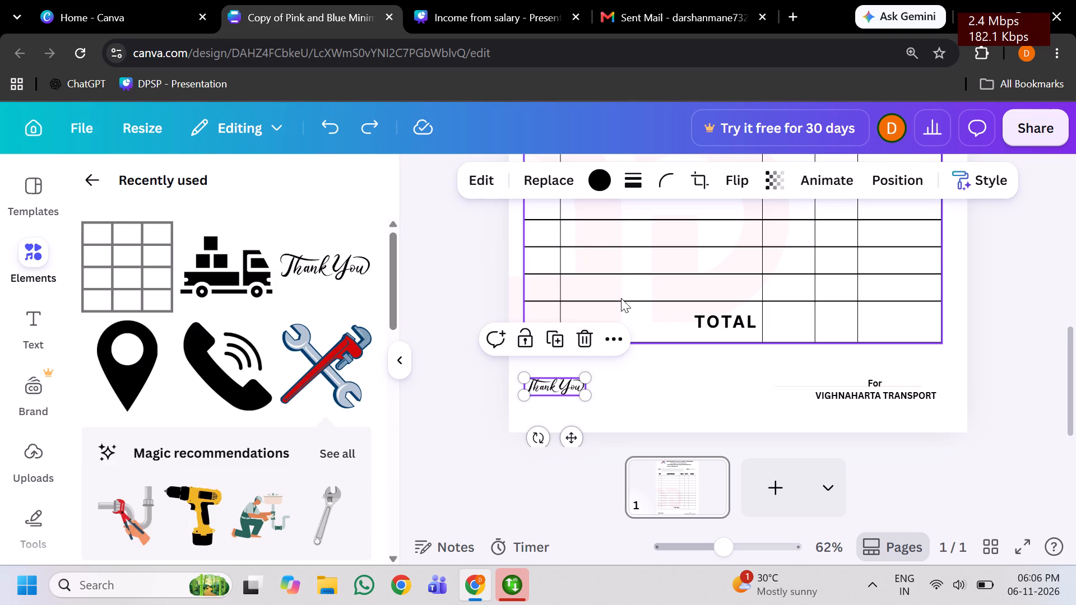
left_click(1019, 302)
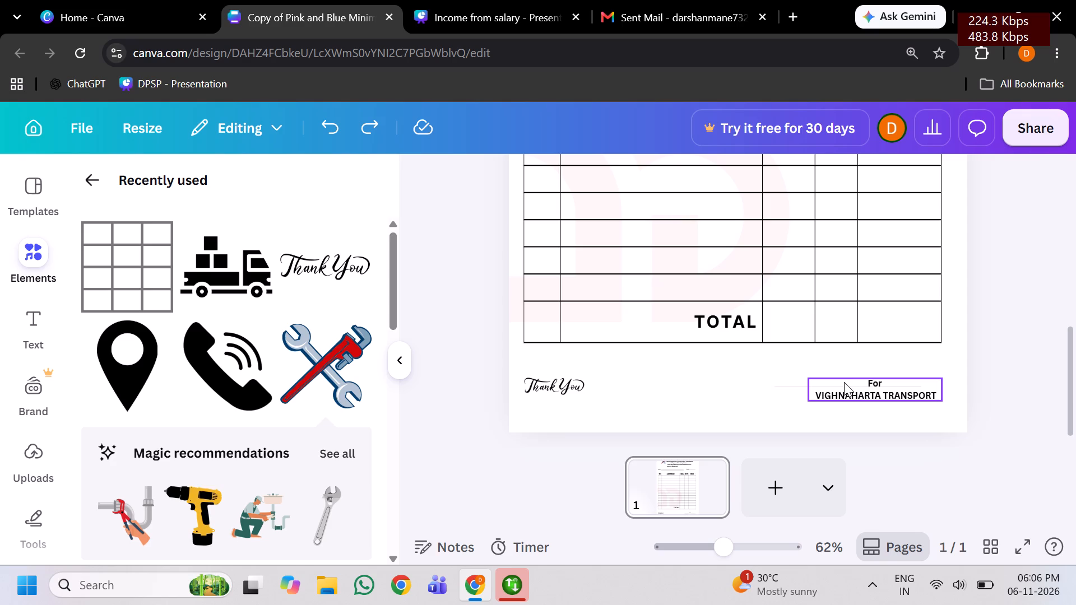
Replace the company name VIGHNAHARTA TRANSPORT under "For" in the footer with DARSHAN ENTERPRISES.
double_click(878, 386)
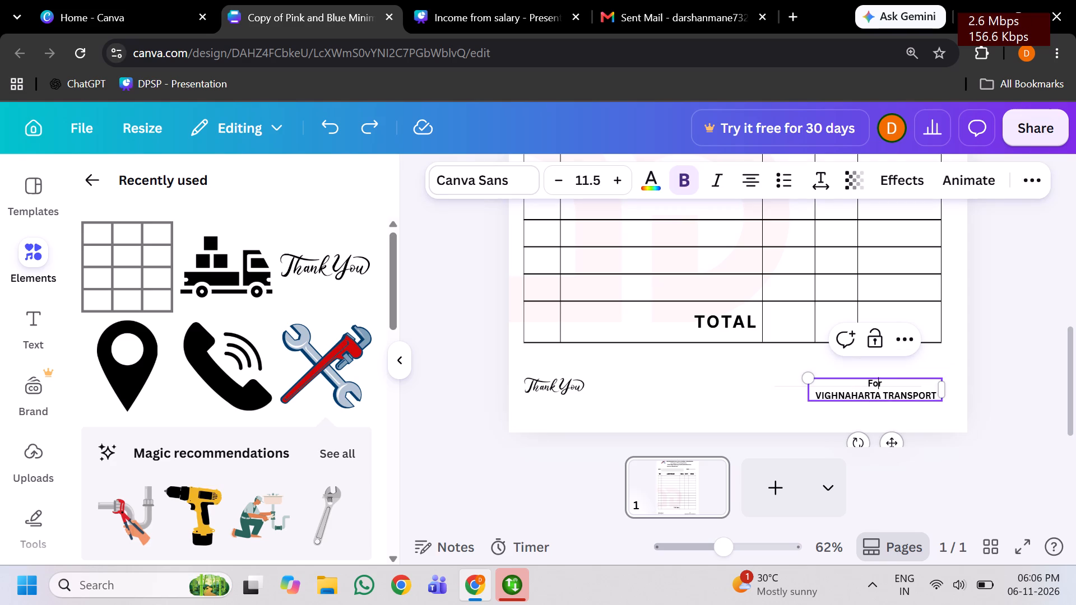
left_click_drag(938, 396, 912, 402)
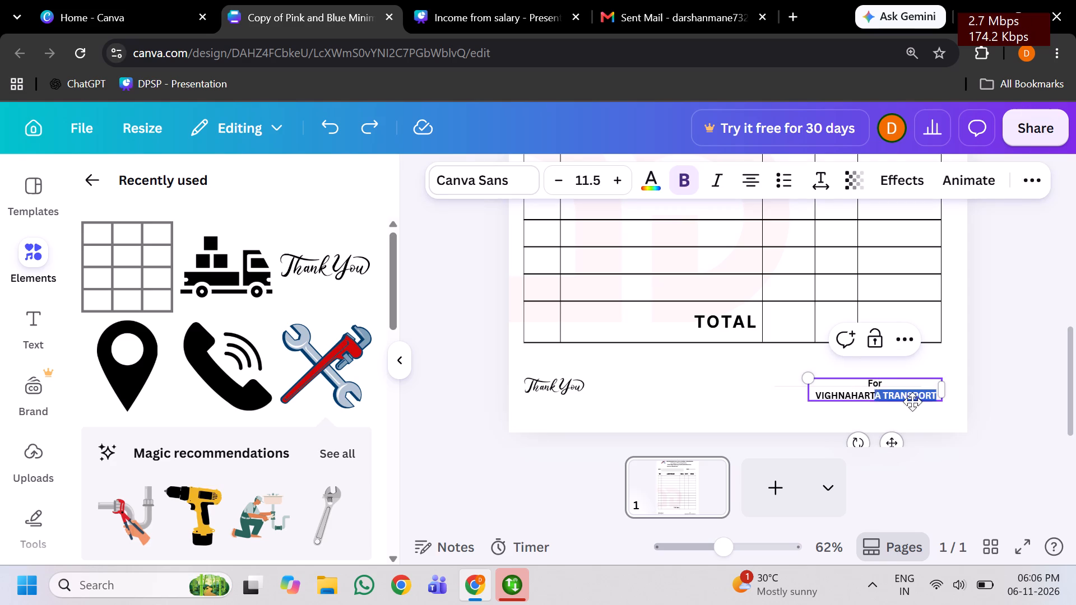
left_click_drag(912, 402, 823, 403)
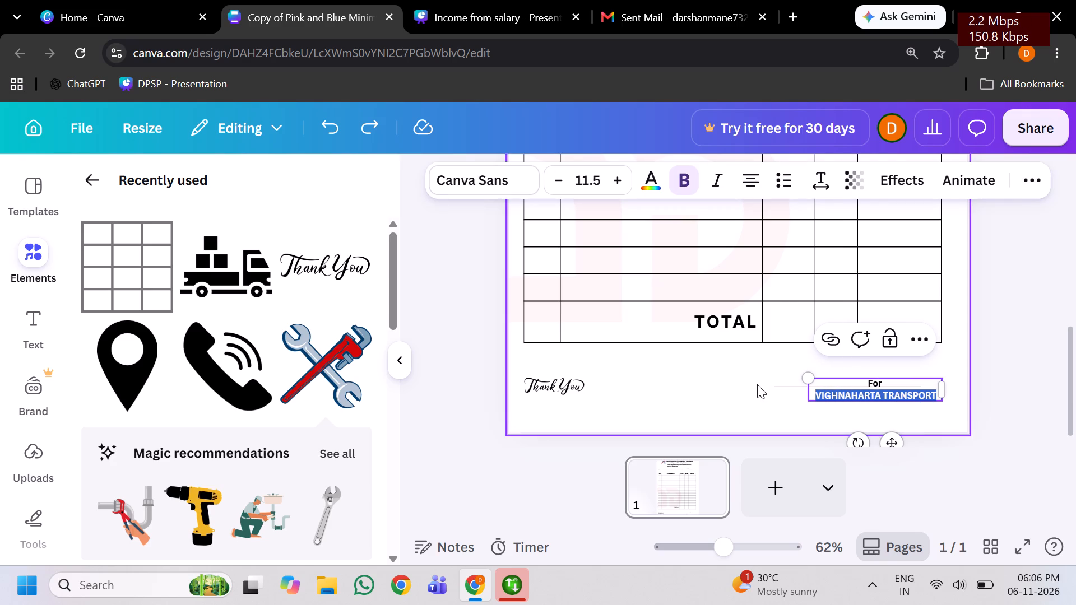
type("Da")
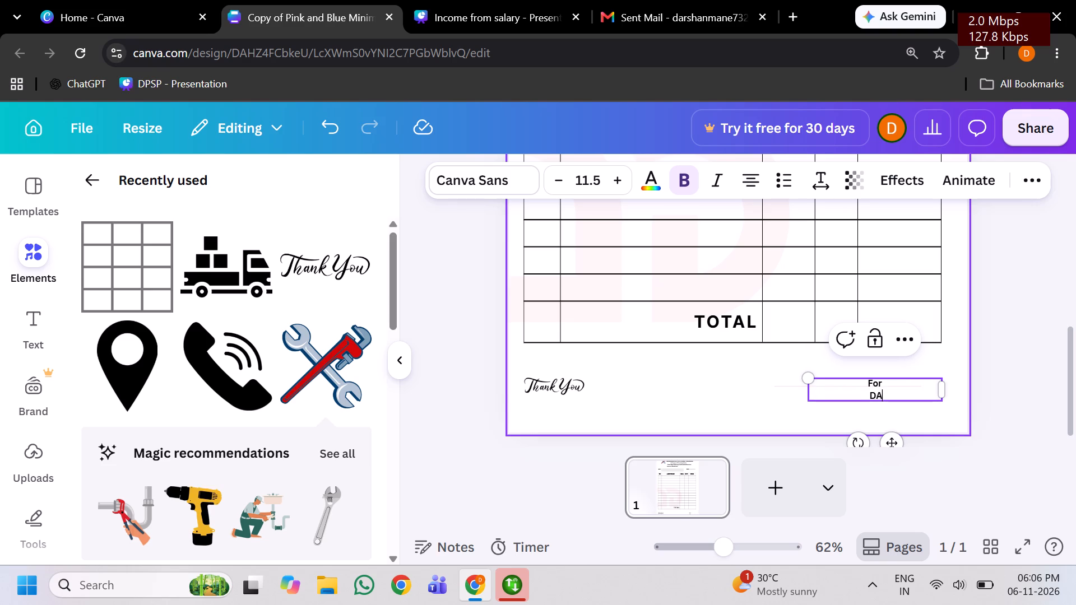
type("rs")
type("han")
key("space")
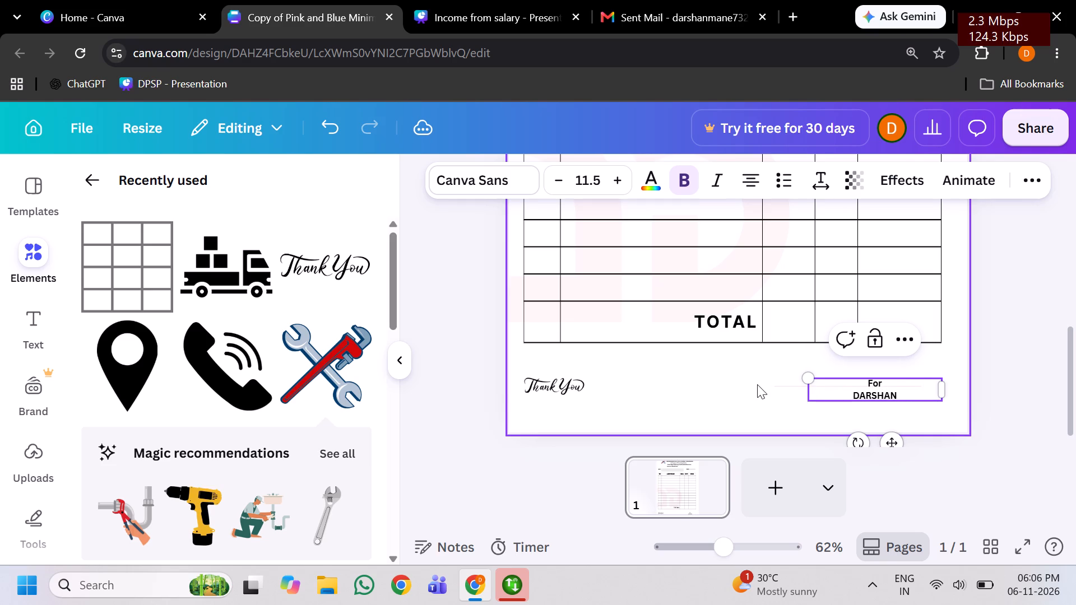
type("Enter")
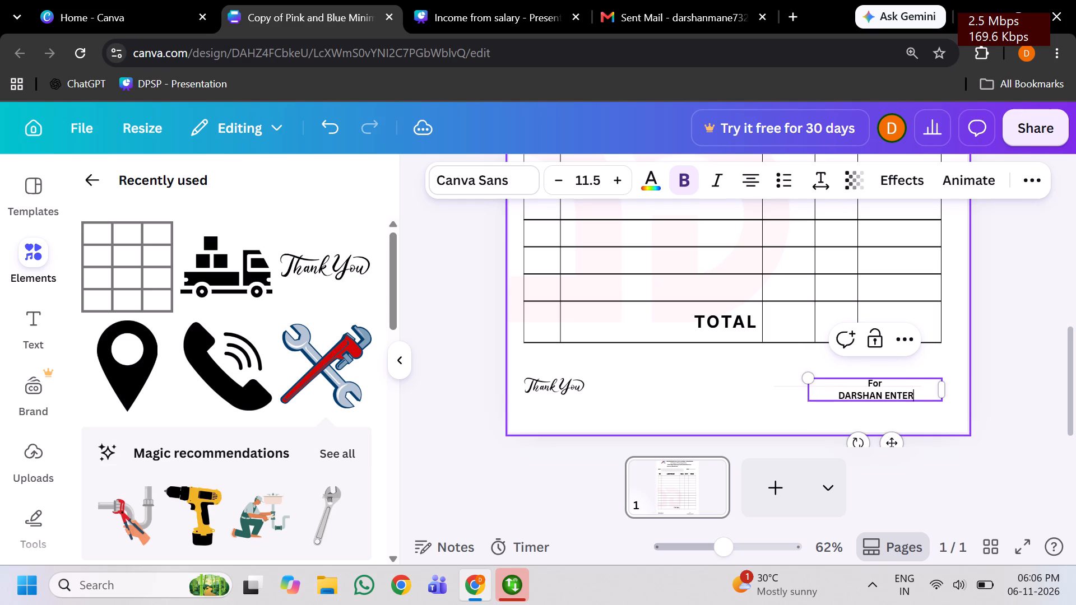
type("prises")
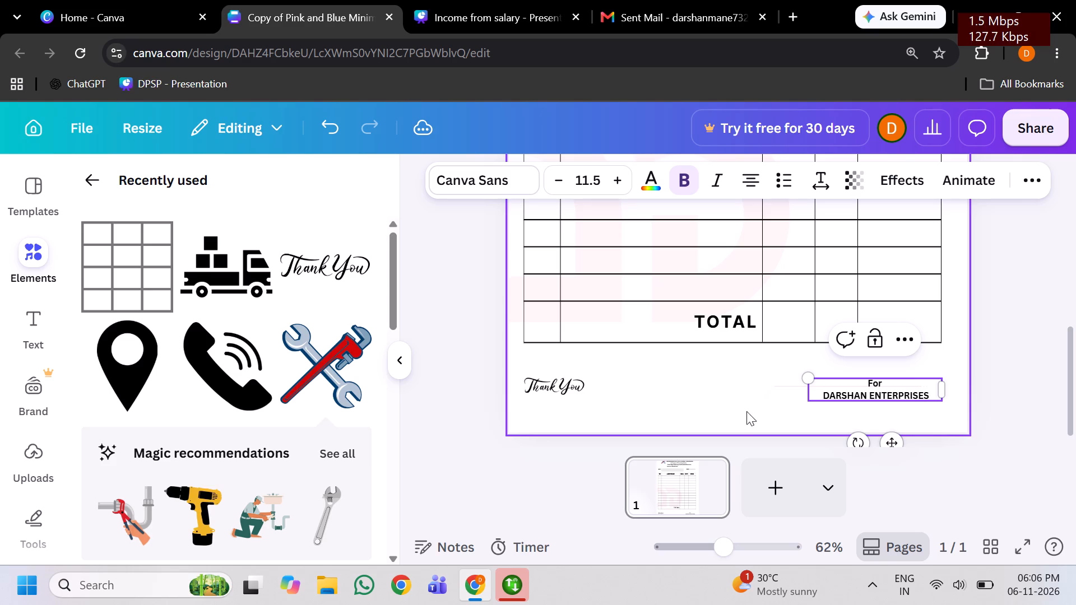
left_click(746, 404)
Change the font of the footer's "For DARSHAN ENTERPRISES" text to JA Jayagiri Sans.
scroll(748, 410, "up", 2)
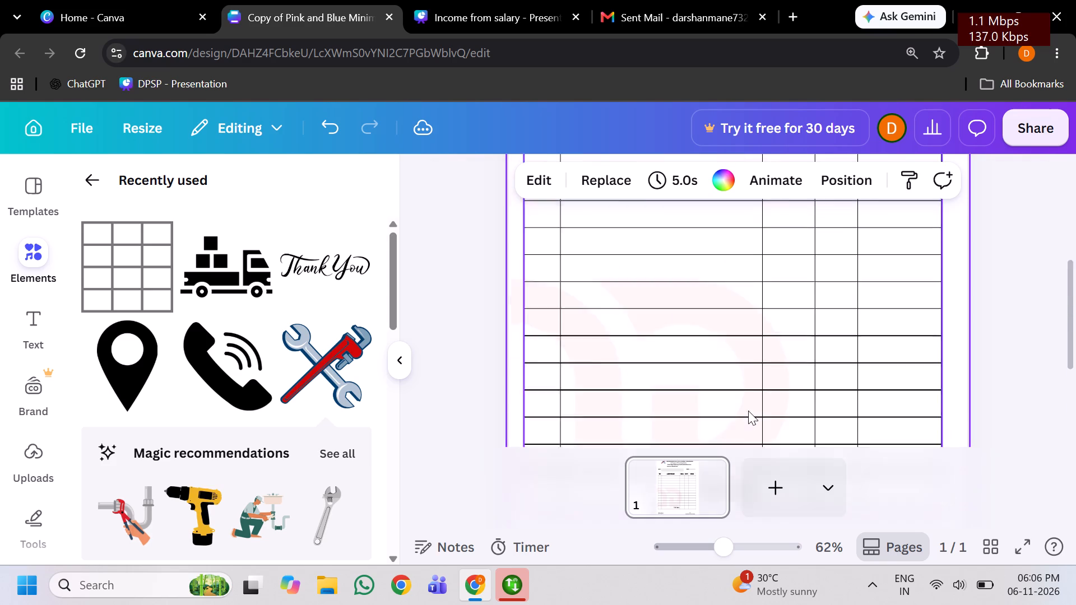
scroll(749, 413, "down", 2)
left_click(866, 387)
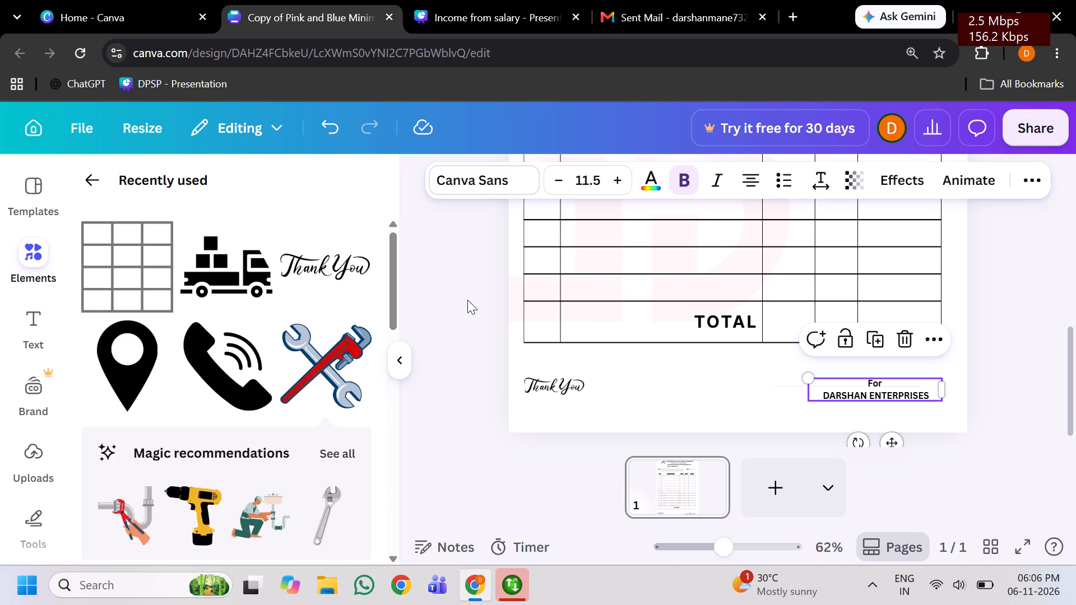
scroll(686, 399, "up", 2)
scroll(625, 230, "down", 1)
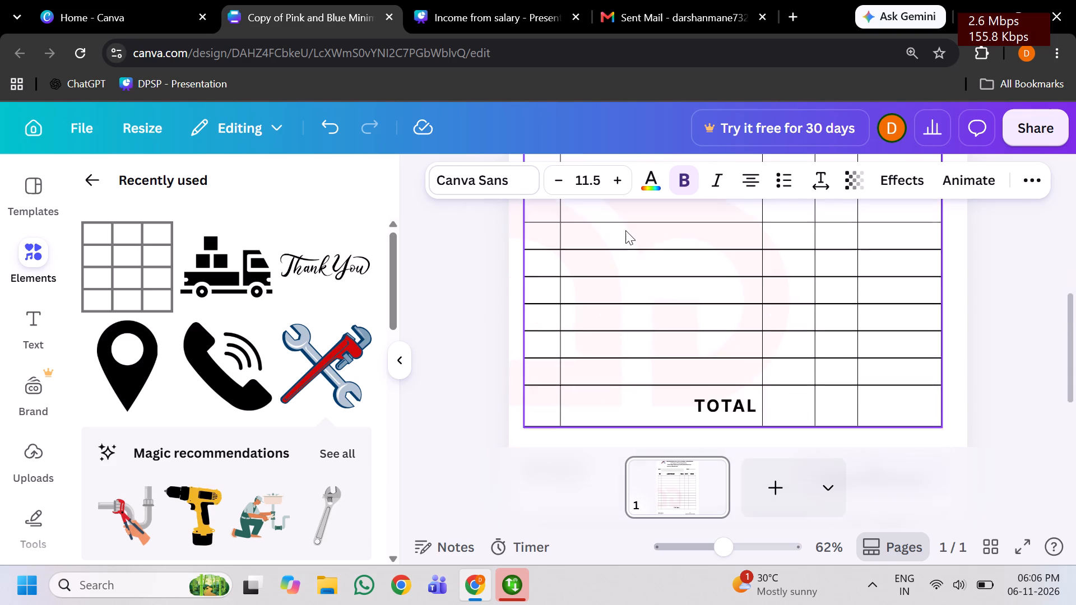
scroll(625, 230, "down", 1)
left_click(492, 181)
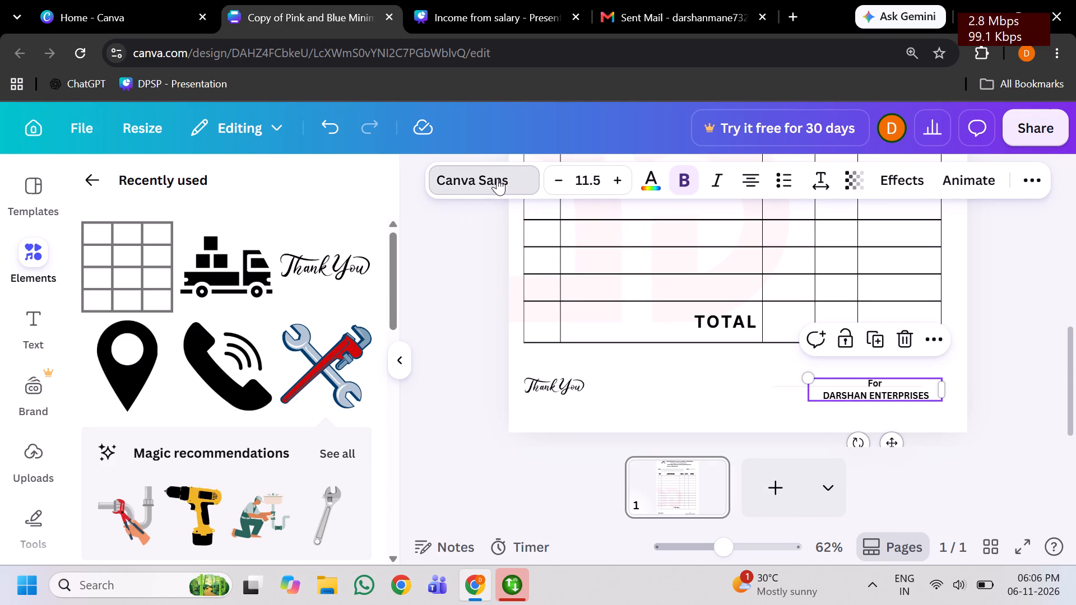
scroll(304, 315, "down", 3)
scroll(296, 340, "up", 1)
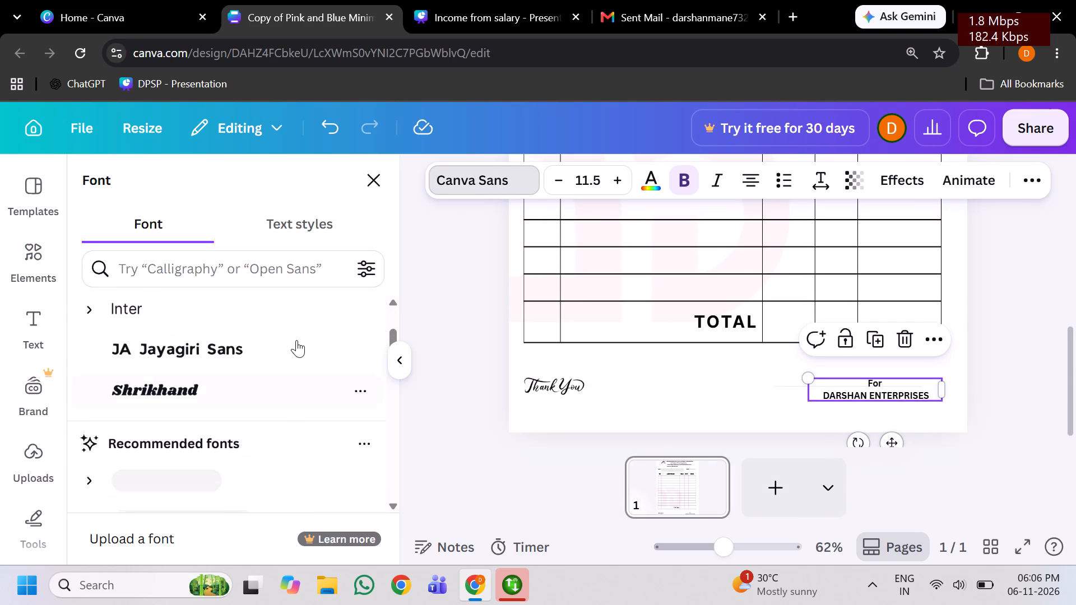
scroll(291, 348, "up", 1)
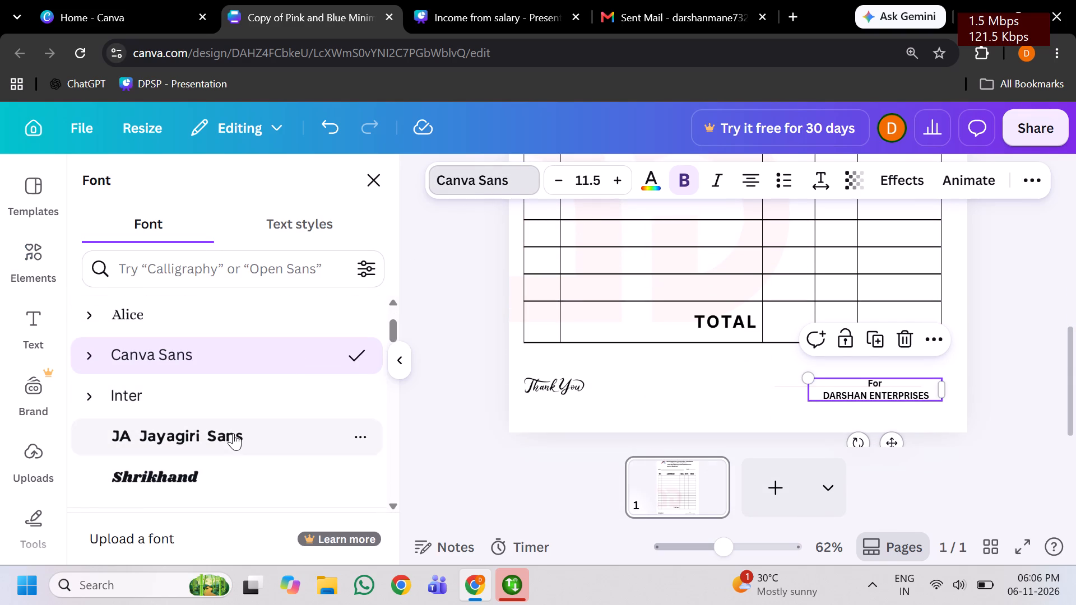
left_click(233, 433)
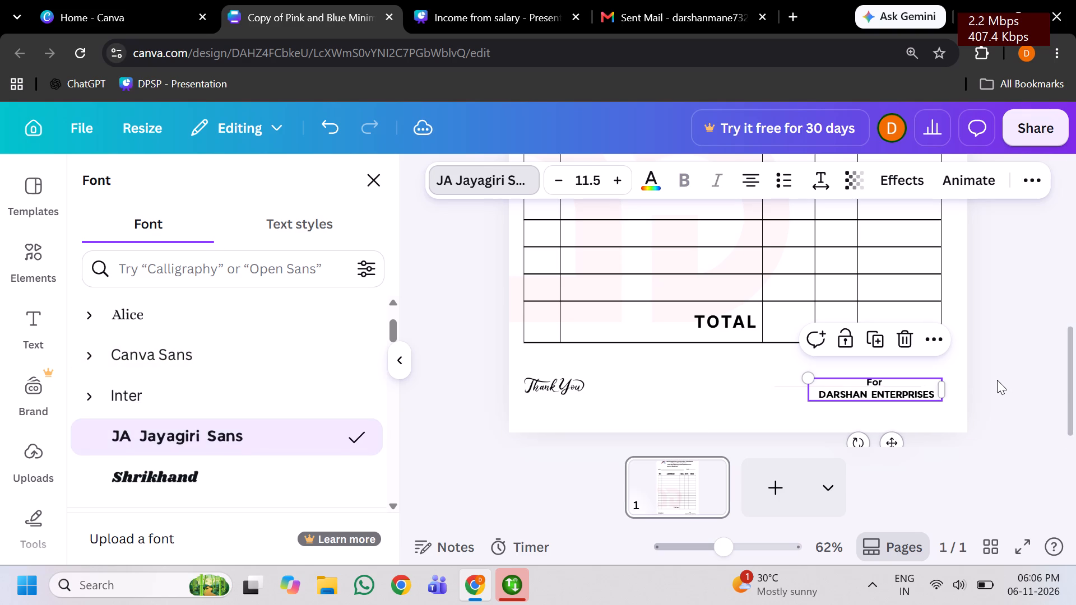
left_click(997, 380)
left_click(1044, 343)
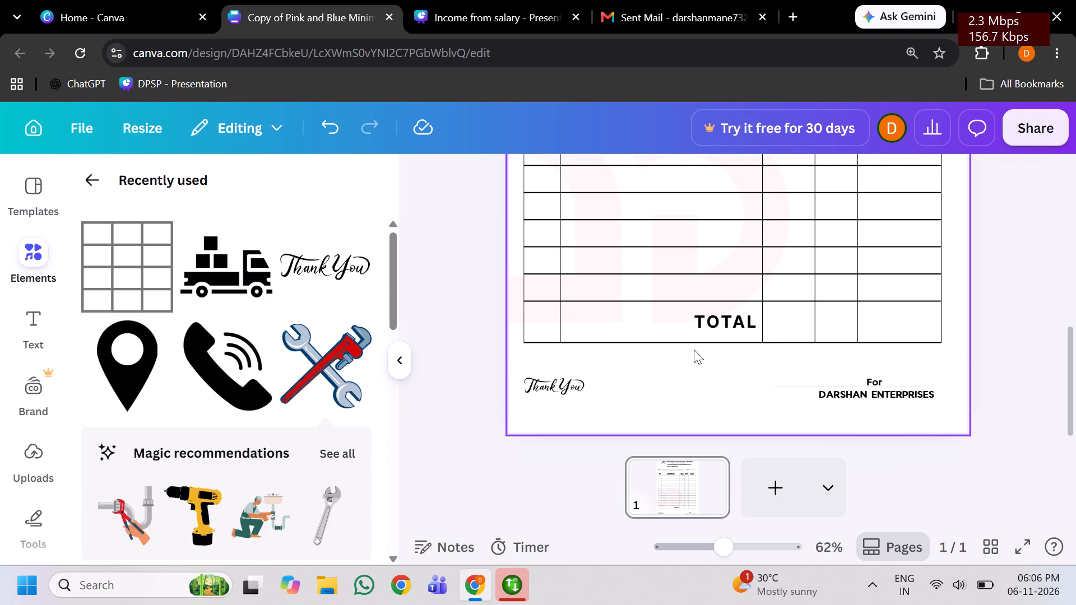
Change the font of the word TOTAL in the table's last row to JA Jayagiri Sans.
left_click(723, 323)
left_click(730, 320)
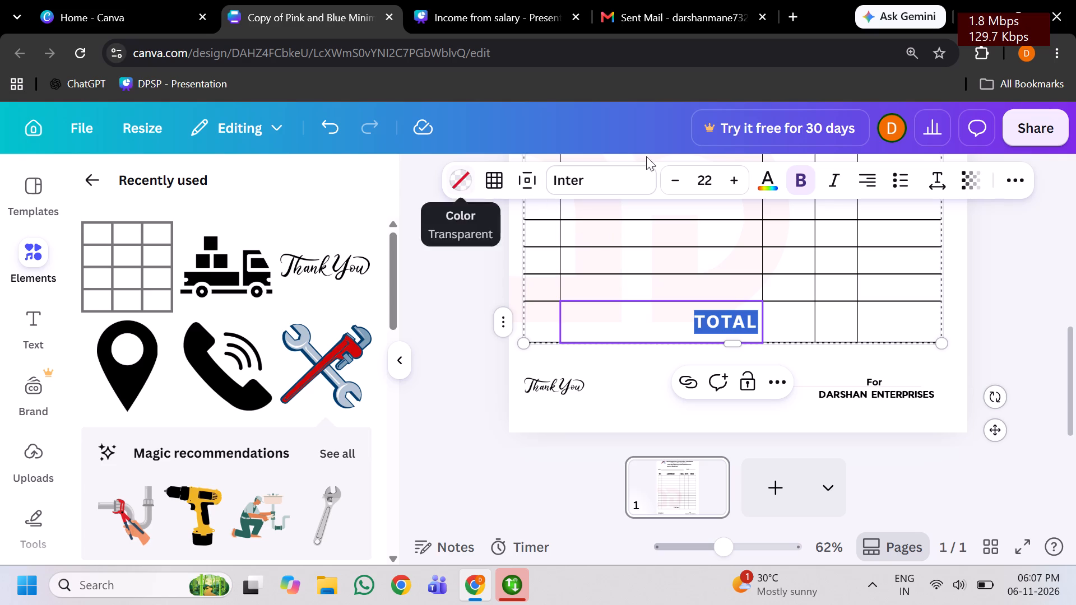
left_click(614, 187)
scroll(330, 324, "down", 2)
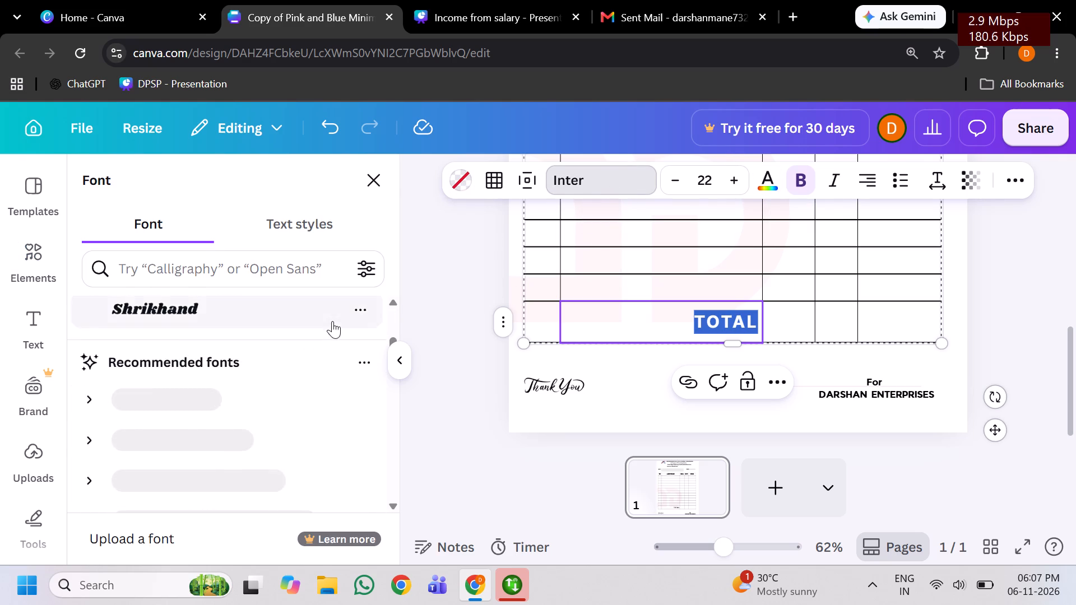
scroll(332, 321, "up", 1)
left_click(319, 320)
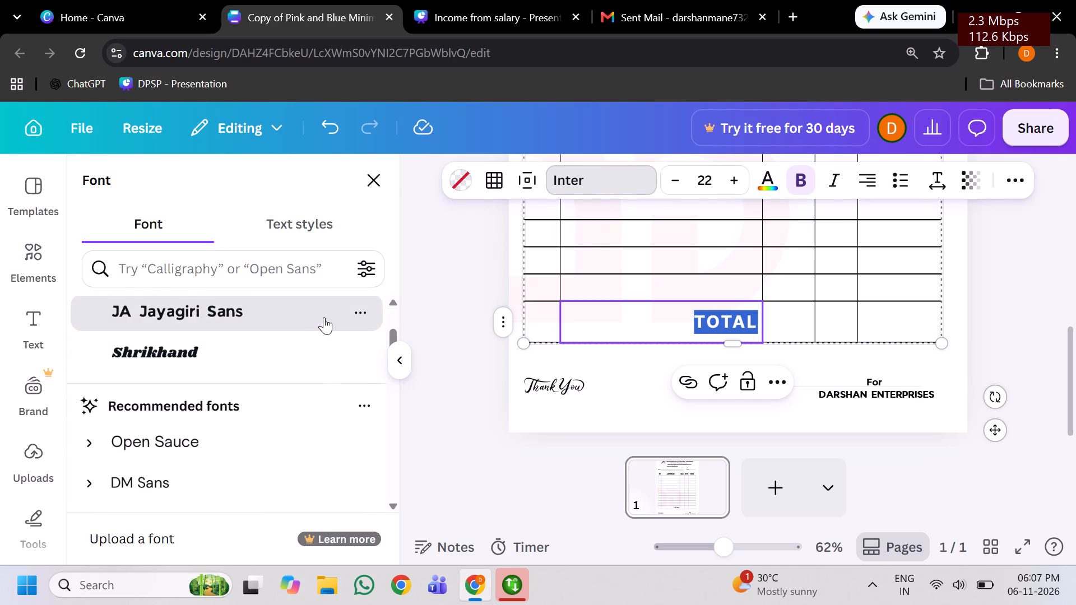
left_click(1038, 338)
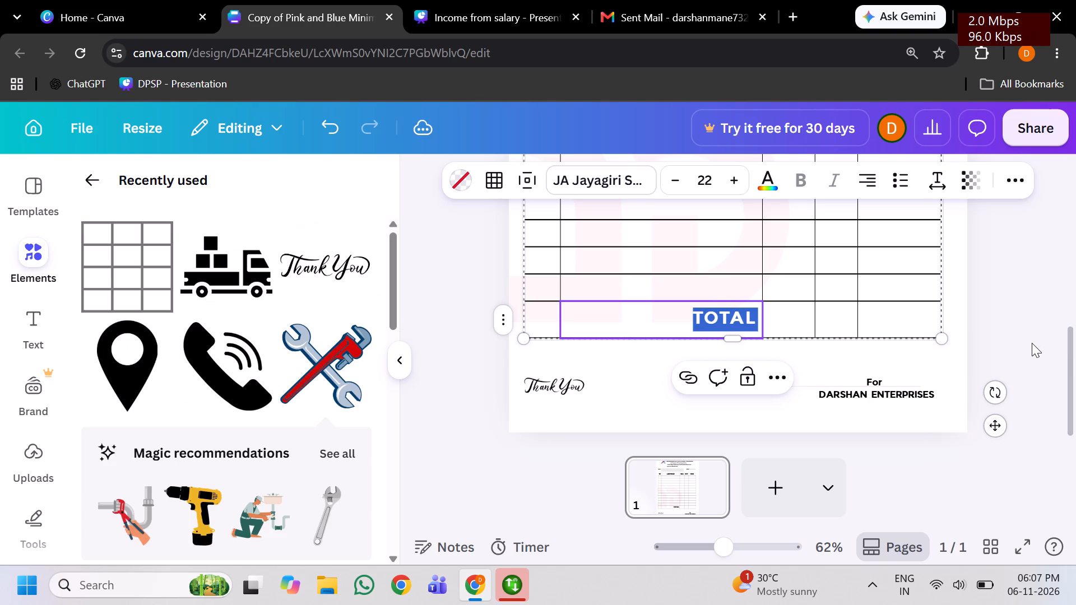
left_click(1032, 343)
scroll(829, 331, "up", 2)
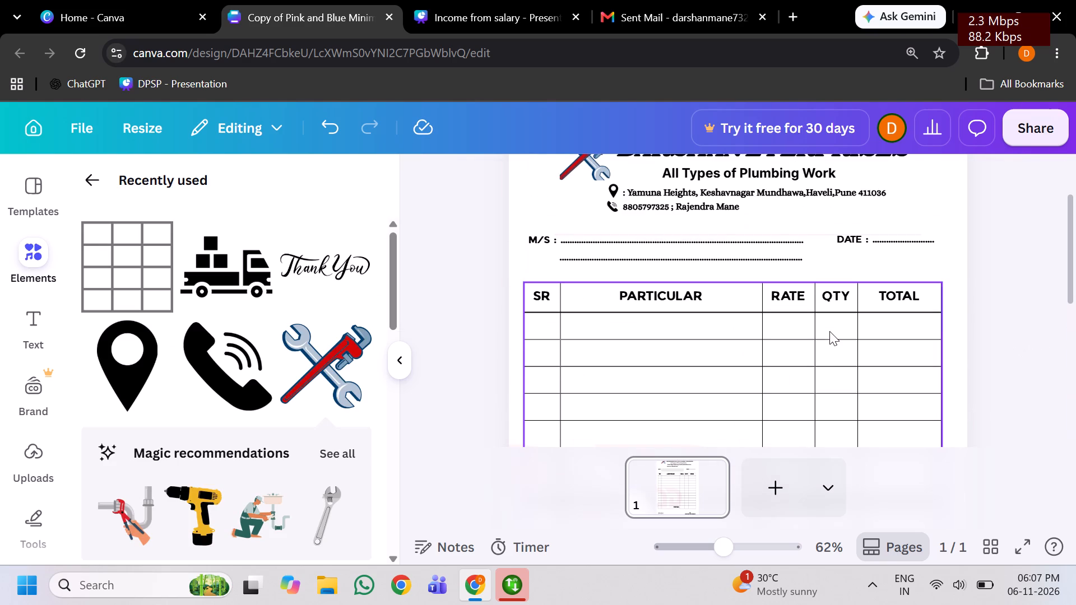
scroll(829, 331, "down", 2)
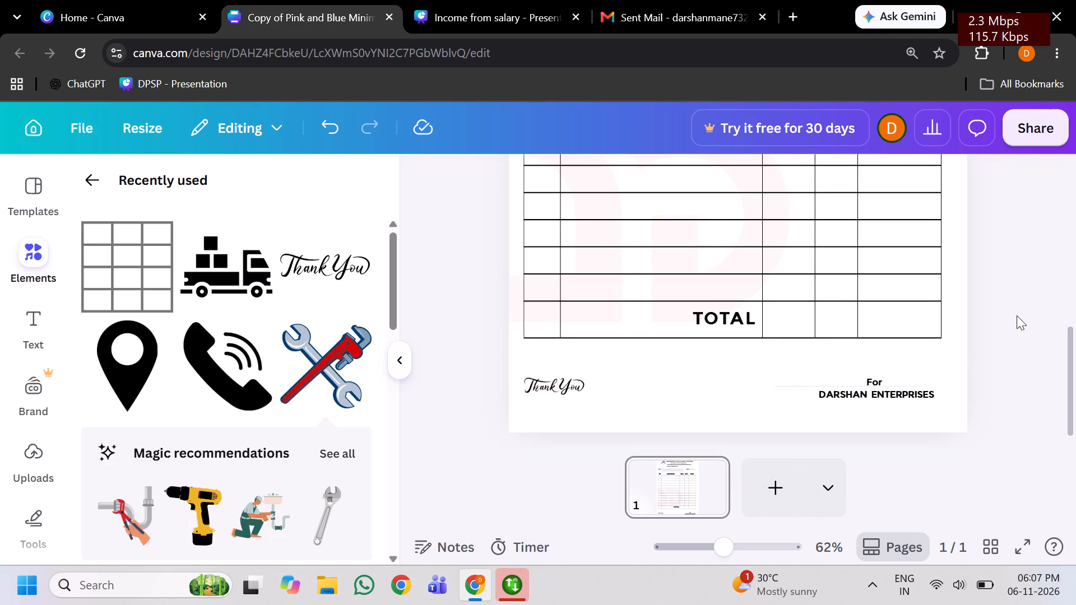
Review the invoice page from the header down to the footer and back.
scroll(1010, 320, "up", 4)
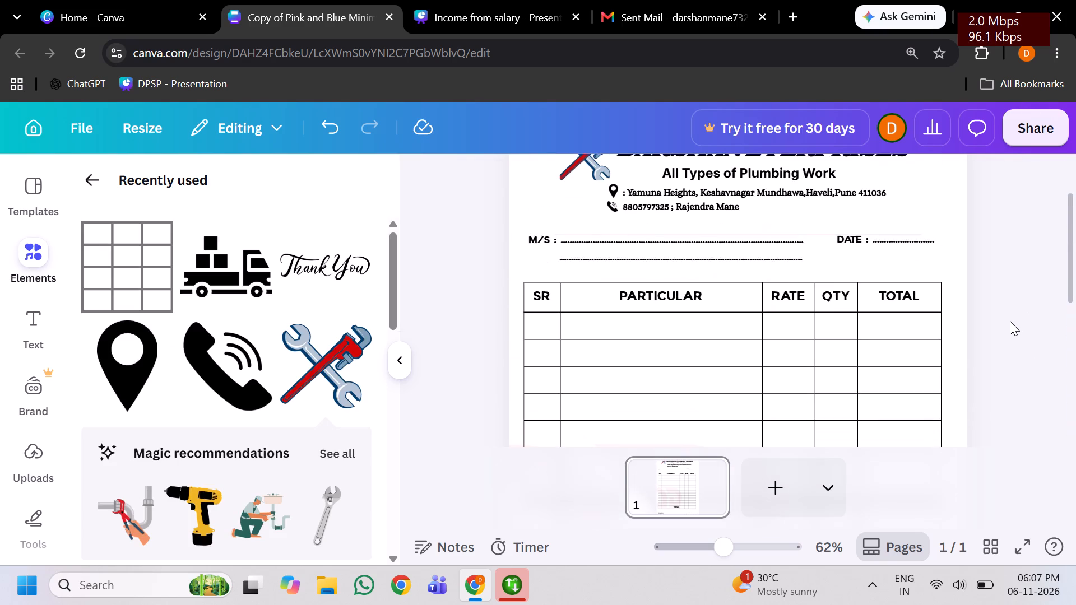
scroll(1008, 323, "up", 1)
scroll(1008, 323, "down", 3)
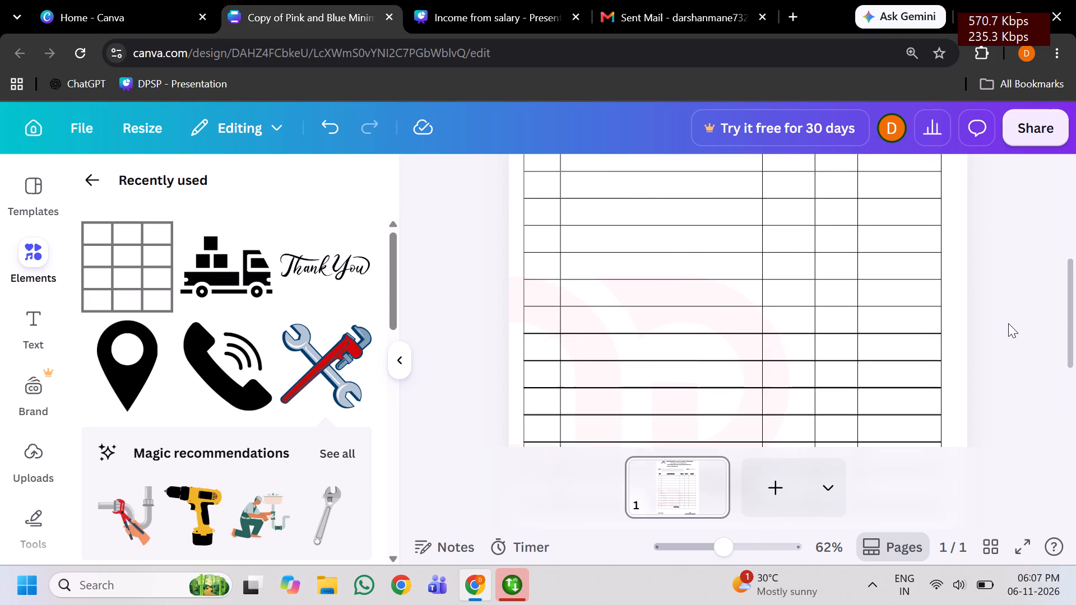
scroll(1008, 324, "down", 3)
scroll(1008, 324, "up", 2)
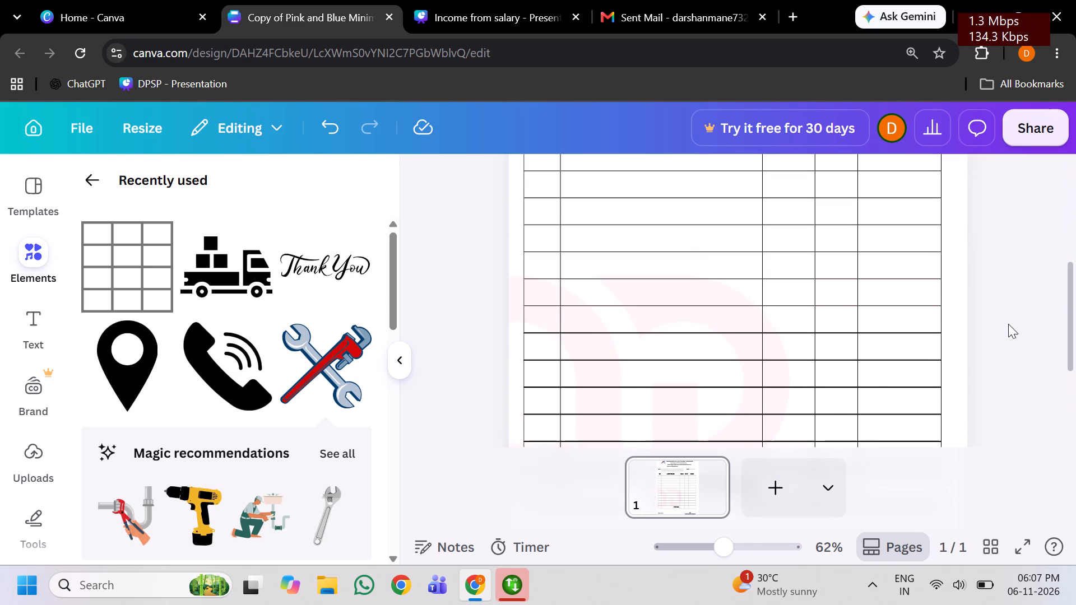
scroll(1008, 324, "up", 3)
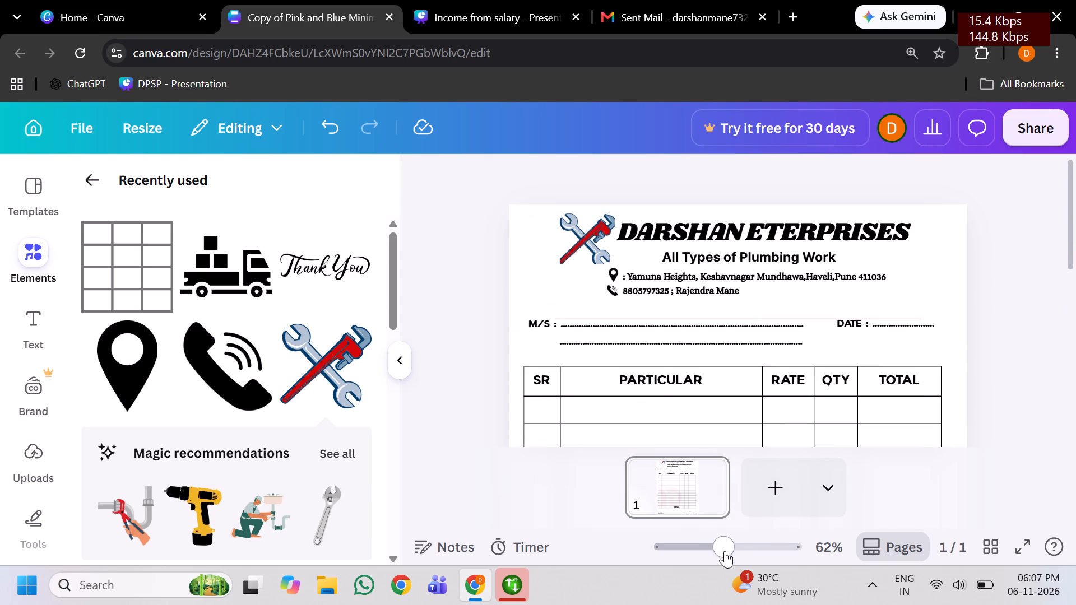
Move the crossed-wrenches logo slightly outward, leaving more space between it and the company name in the header.
left_click_drag(725, 551, 710, 555)
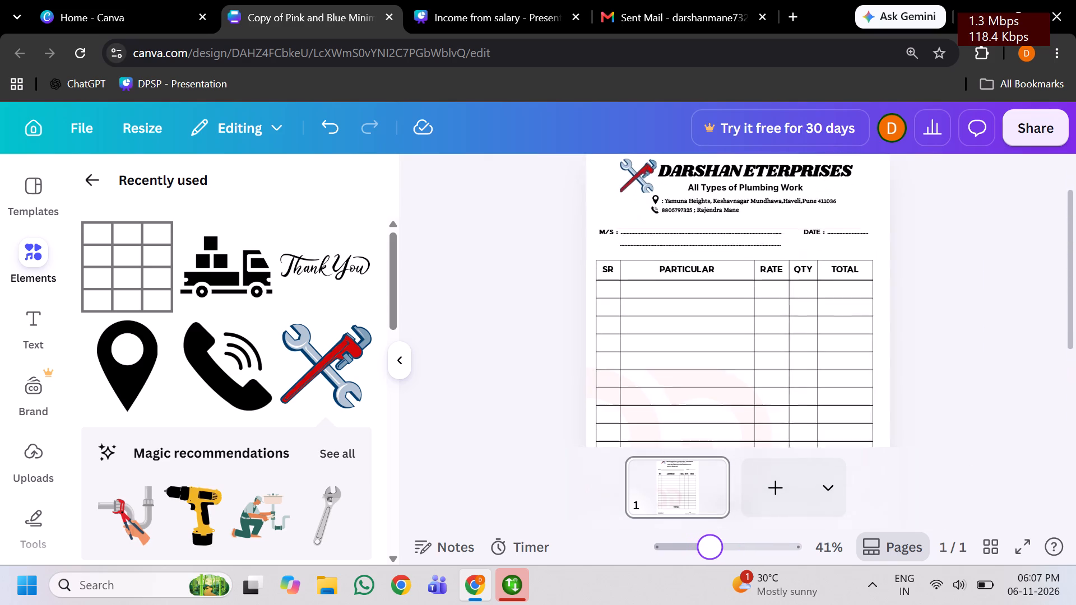
left_click_drag(710, 555, 713, 555)
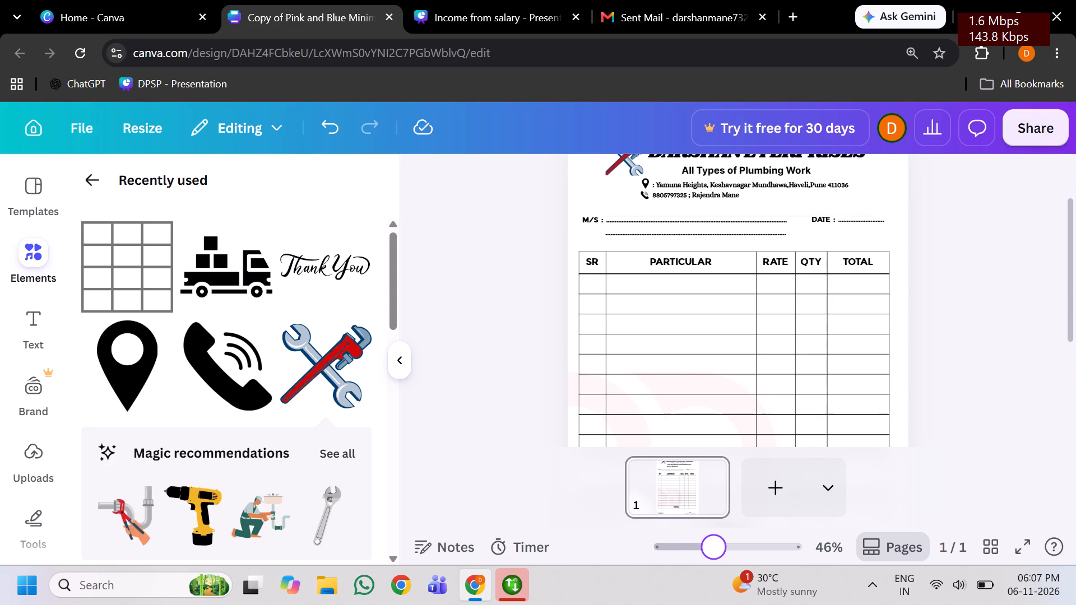
left_click_drag(713, 555, 715, 554)
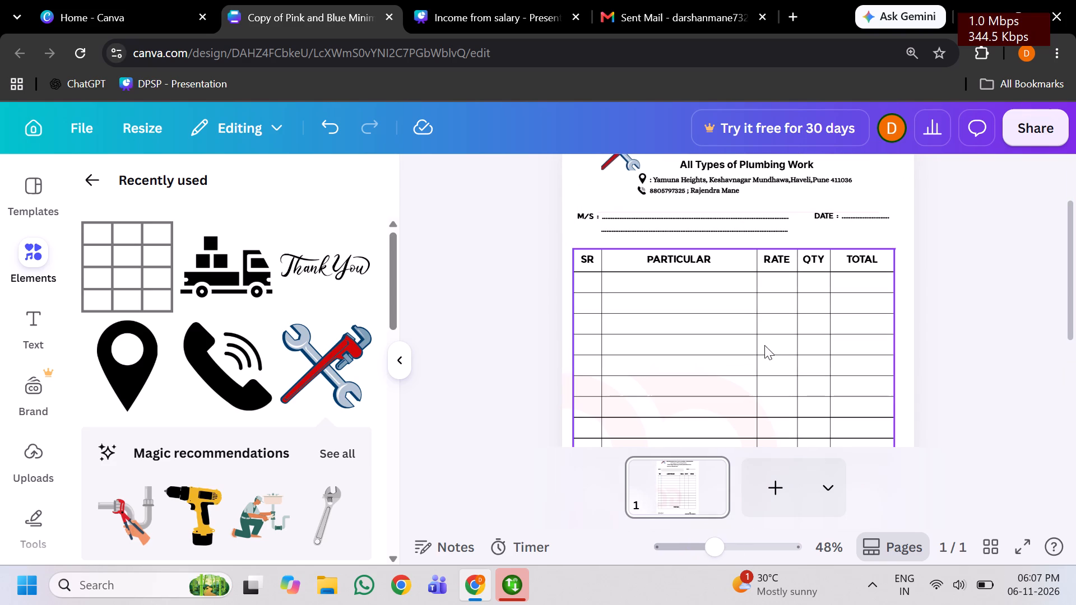
scroll(926, 327, "up", 2)
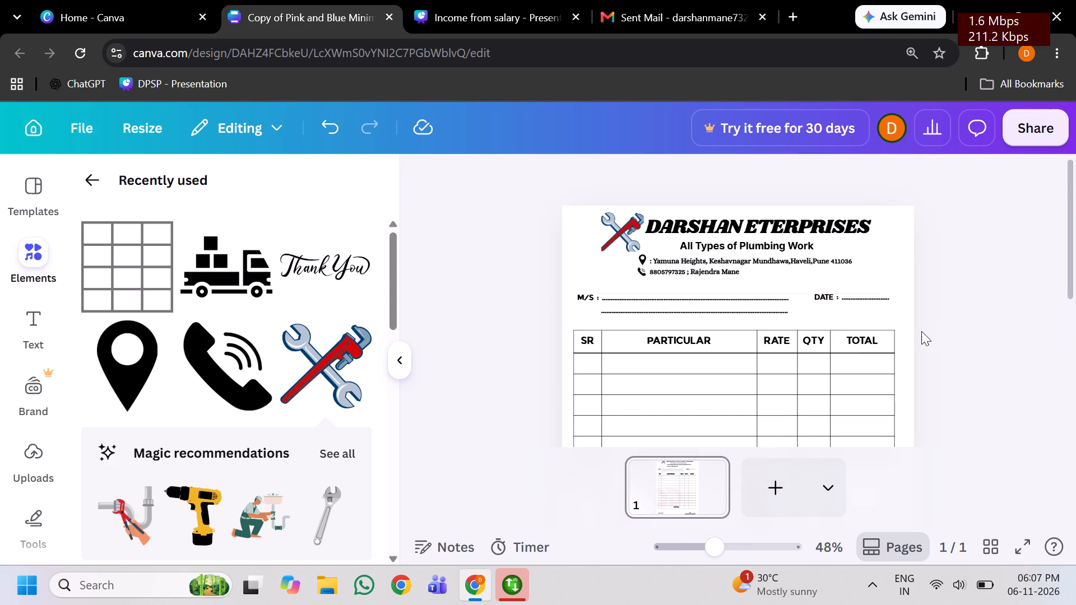
left_click_drag(629, 229, 616, 232)
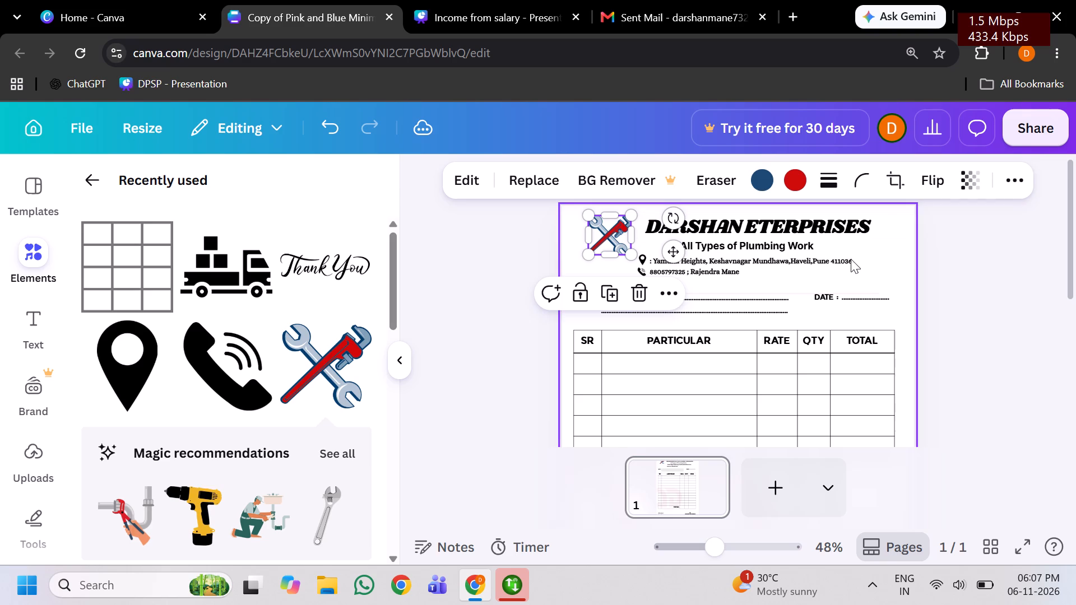
left_click(607, 235)
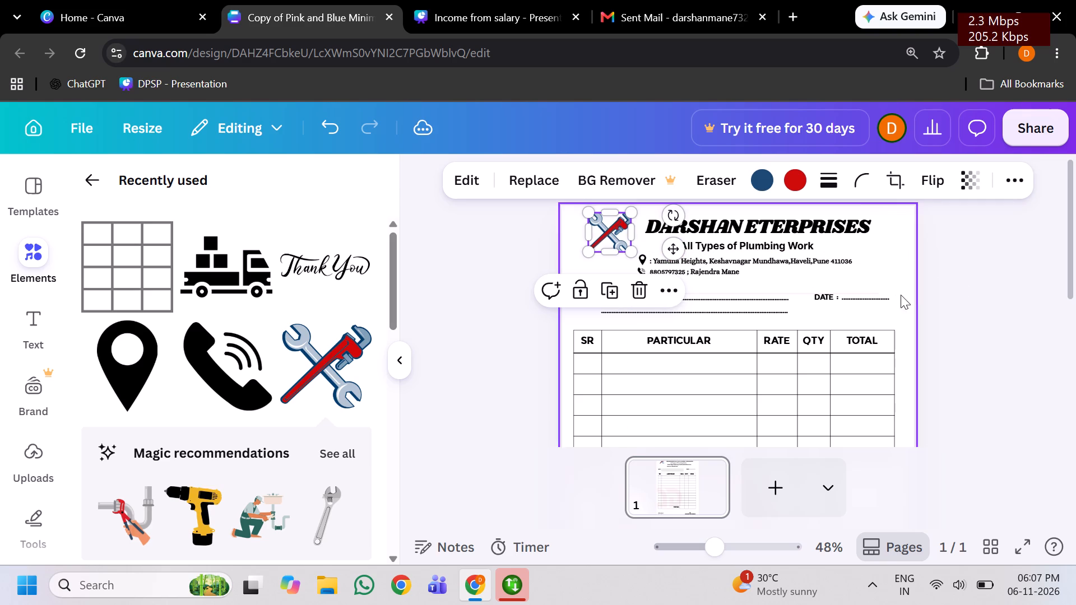
left_click(970, 291)
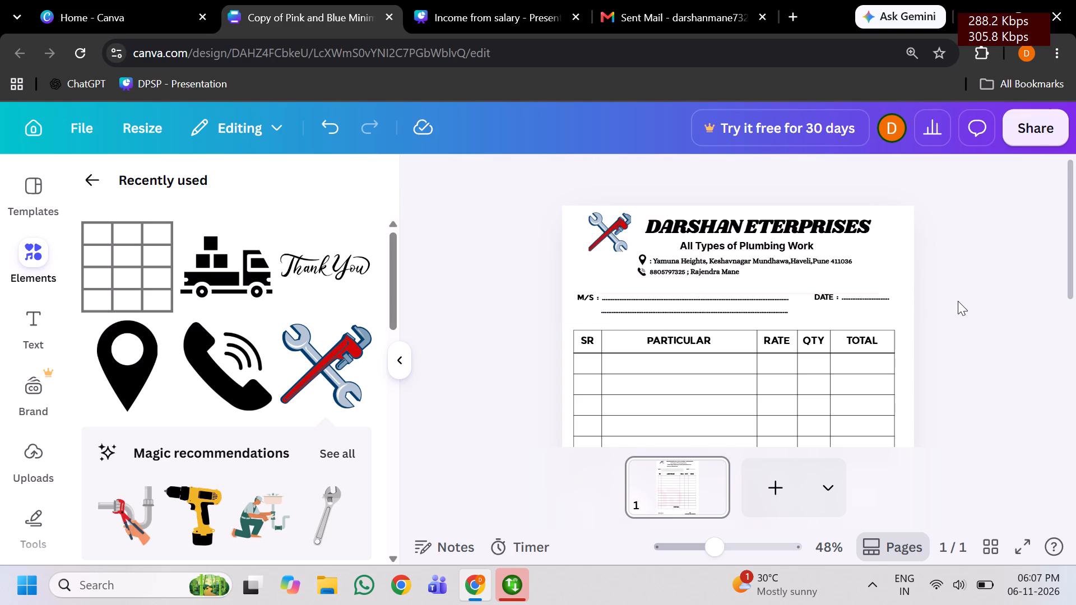
Reposition the phone number line and its phone icon slightly lower, lined up with each other beneath the header's address line.
scroll(815, 329, "down", 2)
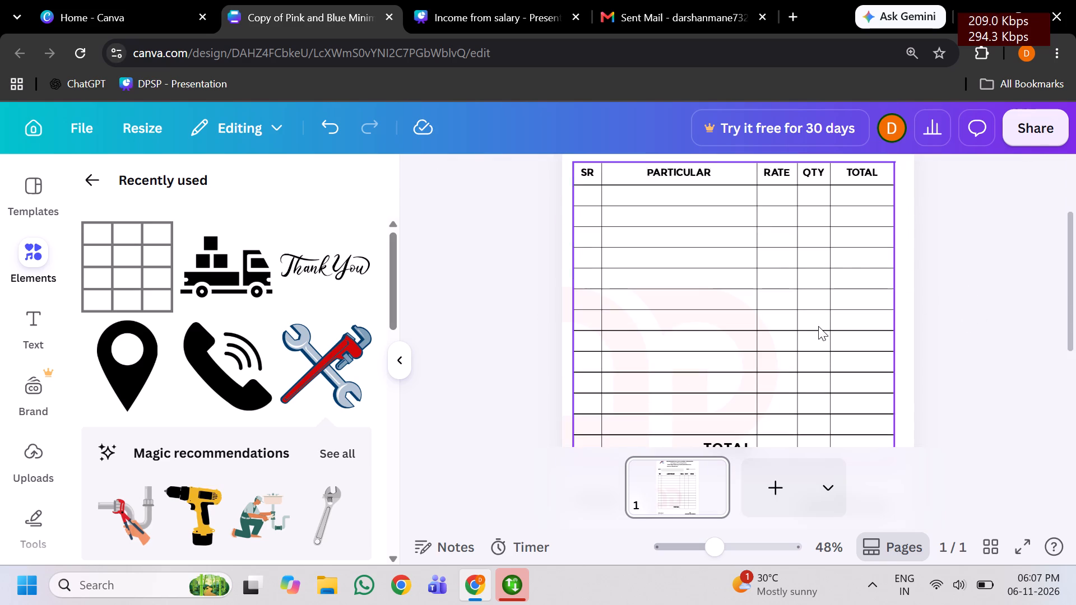
scroll(818, 326, "up", 2)
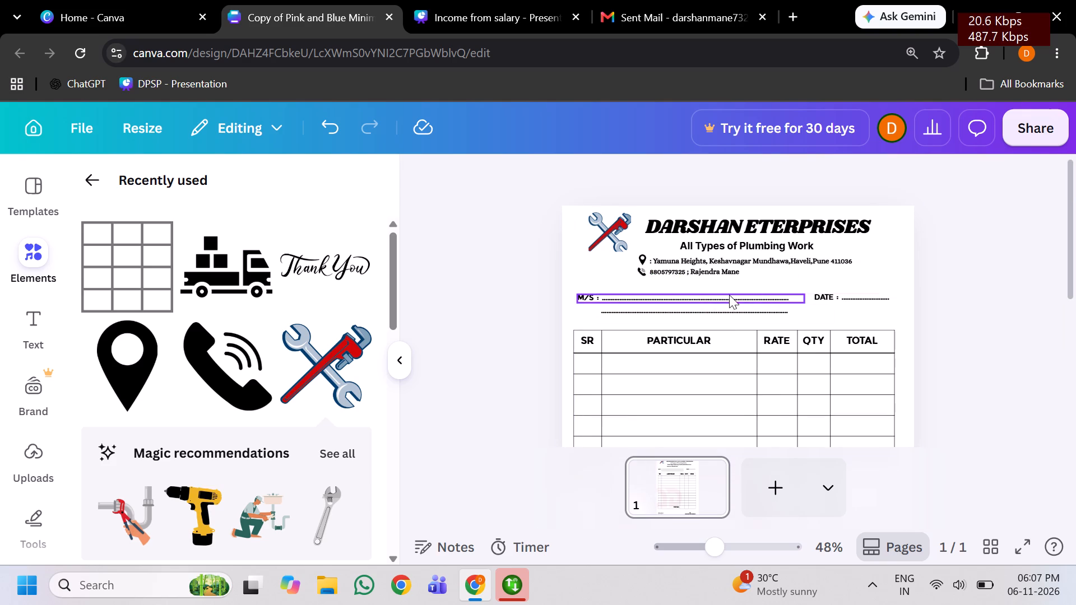
left_click(688, 273)
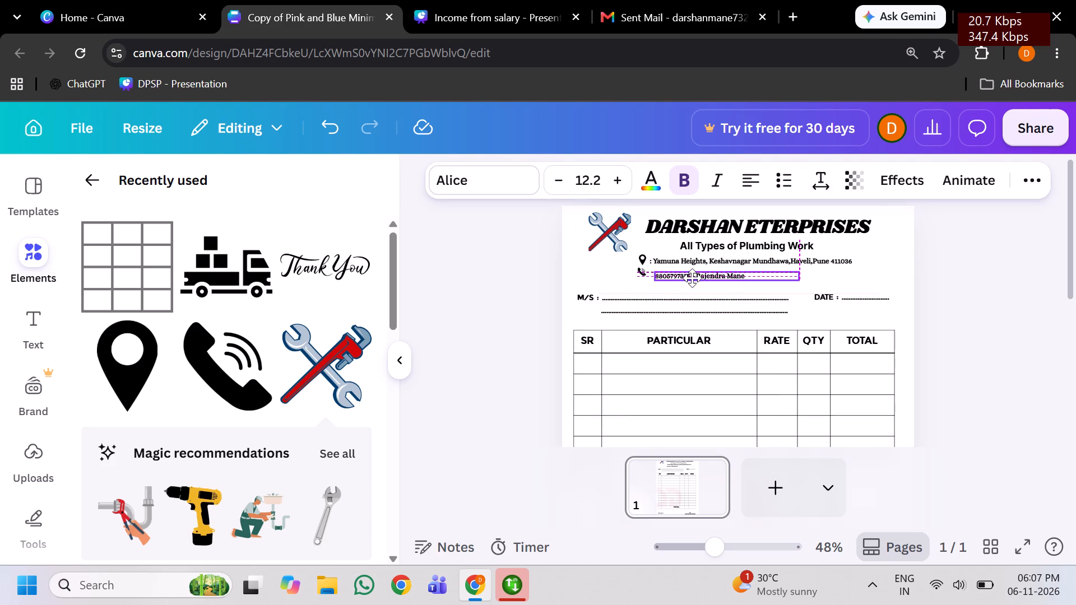
left_click_drag(641, 268, 641, 272)
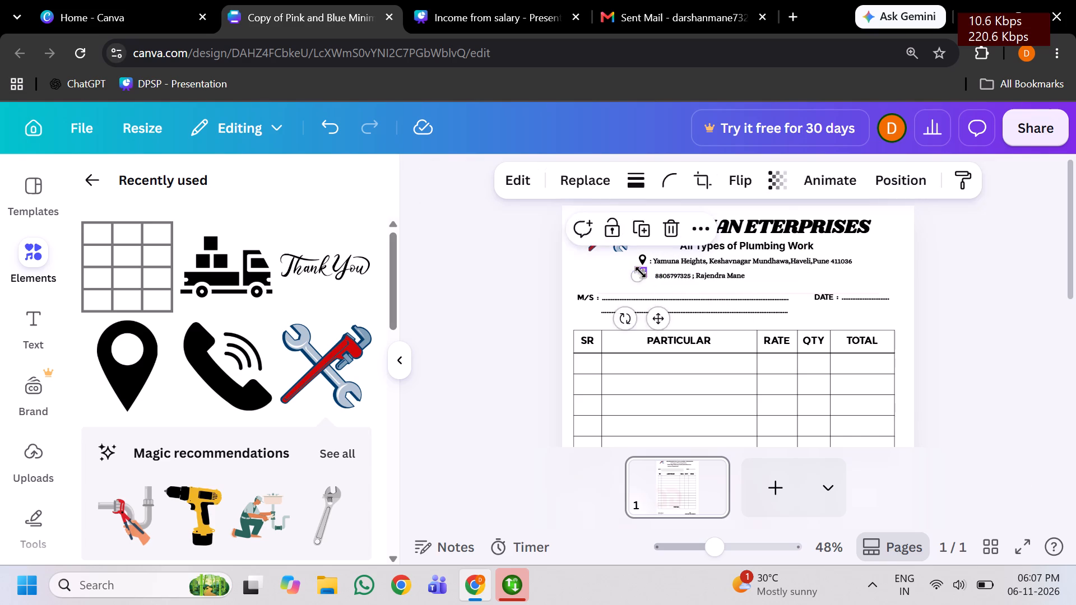
left_click_drag(641, 272, 641, 274)
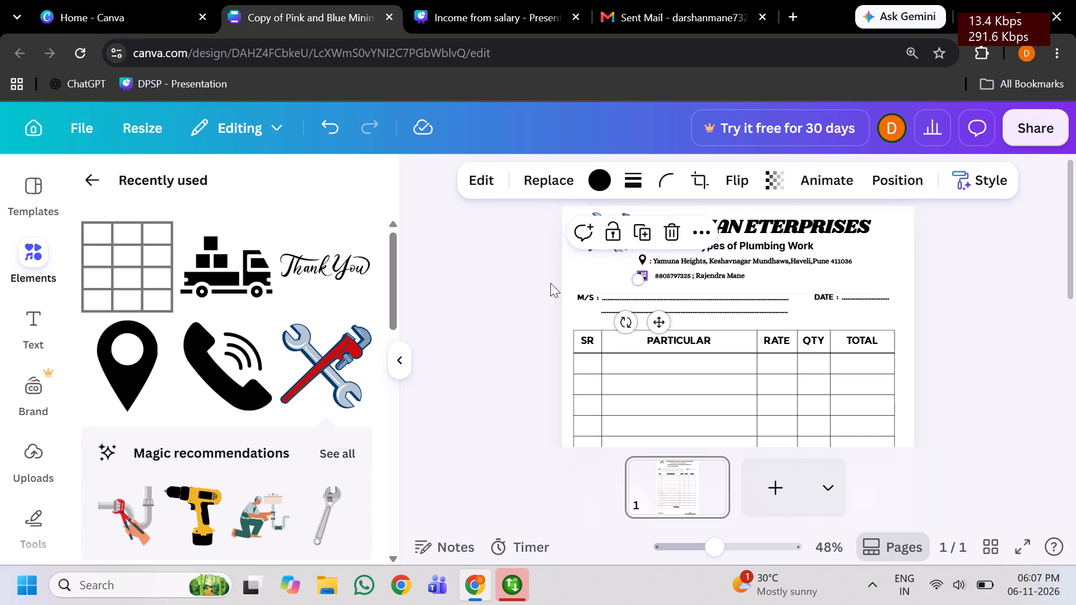
left_click(514, 285)
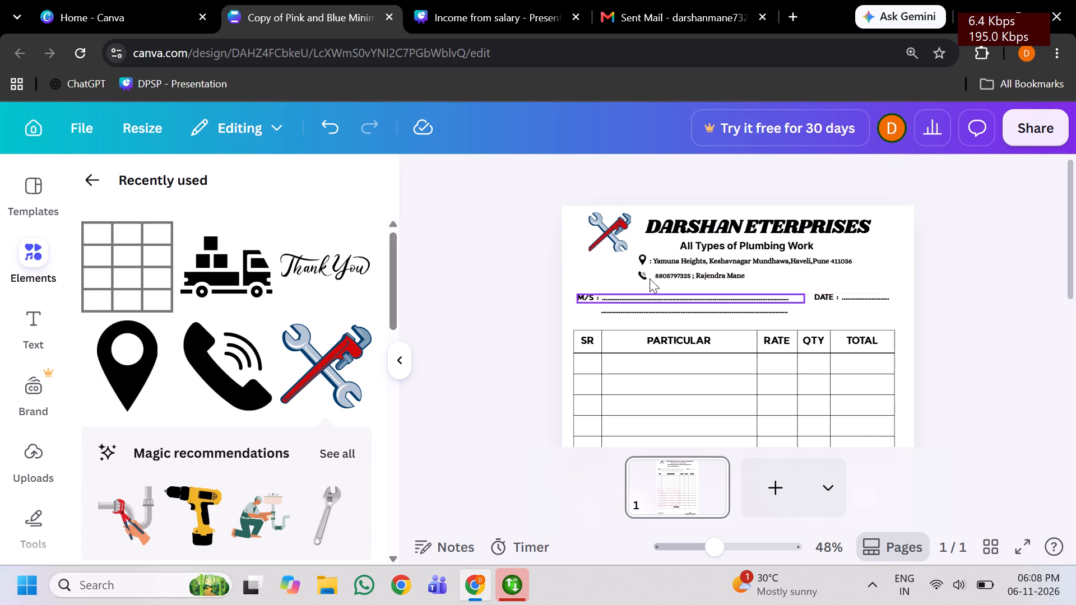
left_click_drag(637, 275, 642, 268)
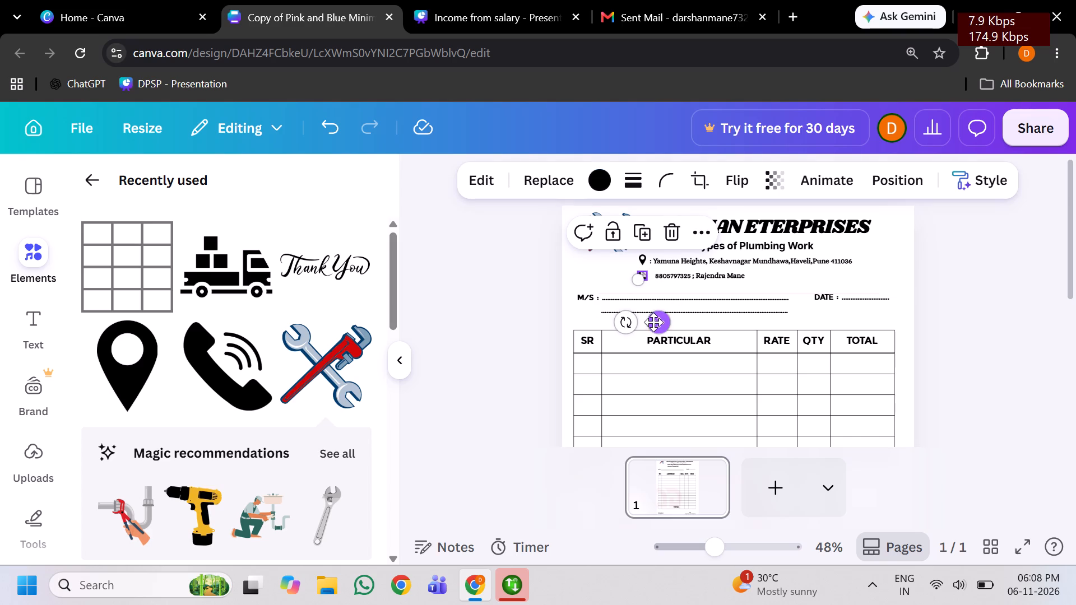
left_click(658, 320)
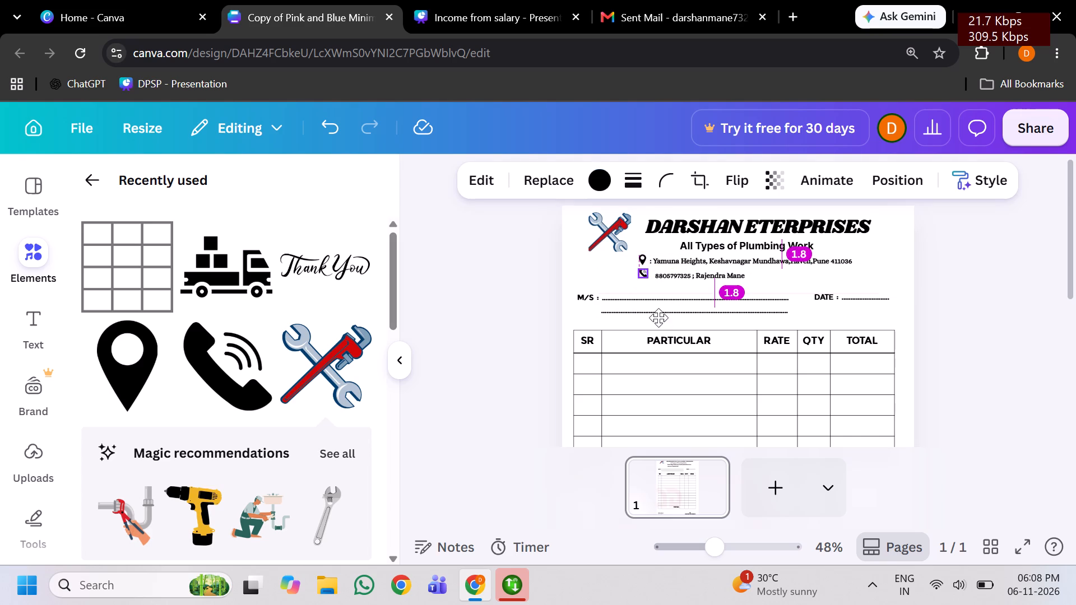
left_click(692, 276)
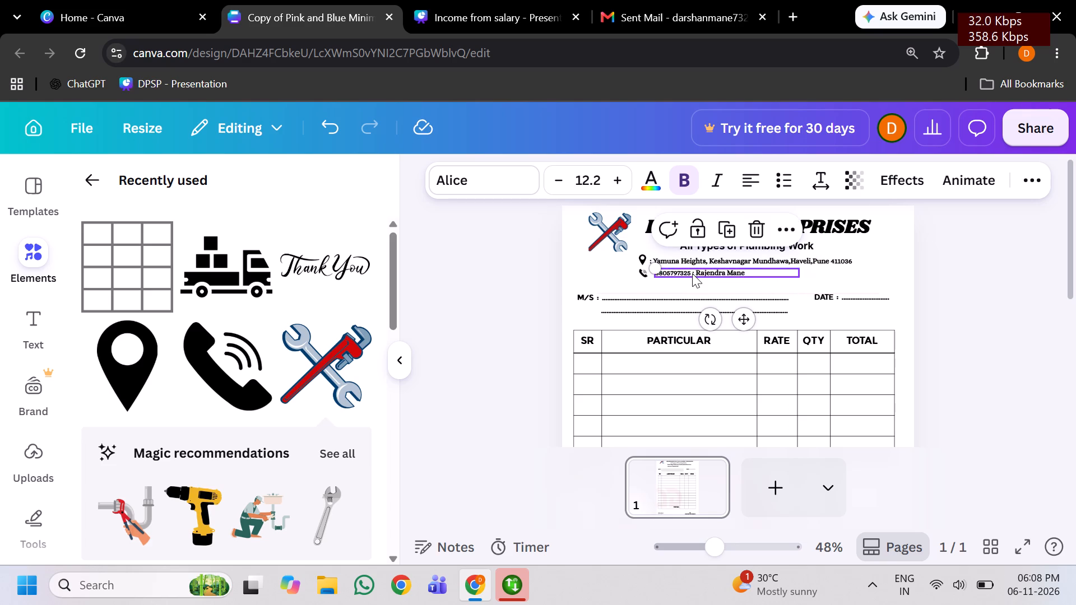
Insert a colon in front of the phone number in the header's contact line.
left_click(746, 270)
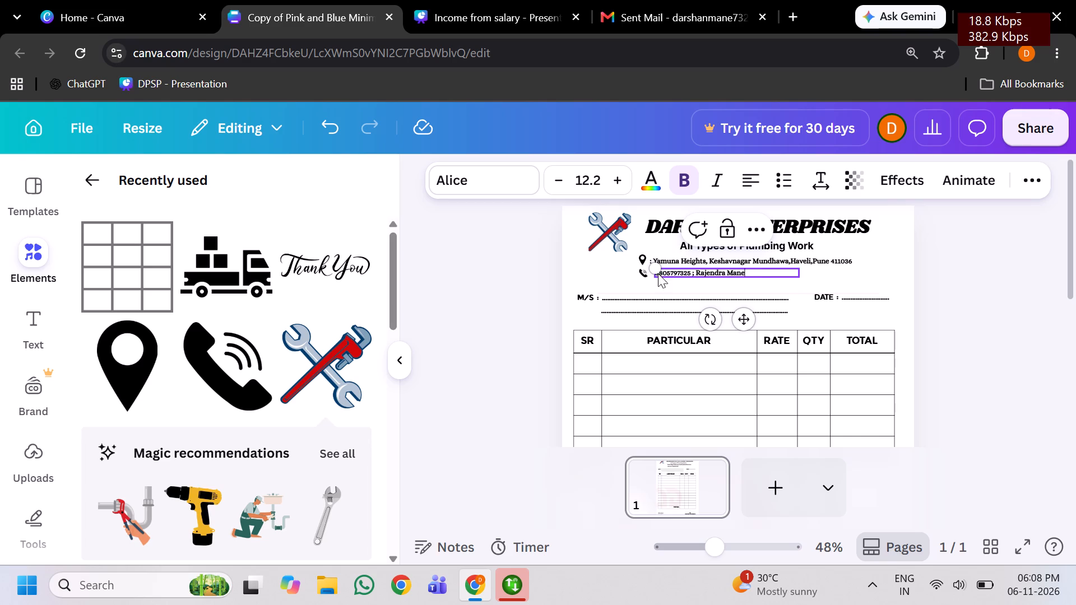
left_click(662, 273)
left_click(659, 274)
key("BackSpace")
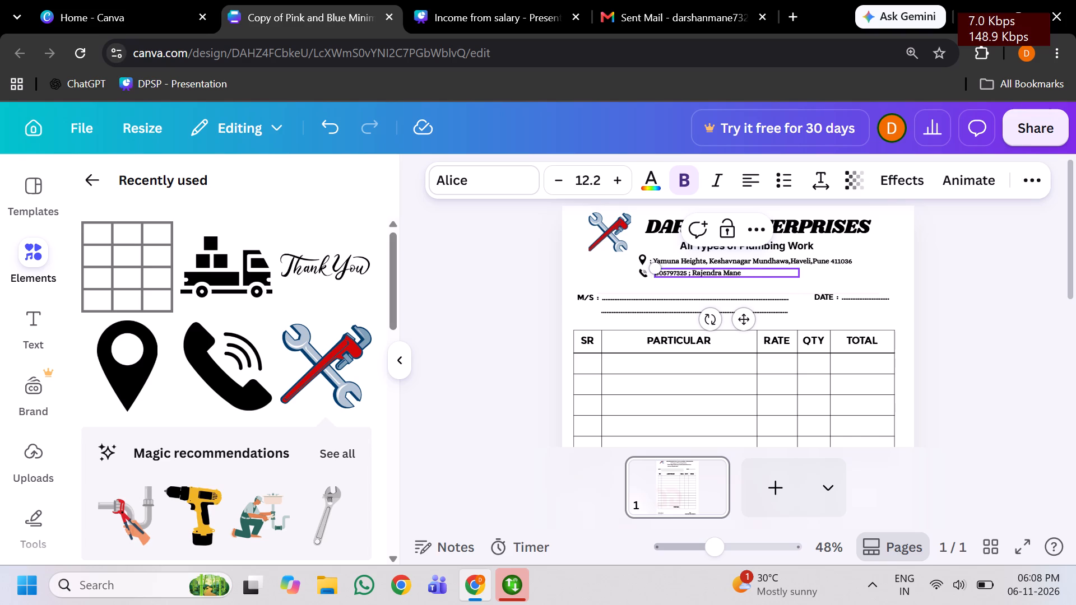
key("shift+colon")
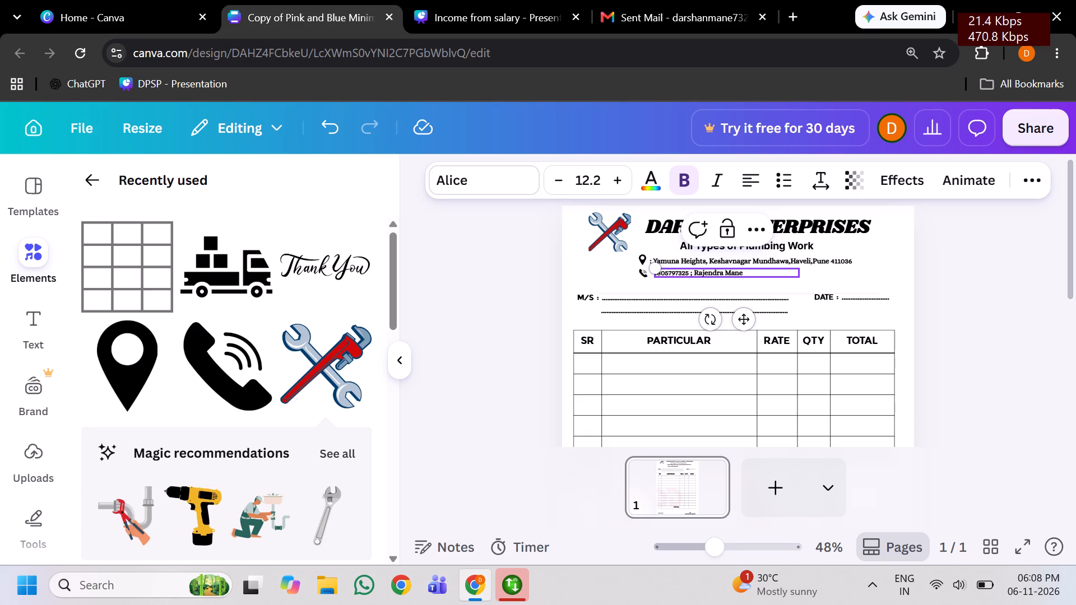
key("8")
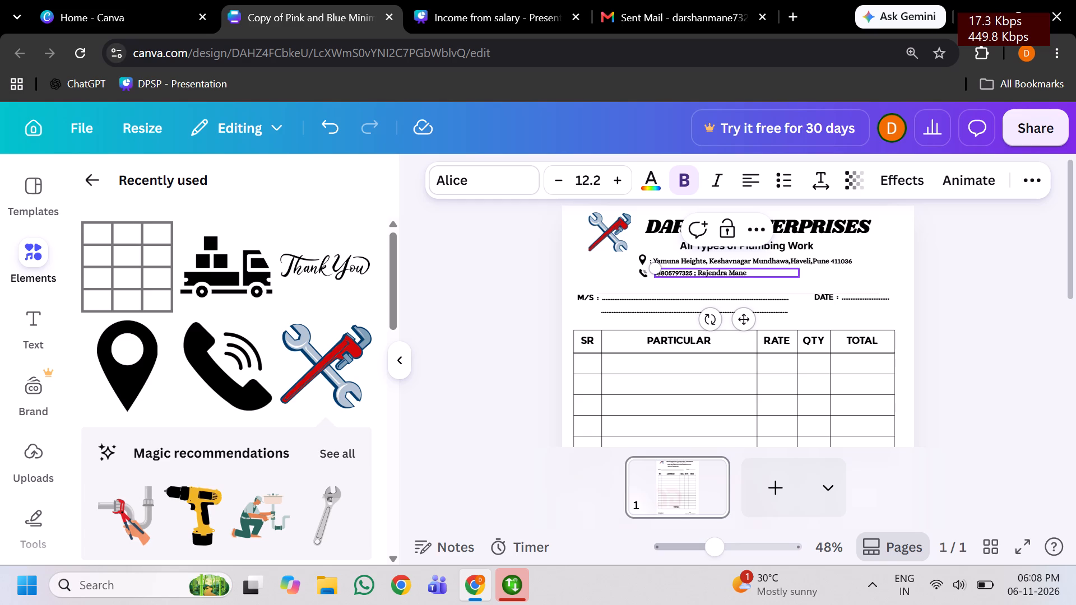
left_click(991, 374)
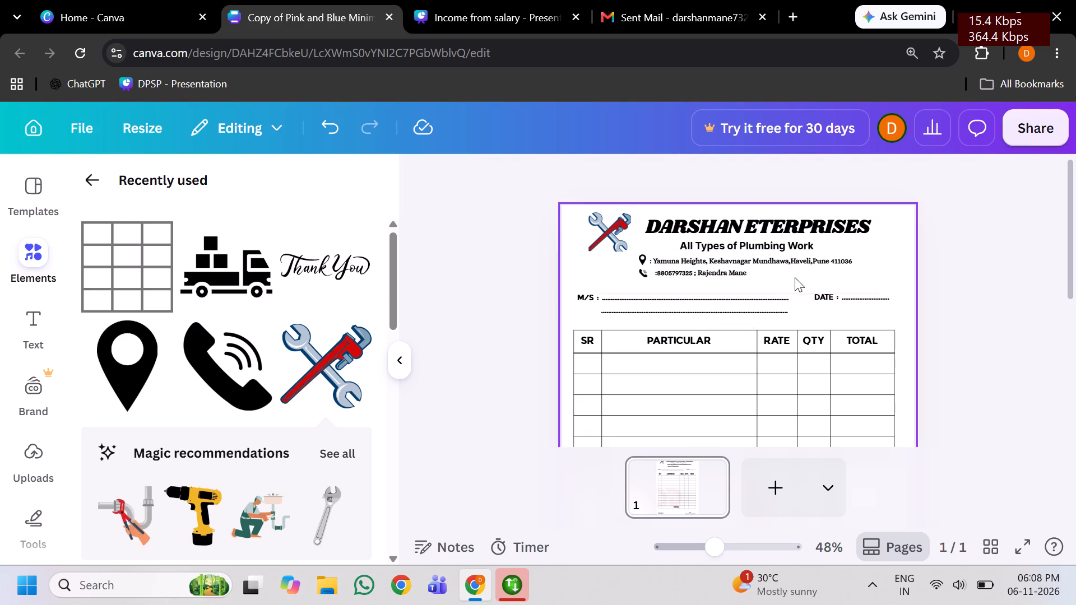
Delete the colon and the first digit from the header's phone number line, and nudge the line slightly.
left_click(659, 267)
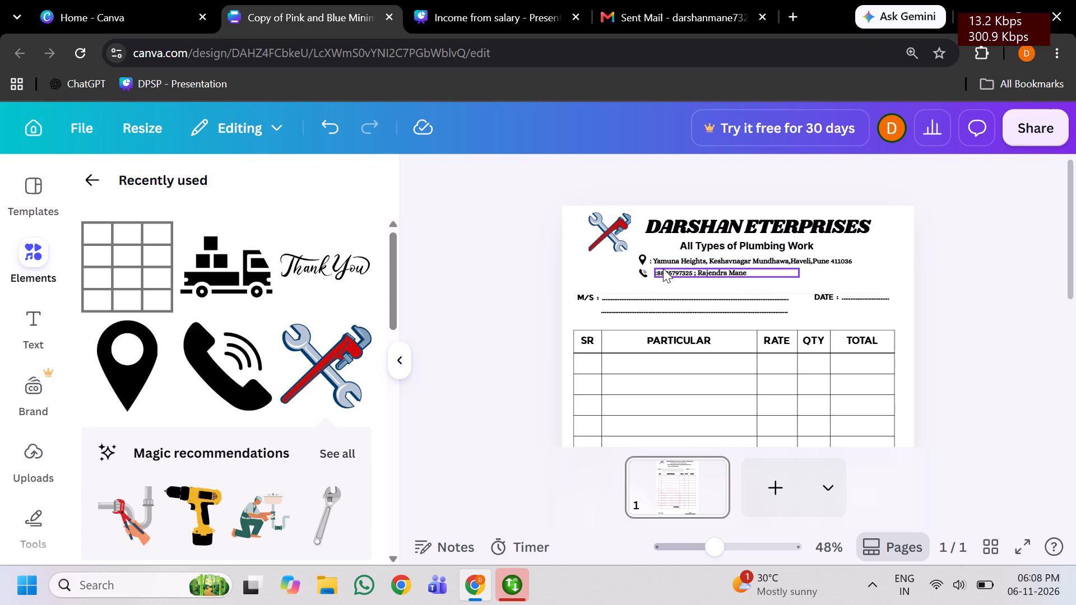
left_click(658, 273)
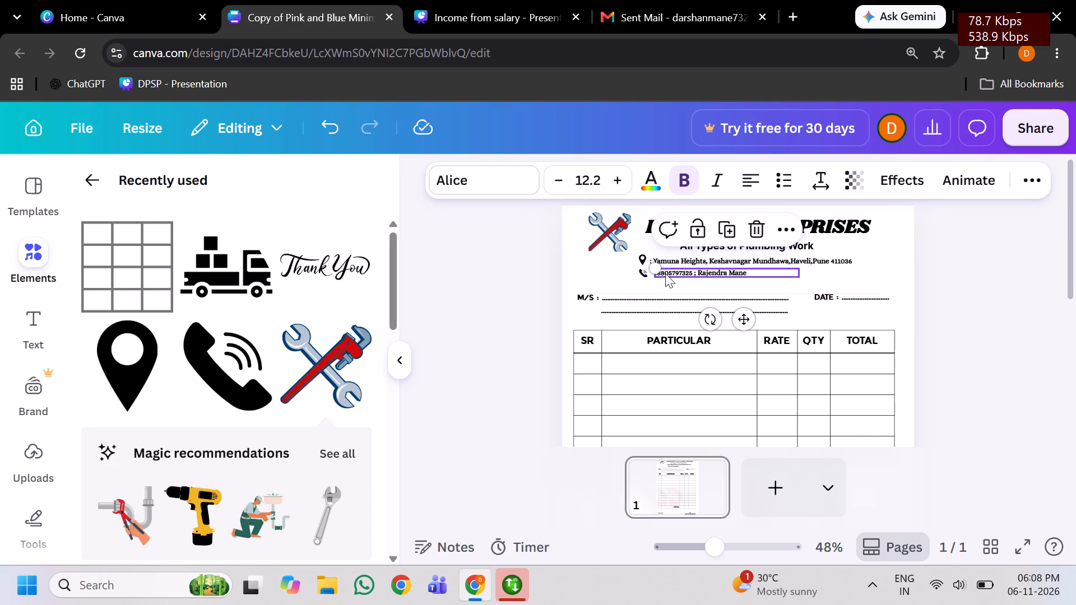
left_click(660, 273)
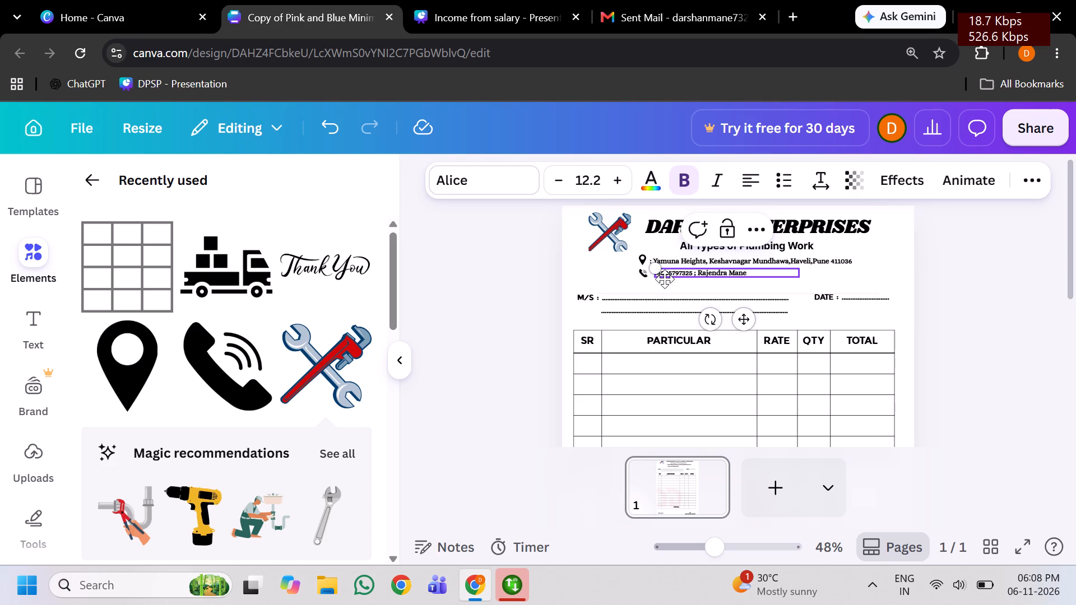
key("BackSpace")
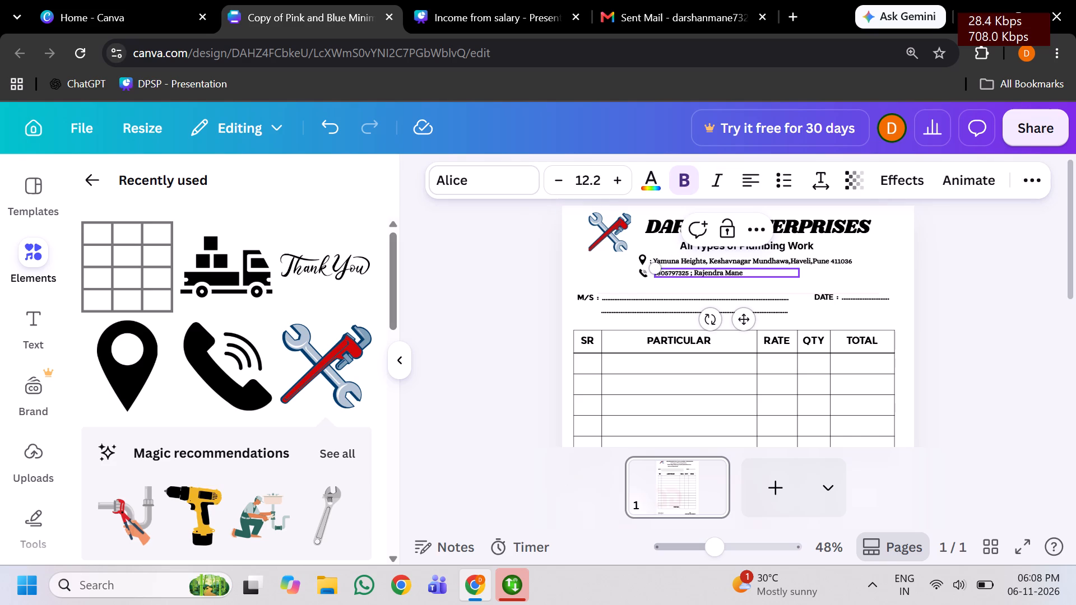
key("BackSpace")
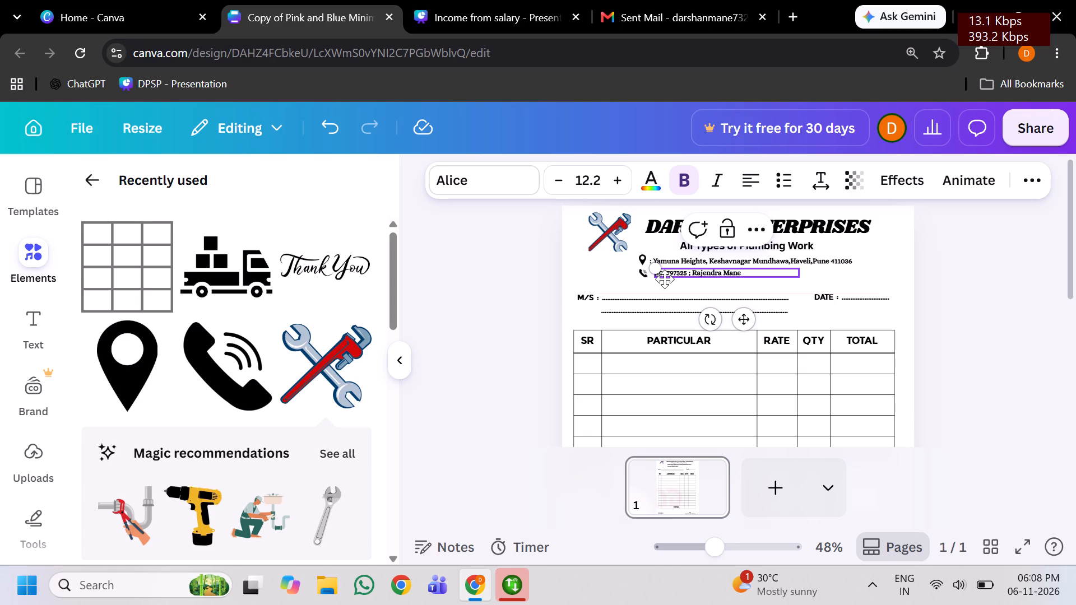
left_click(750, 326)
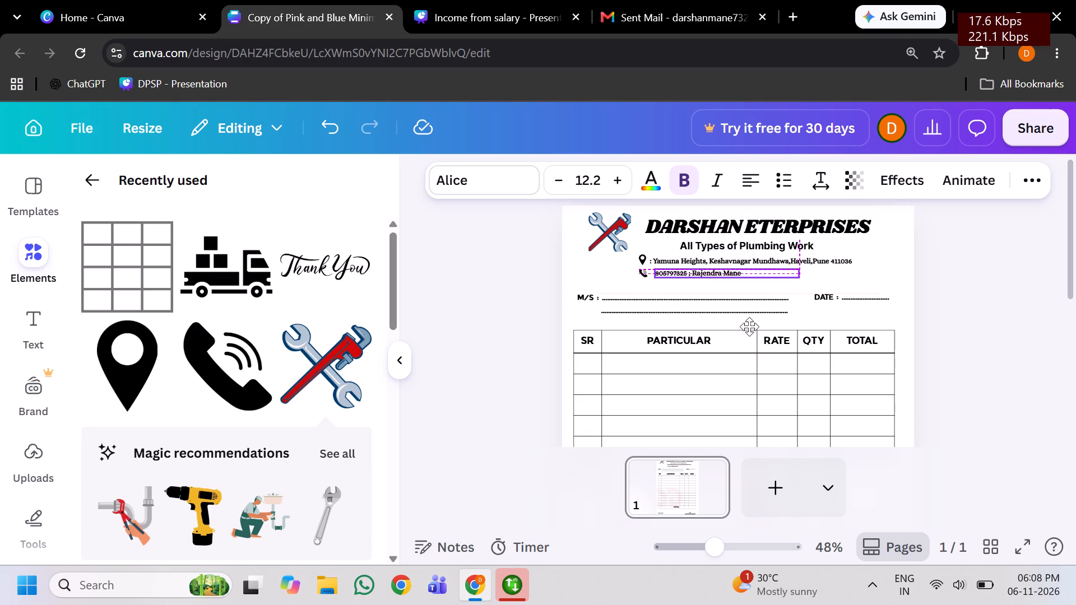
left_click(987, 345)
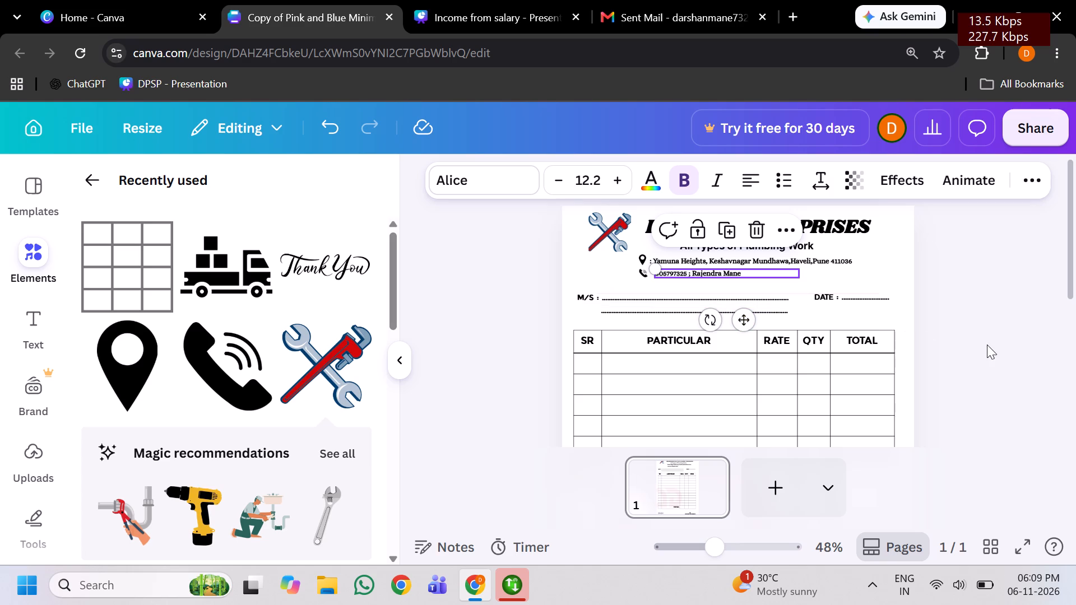
Clear the entire phone number and contact name text from the line beside the header's phone icon.
double_click(662, 272)
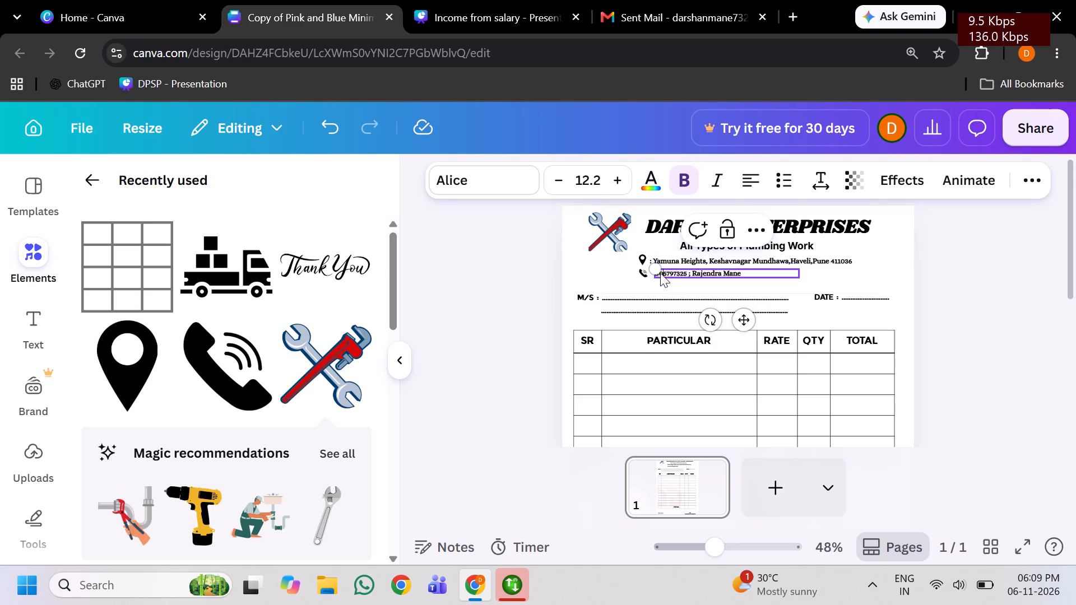
left_click(747, 276)
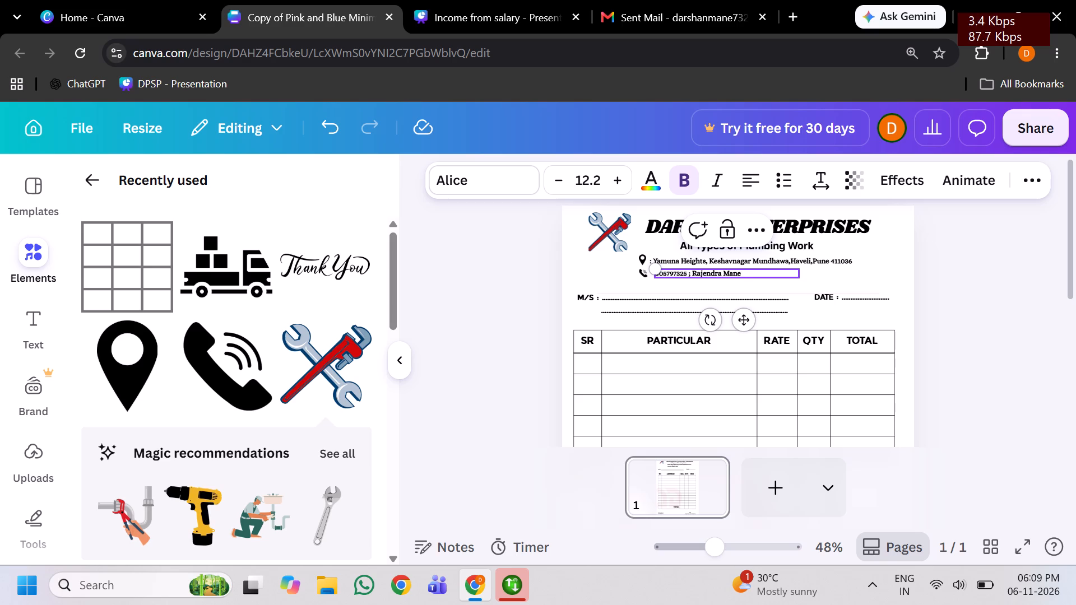
key("BackSpace")
key("BackSpace")
key("BackSpace")
key("BackSpace")
key("BackSpace")
key("BackSpace")
key("BackSpace")
key("BackSpace")
key("BackSpace")
key("BackSpace")
key("BackSpace")
key("BackSpace")
key("BackSpace")
key("BackSpace")
key("BackSpace")
key("BackSpace")
key("BackSpace")
key("BackSpace")
key("BackSpace")
key("BackSpace")
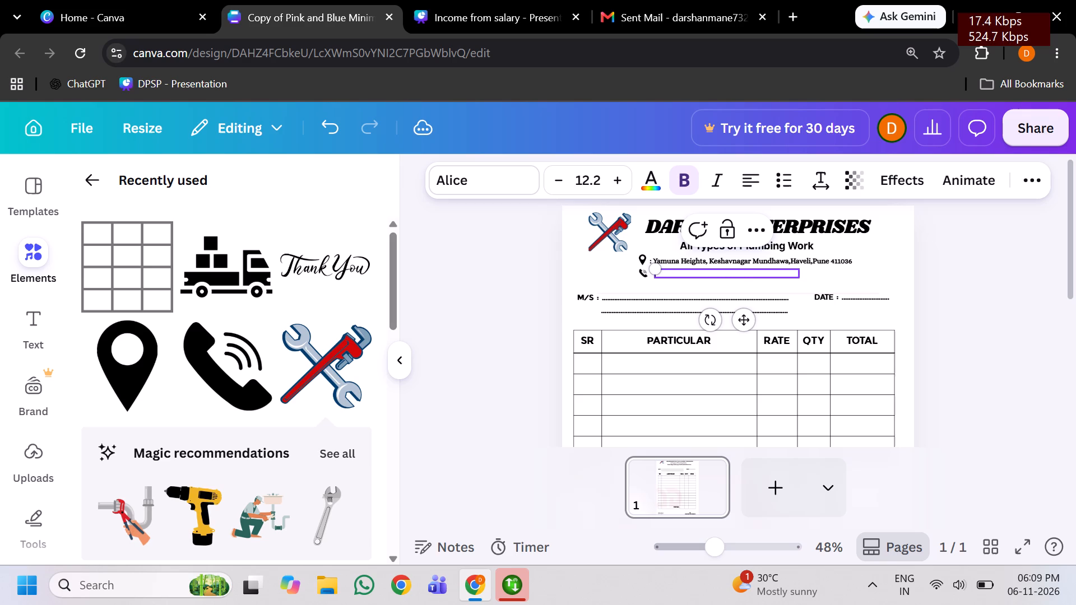
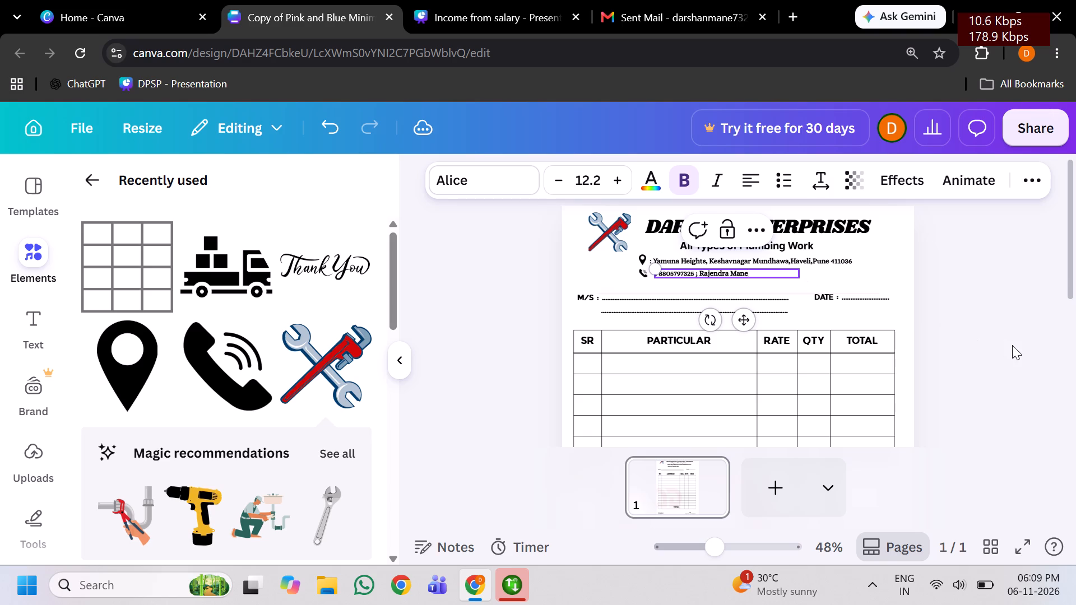
Nudge the header's phone number line slightly closer to the phone icon, lined up with the address line above.
left_click(723, 274)
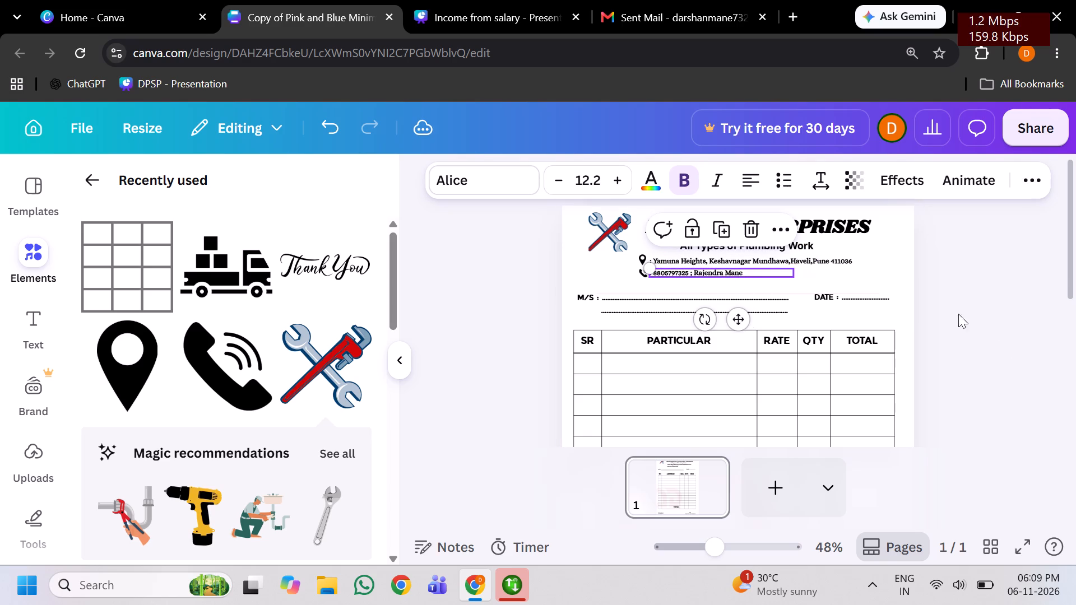
left_click(1001, 323)
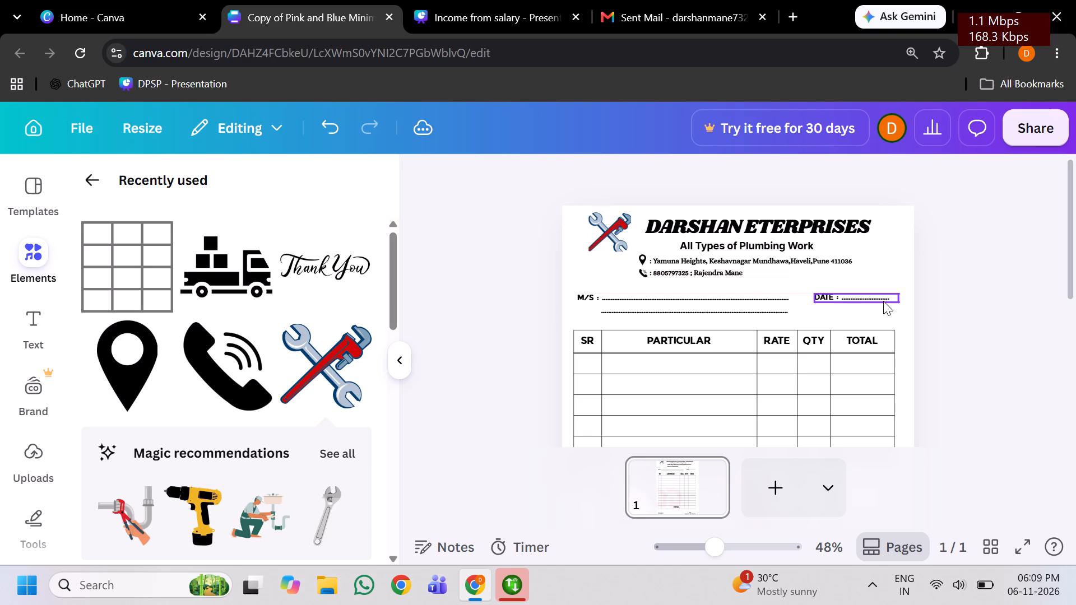
Review the invoice page from the header down through the item table to the total row and footer.
scroll(868, 296, "down", 2)
scroll(855, 294, "up", 2)
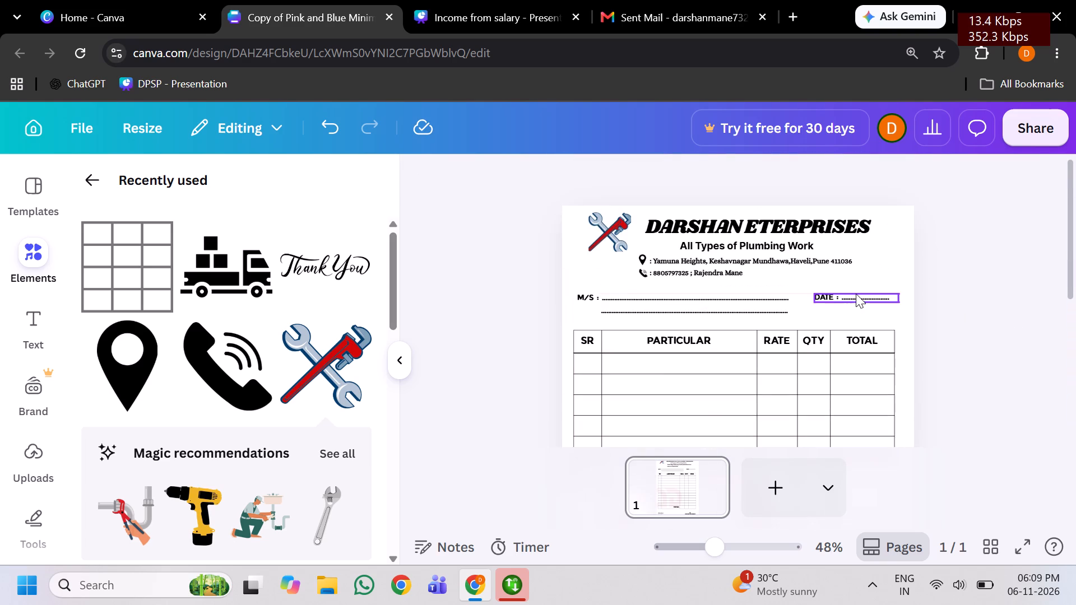
scroll(993, 304, "down", 3)
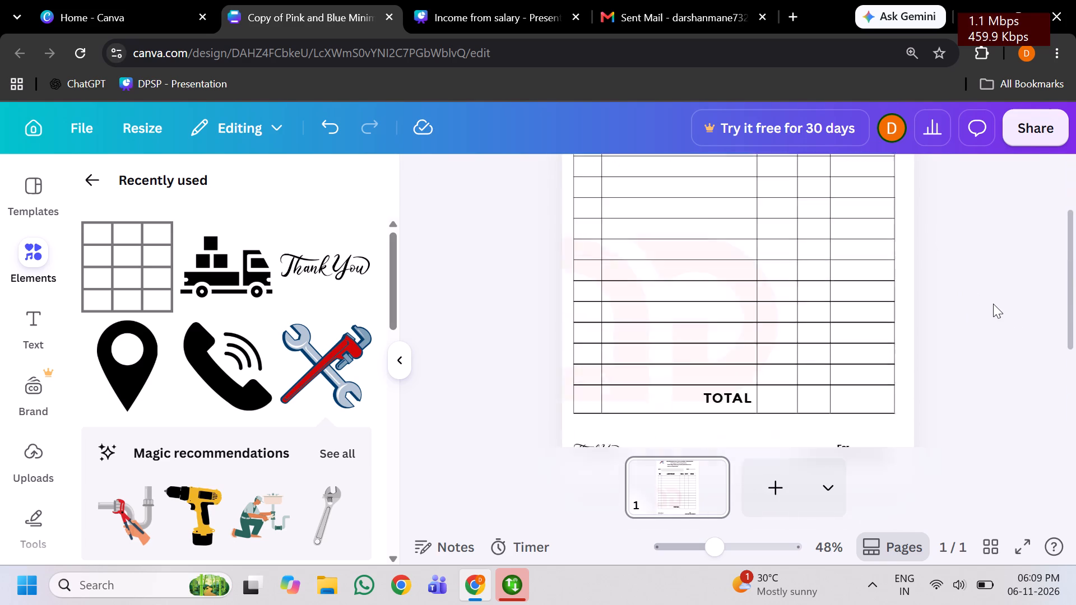
scroll(993, 304, "down", 1)
scroll(993, 304, "up", 4)
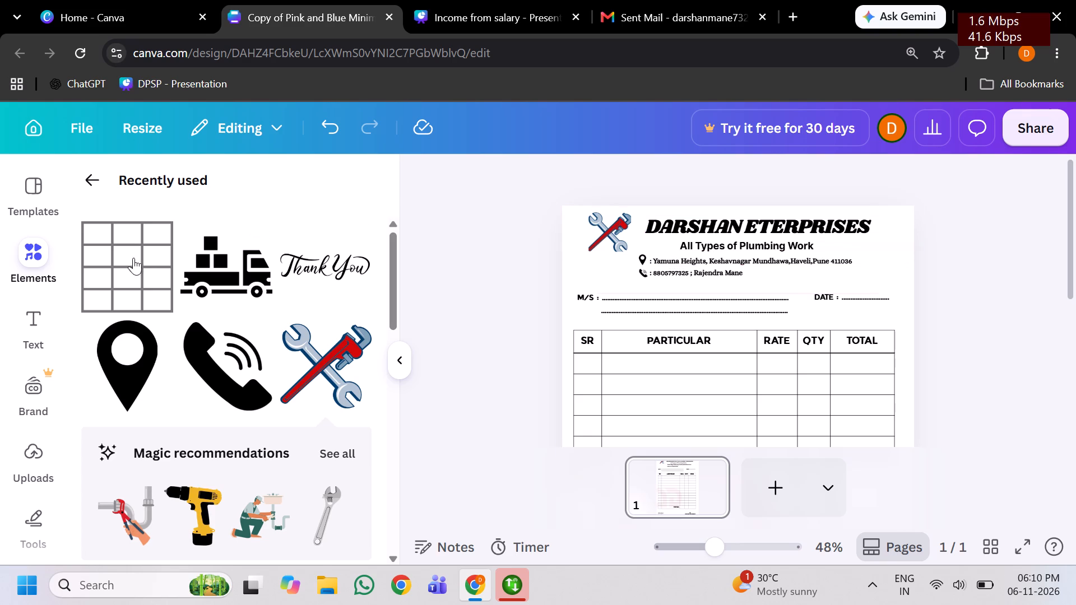
scroll(1021, 272, "down", 3)
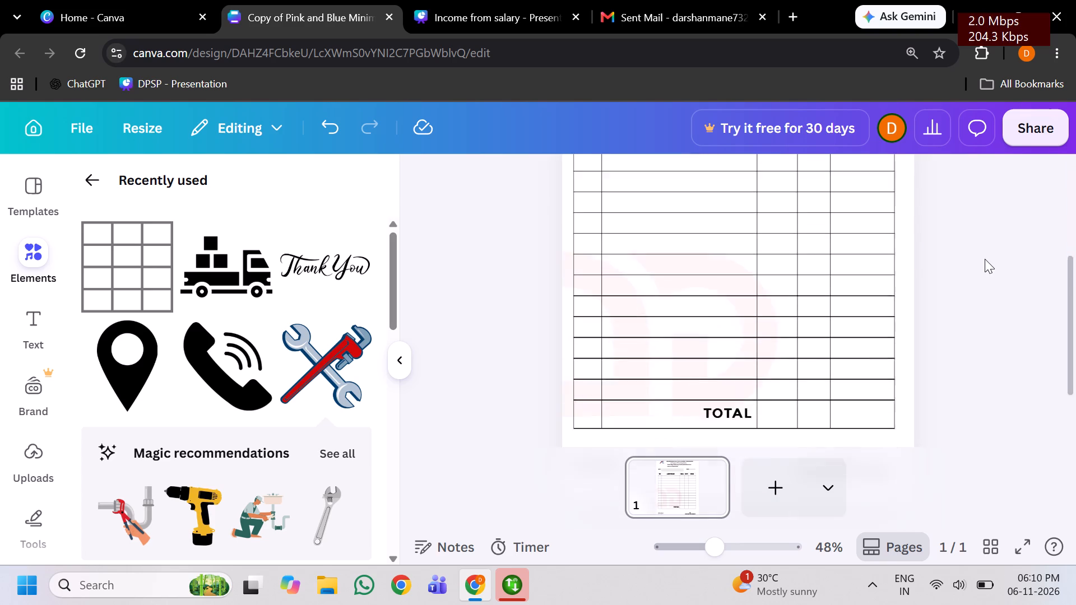
scroll(973, 253, "up", 3)
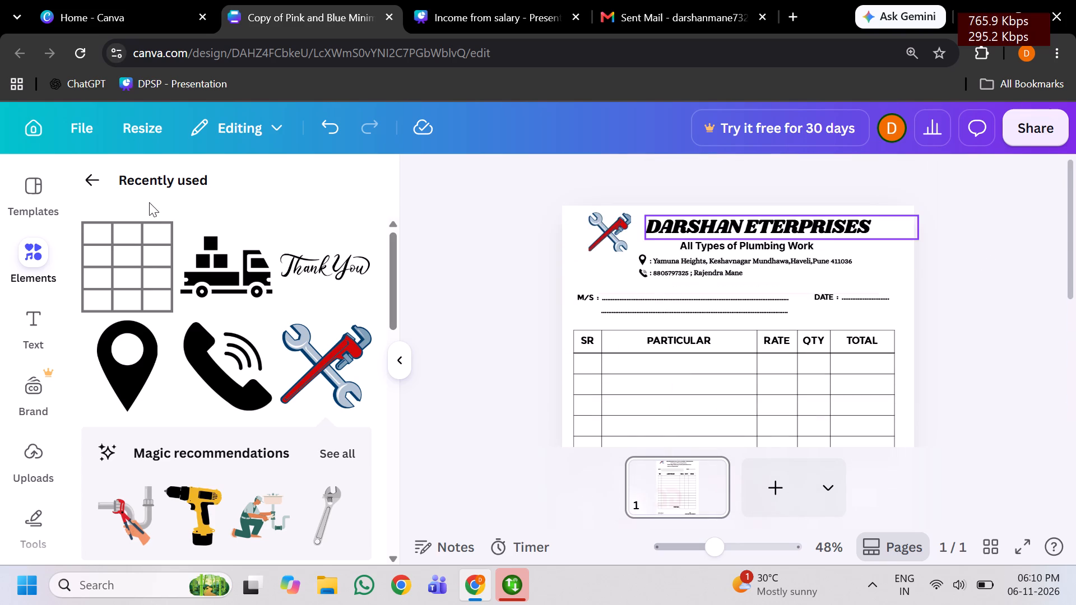
Add the recently used table grid of three columns and four rows over the invoice header.
left_click(123, 257)
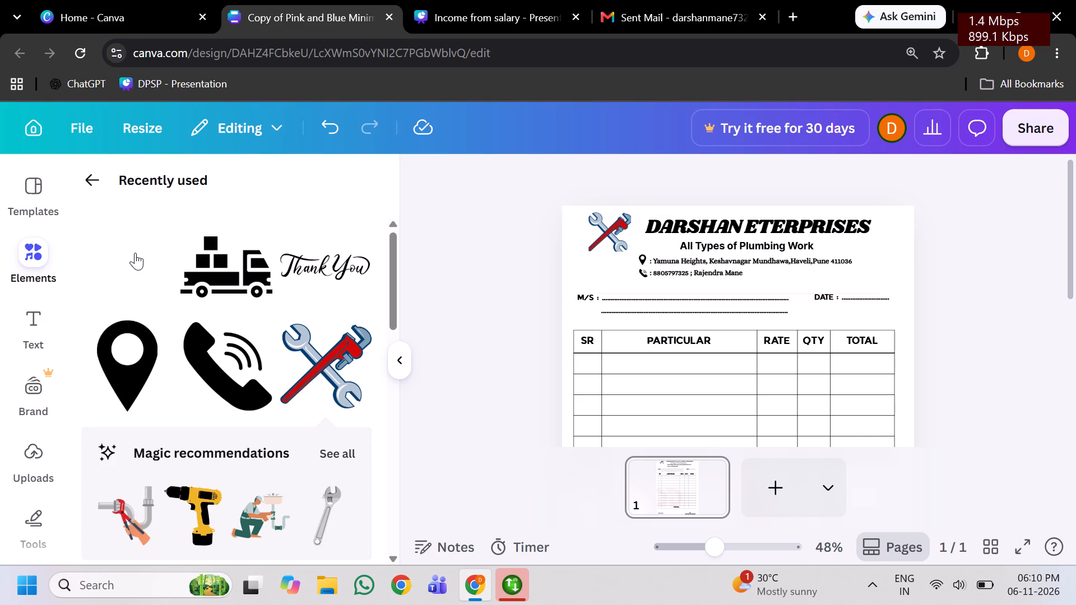
left_click_drag(123, 253, 507, 285)
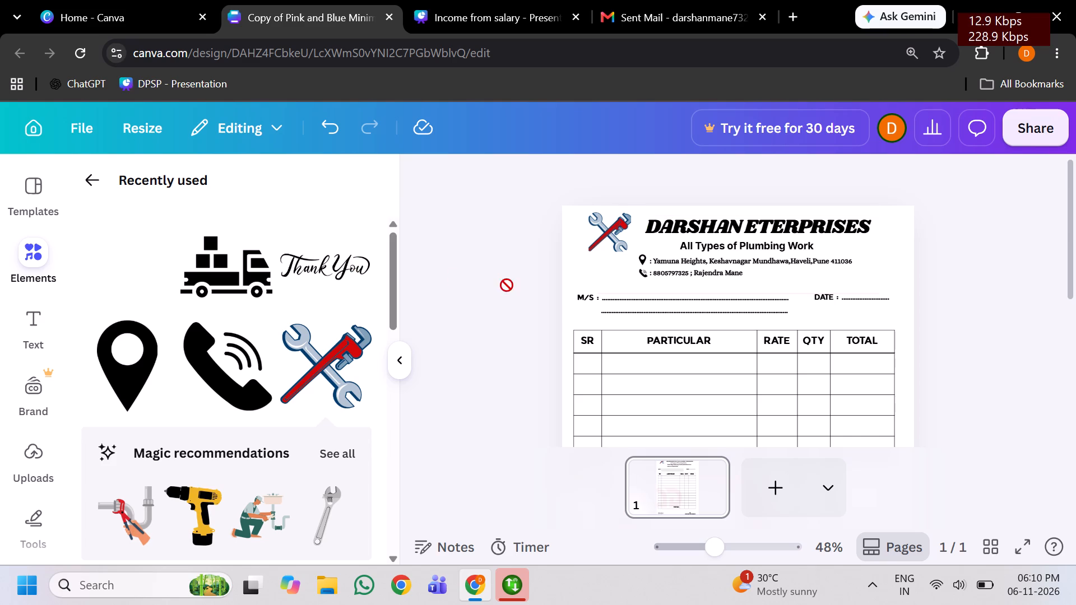
left_click_drag(507, 285, 624, 259)
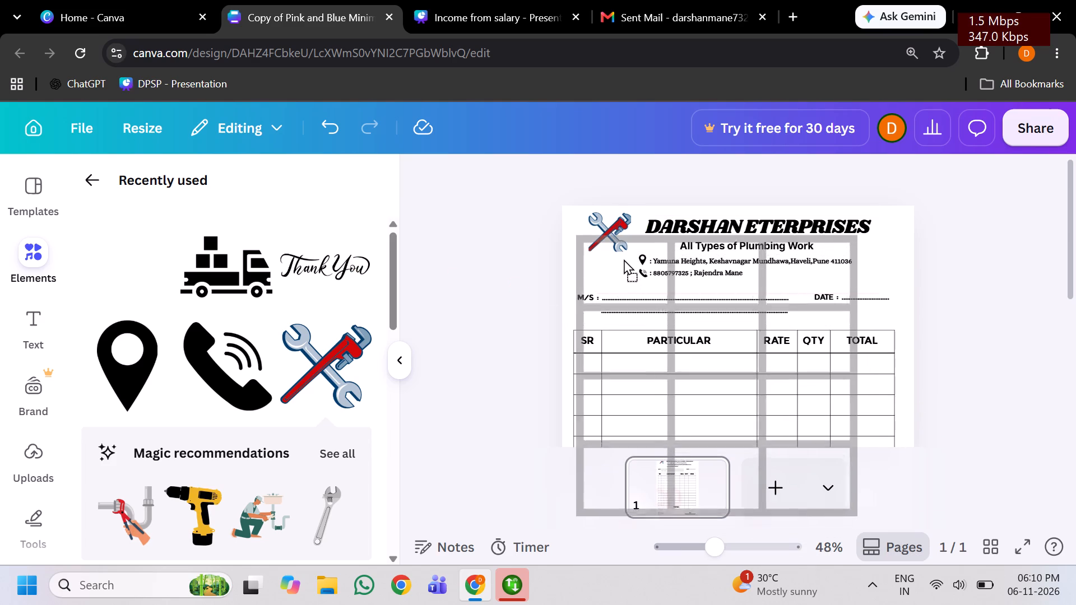
left_click_drag(624, 259, 624, 238)
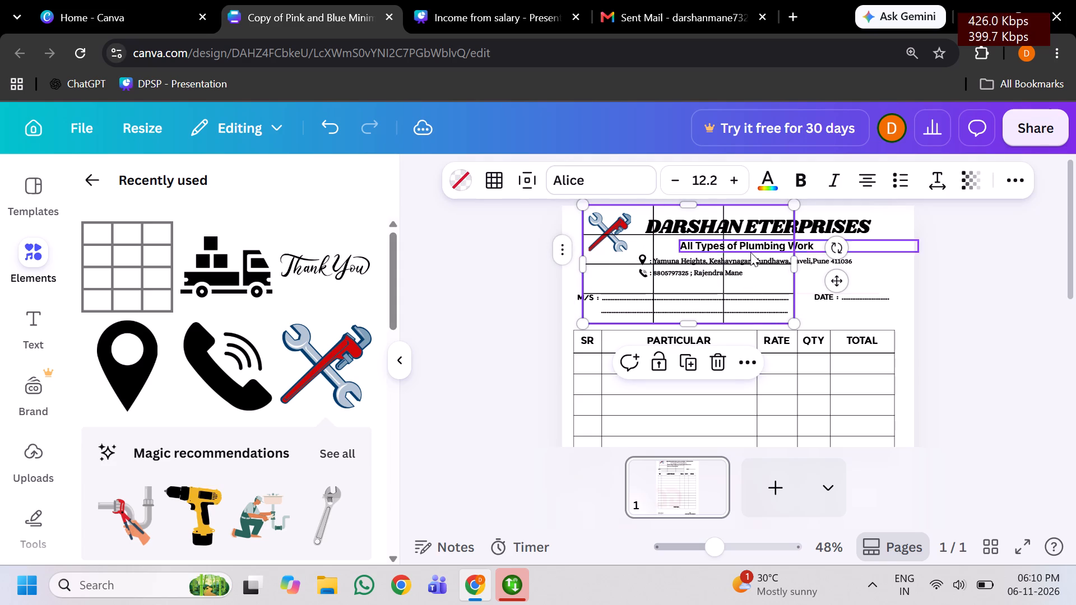
Delete two columns from the newly added table over the header, keeping a single column.
left_click(758, 308)
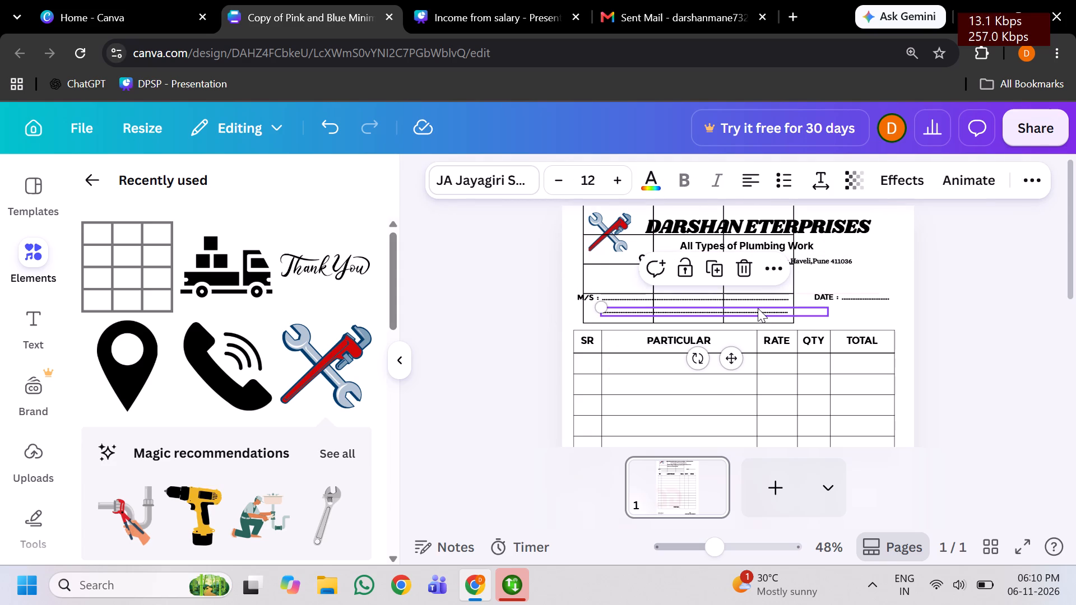
left_click(768, 266)
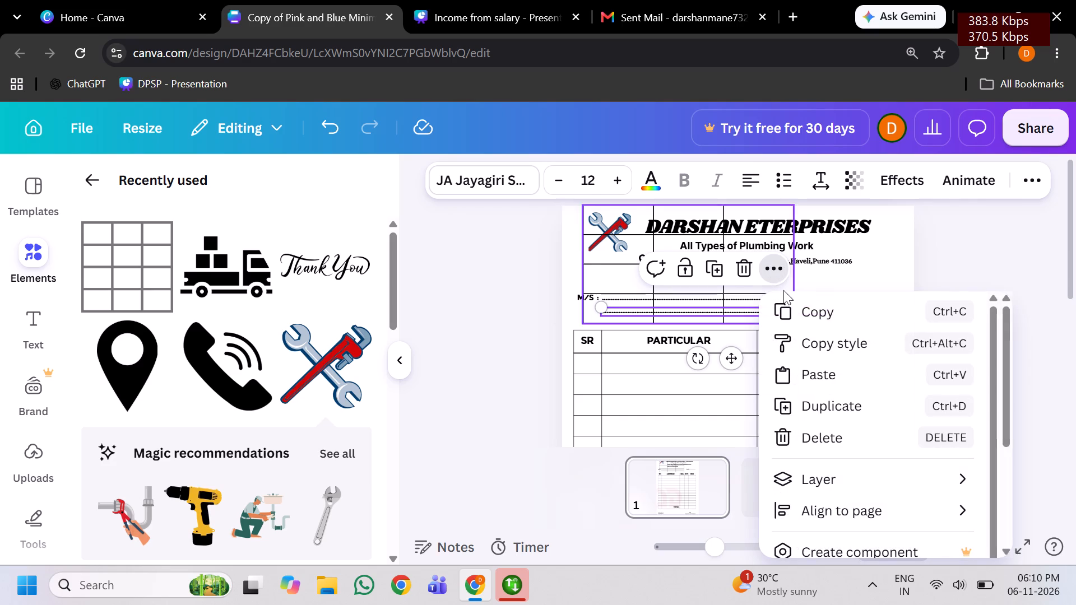
left_click(986, 267)
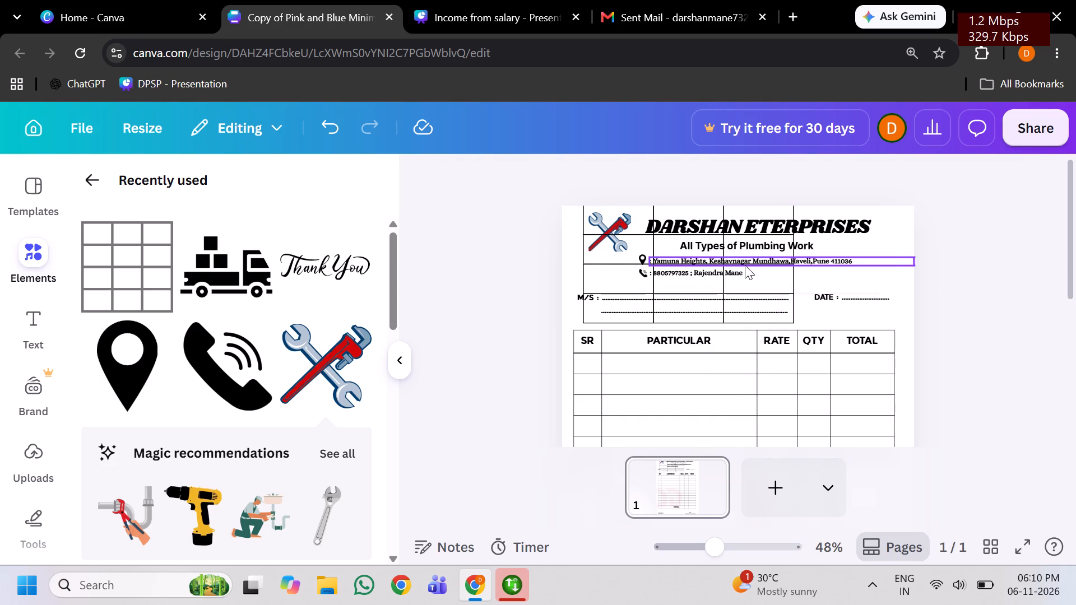
left_click(745, 265)
left_click(770, 277)
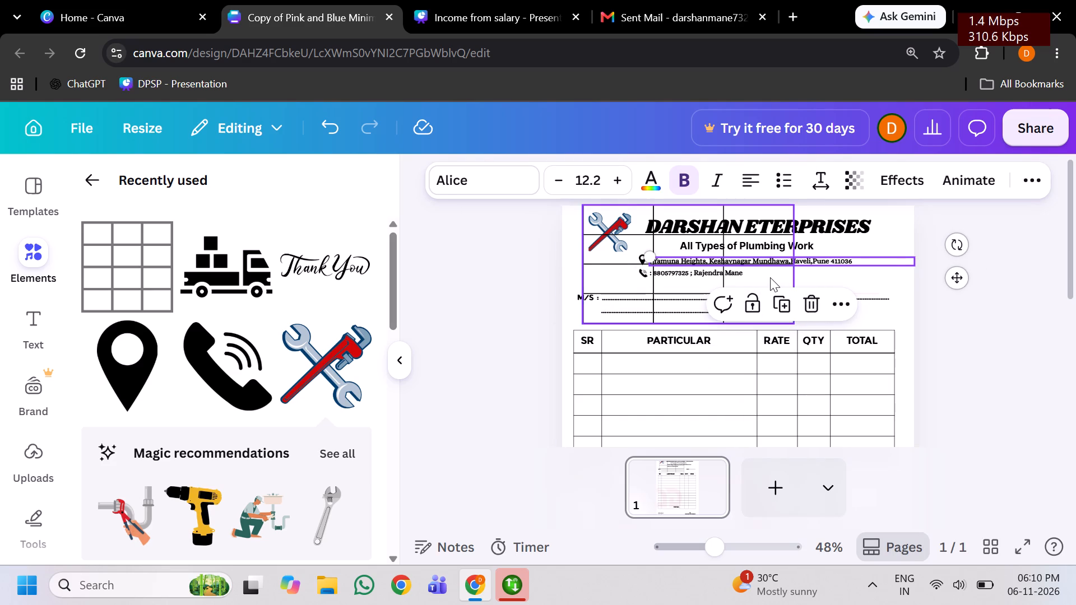
right_click(757, 290)
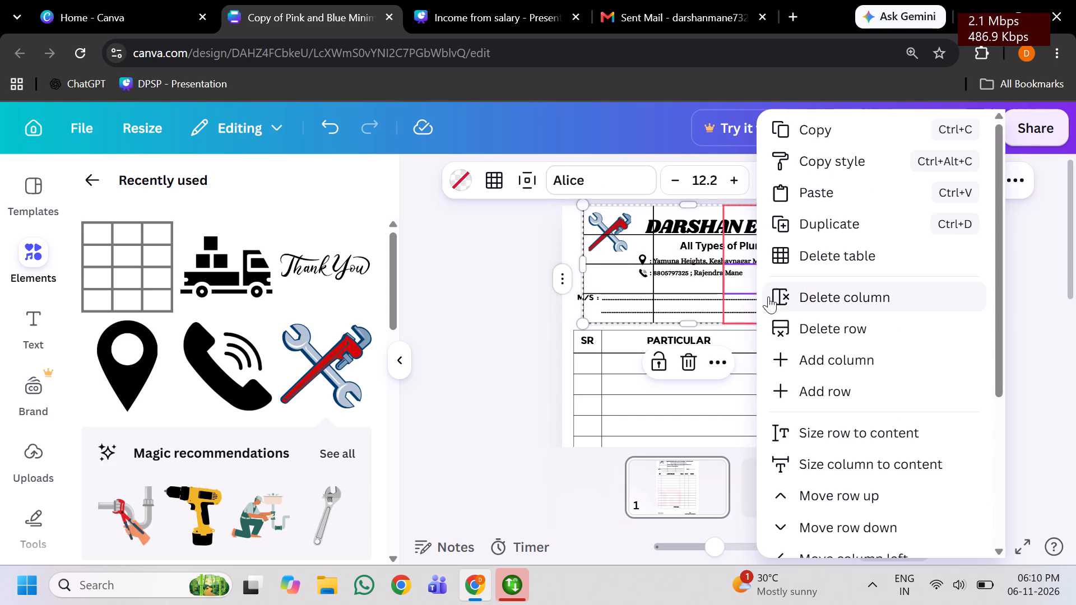
left_click(816, 305)
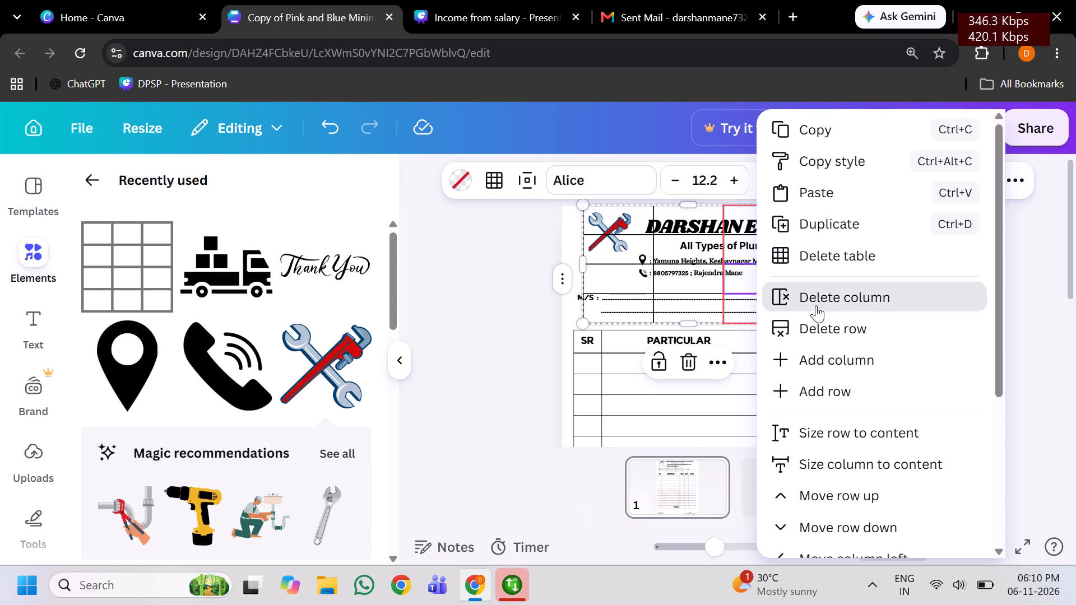
right_click(750, 308)
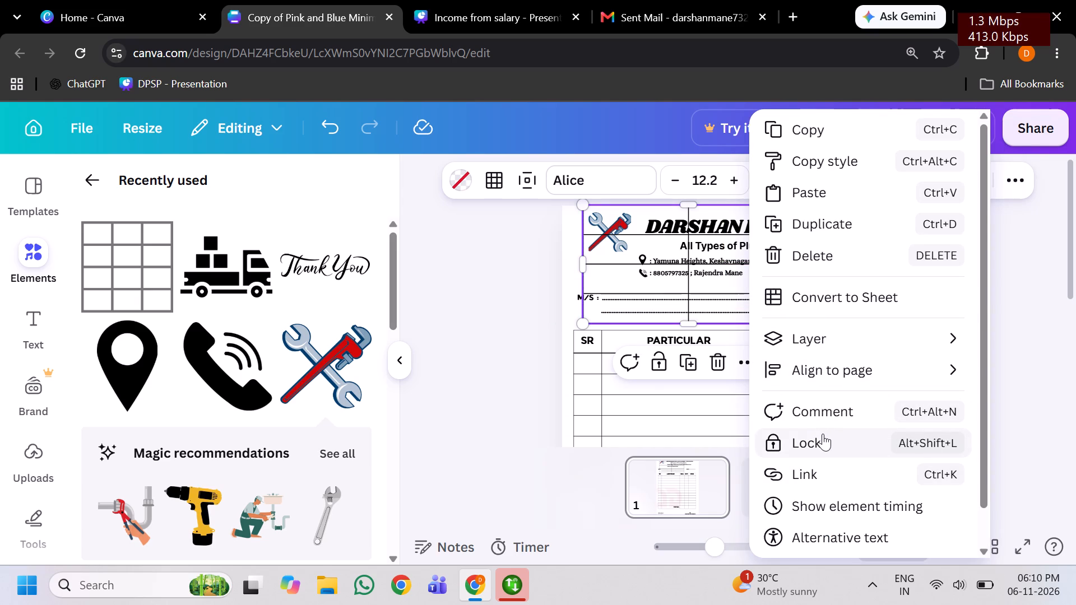
left_click(659, 281)
left_click(667, 280)
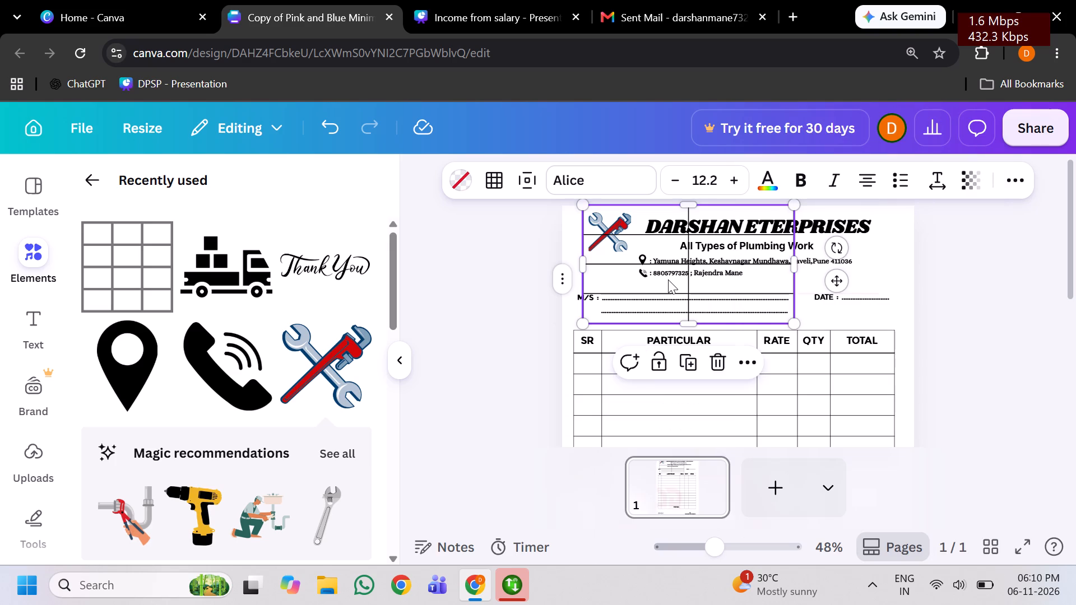
right_click(698, 282)
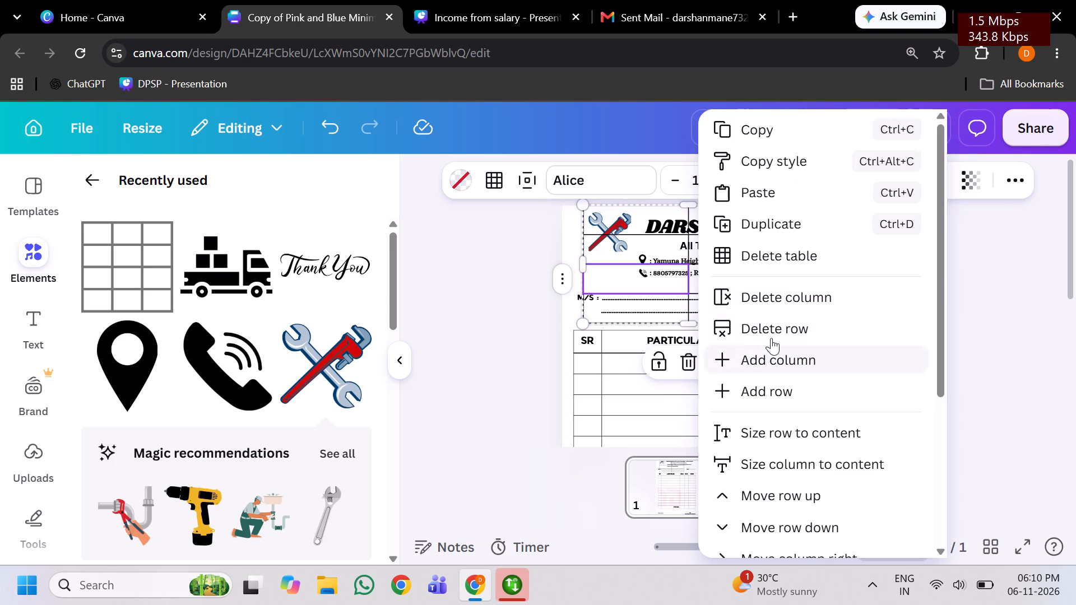
left_click(772, 305)
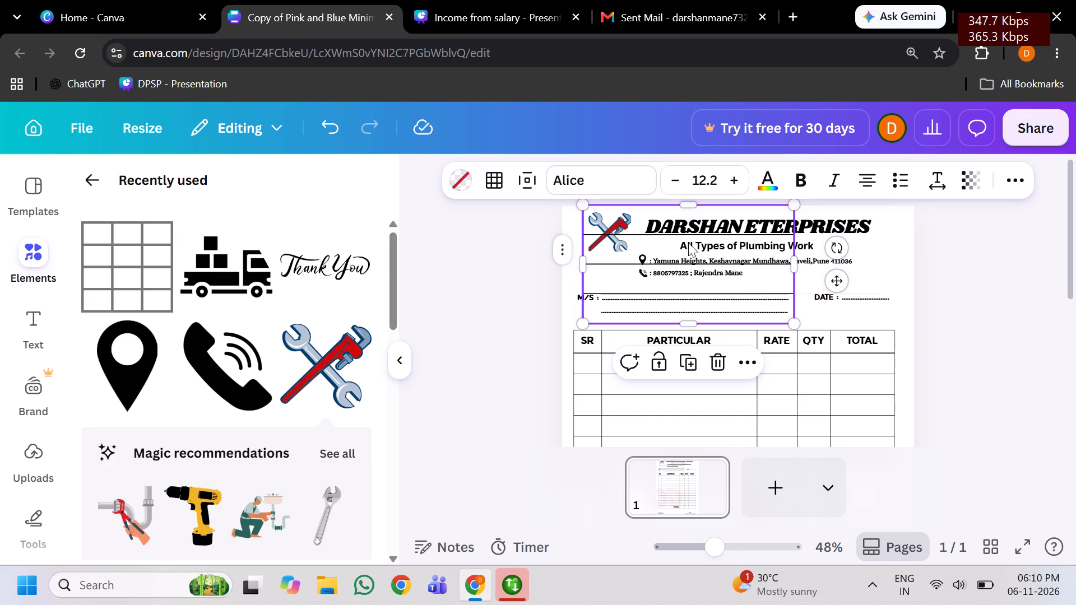
Delete three rows from the single-column table over the header, keeping one cell.
right_click(666, 305)
left_click(761, 302)
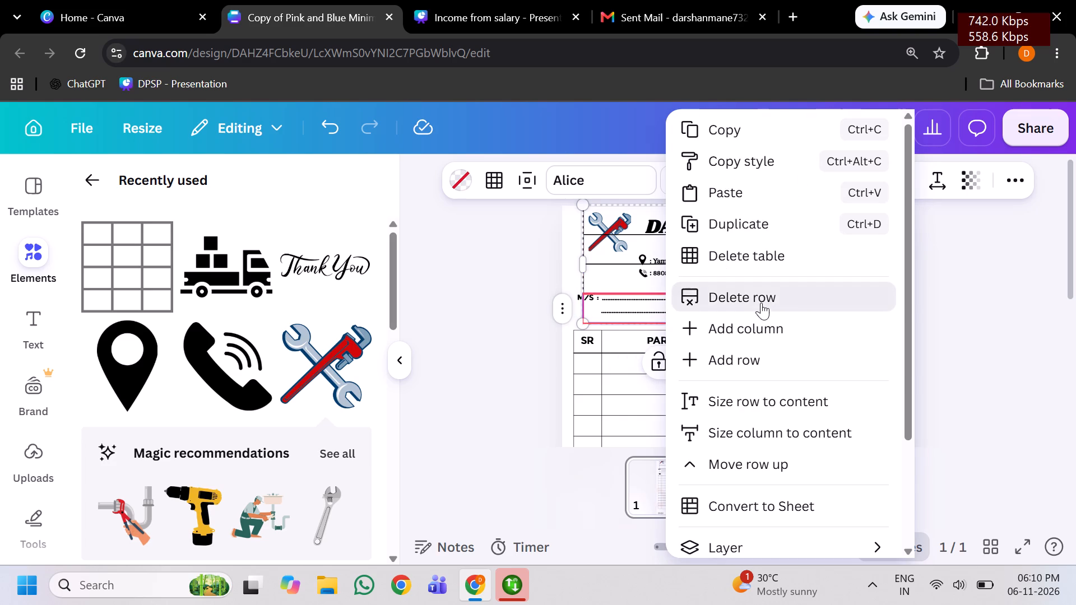
left_click(721, 290)
right_click(730, 285)
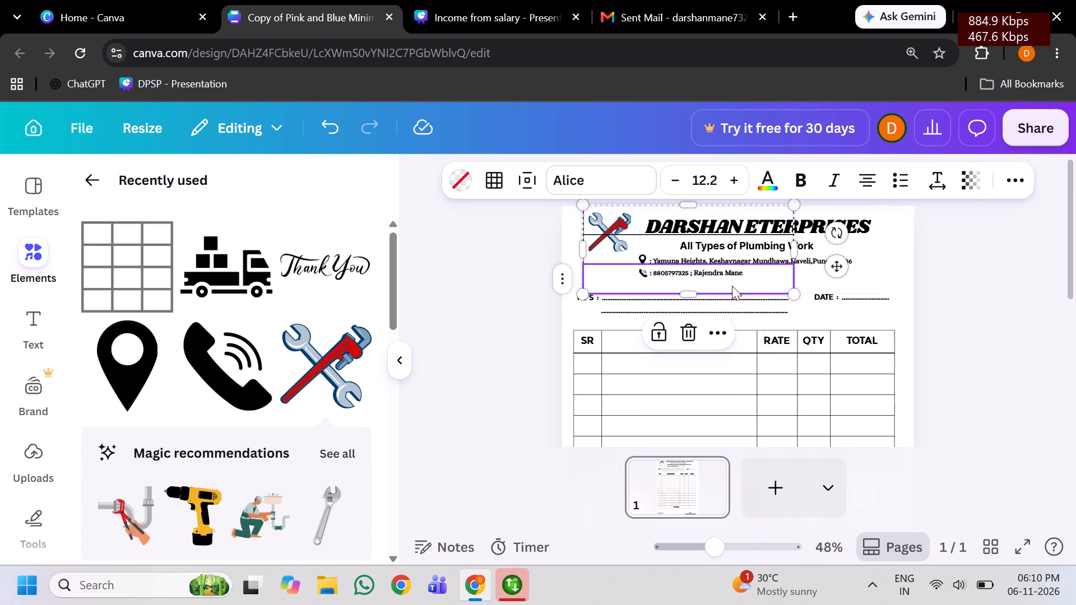
left_click(778, 299)
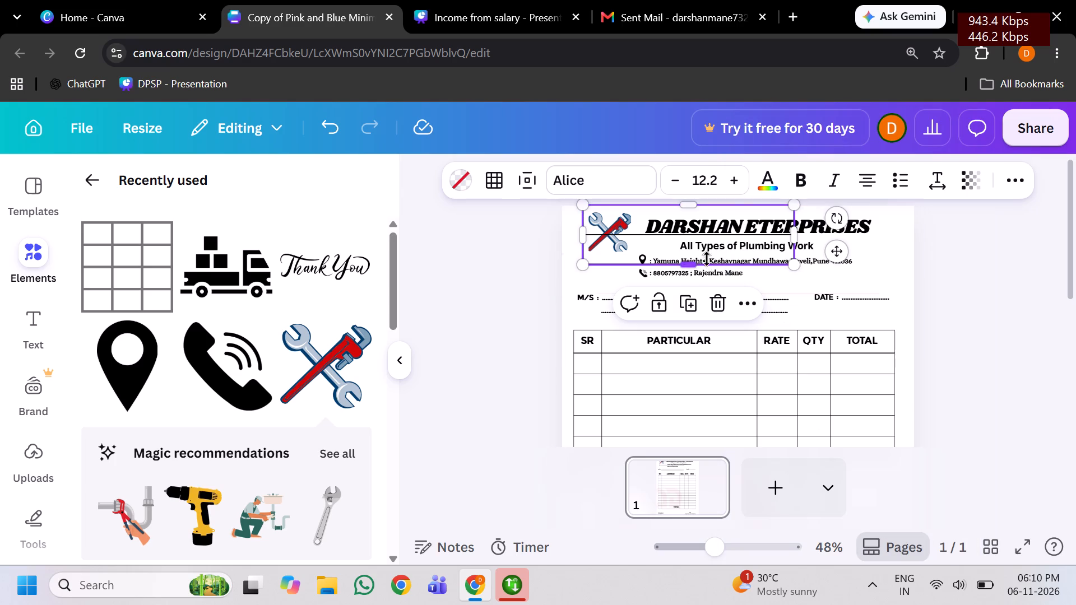
right_click(704, 256)
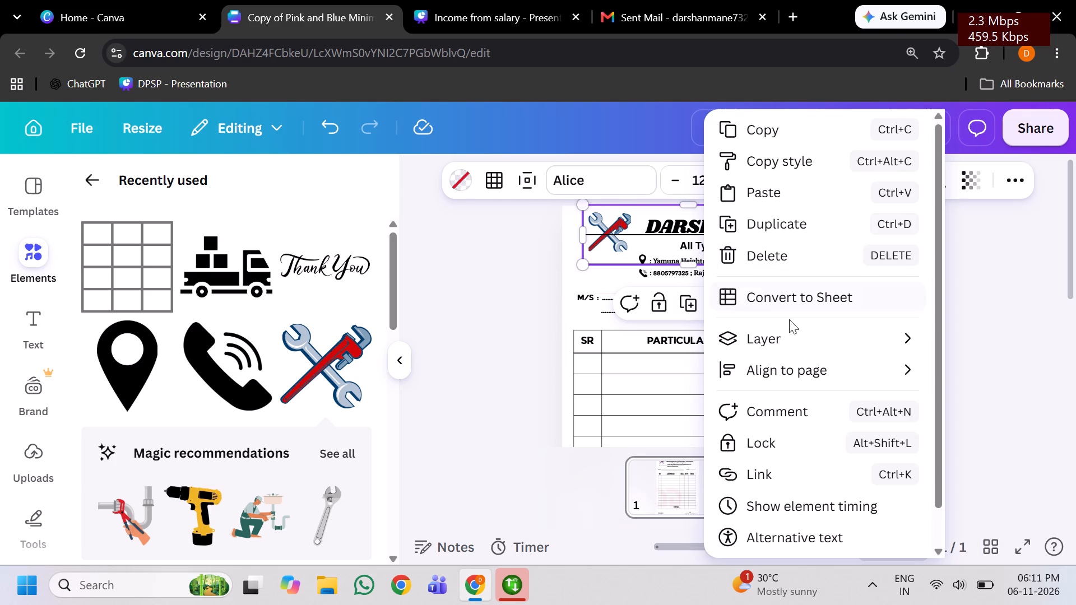
left_click(498, 292)
left_click(636, 255)
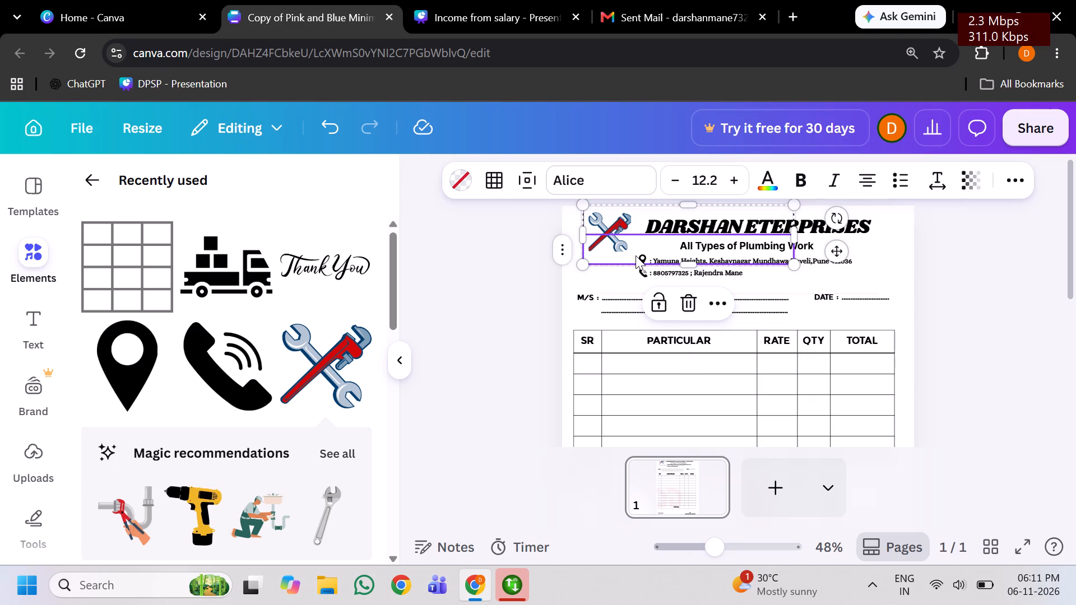
right_click(655, 253)
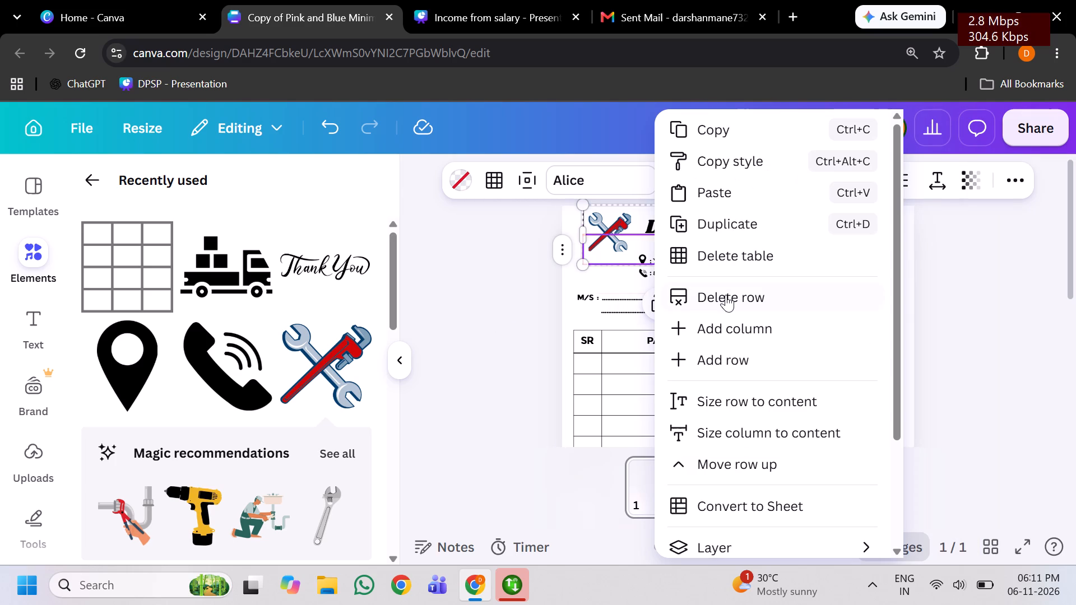
left_click(729, 297)
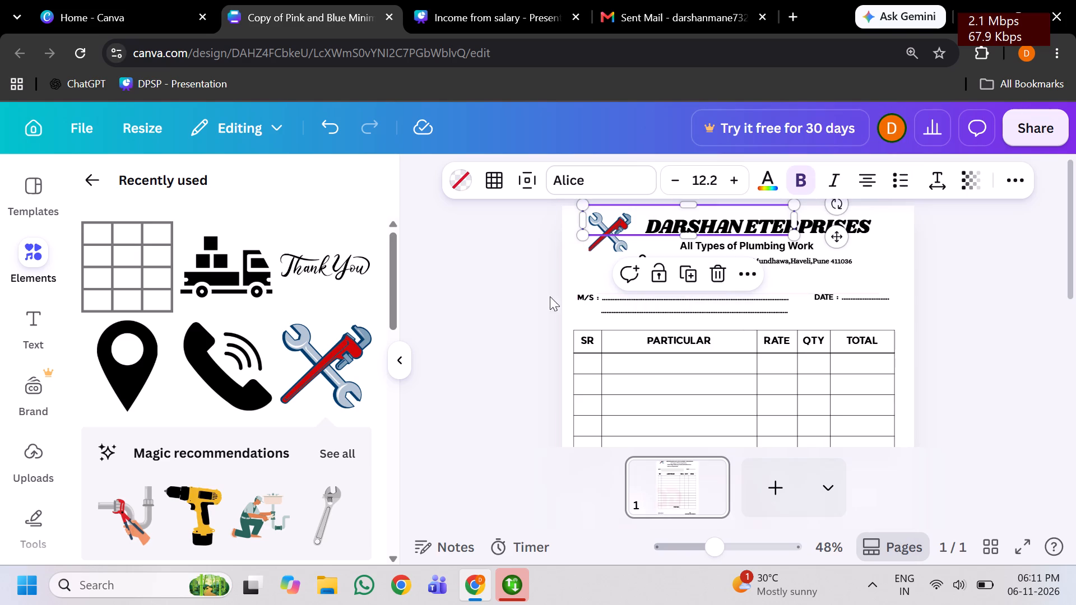
Stretch the single-cell table over the header to the full page width and down to the item table's top, about 21 by 7.4.
left_click(507, 299)
left_click(622, 228)
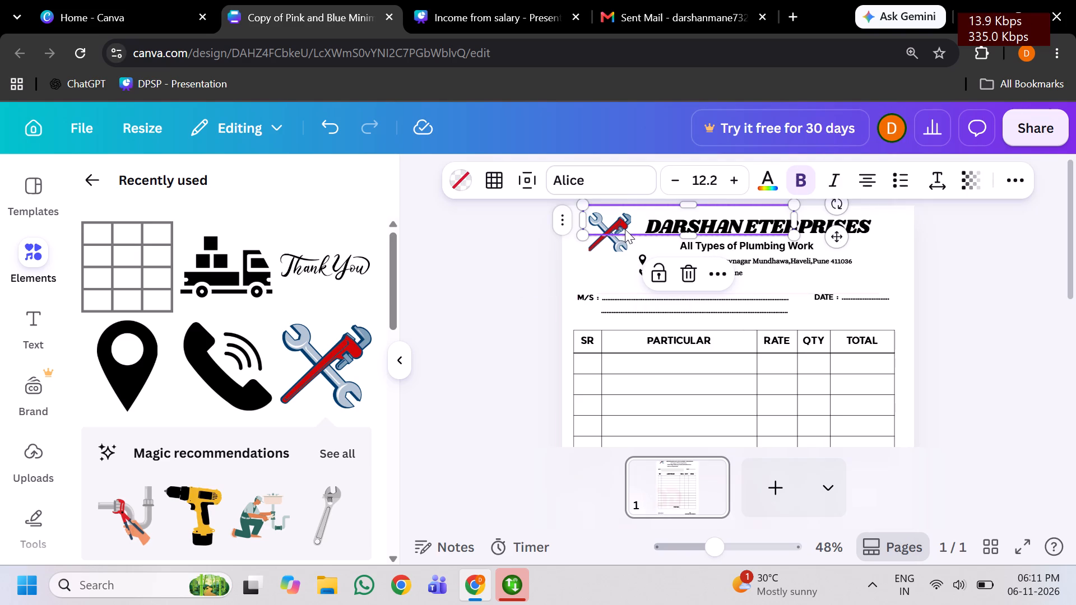
left_click_drag(690, 235, 695, 262)
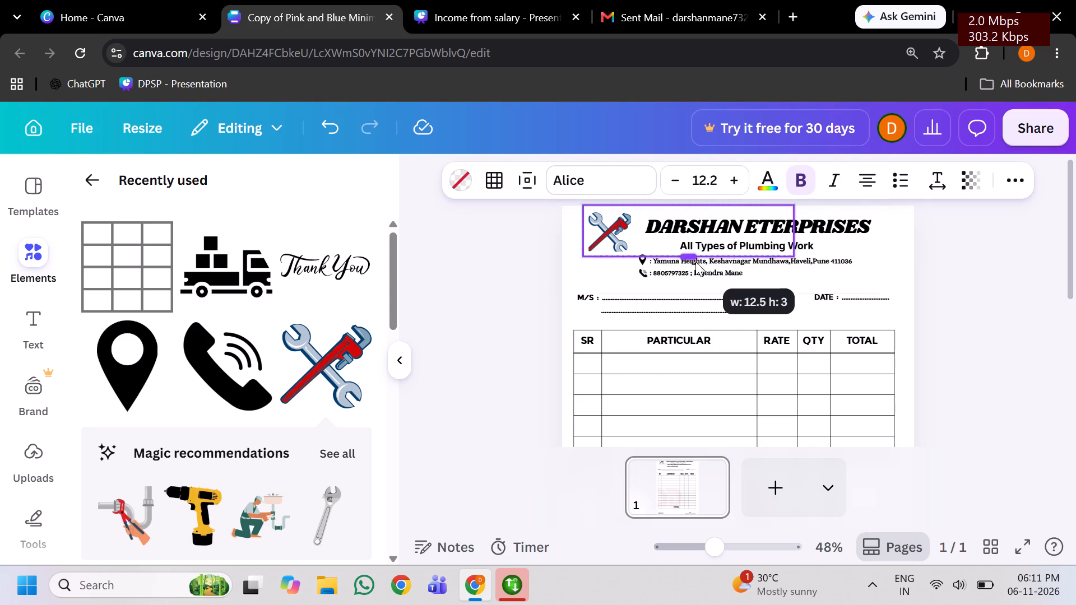
left_click_drag(695, 262, 704, 324)
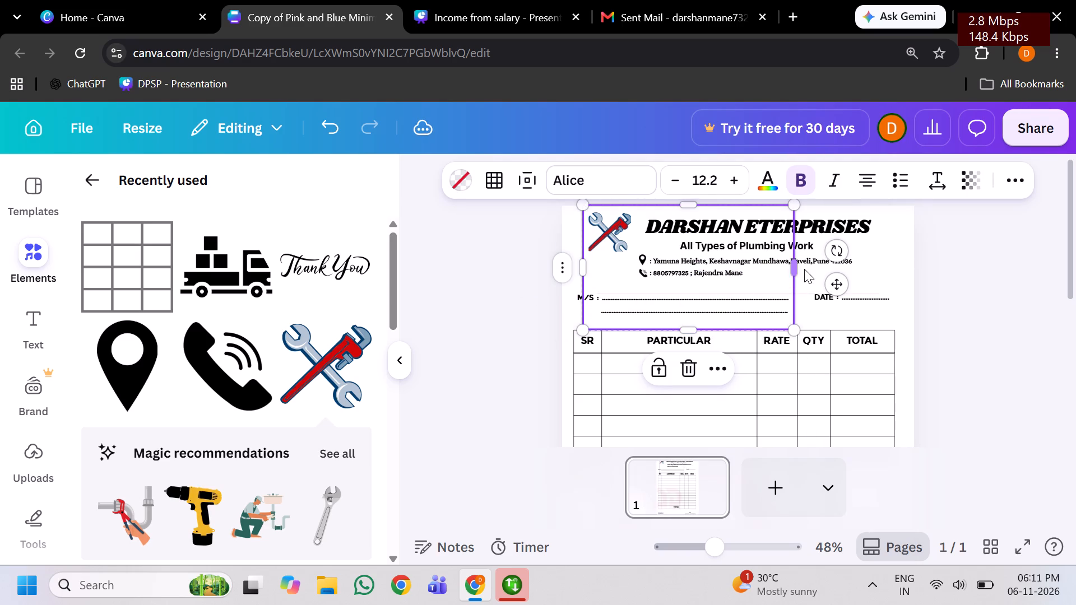
left_click_drag(797, 266, 913, 280)
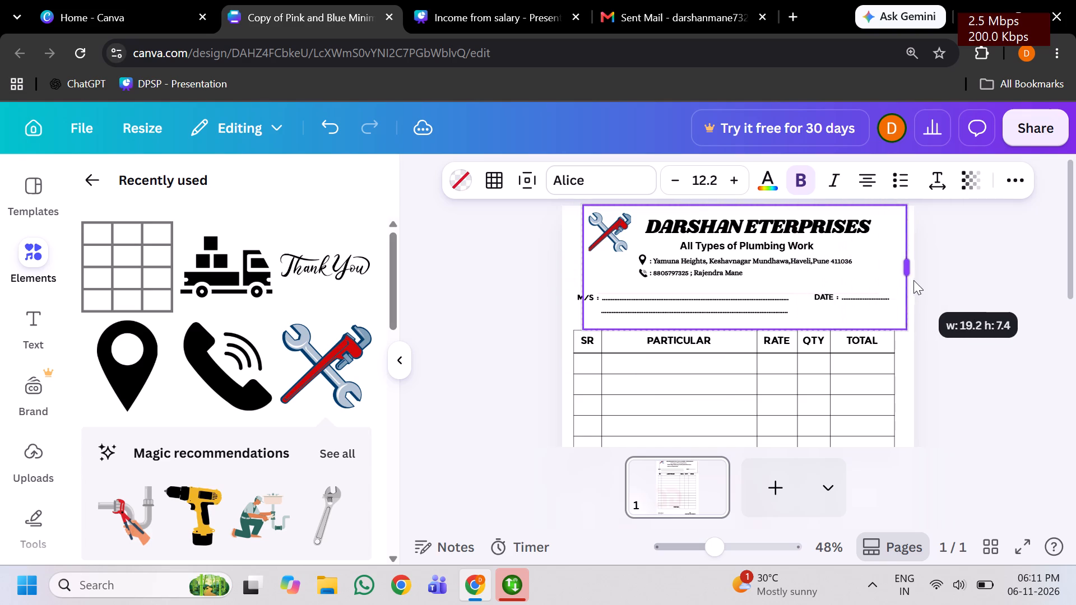
left_click_drag(913, 280, 914, 281)
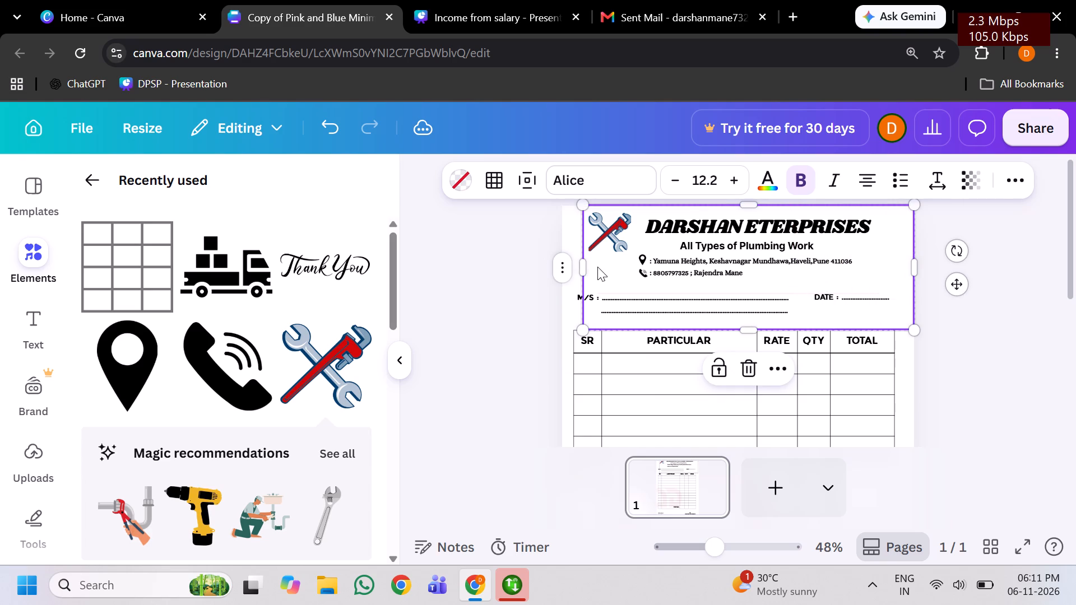
left_click_drag(586, 266, 561, 266)
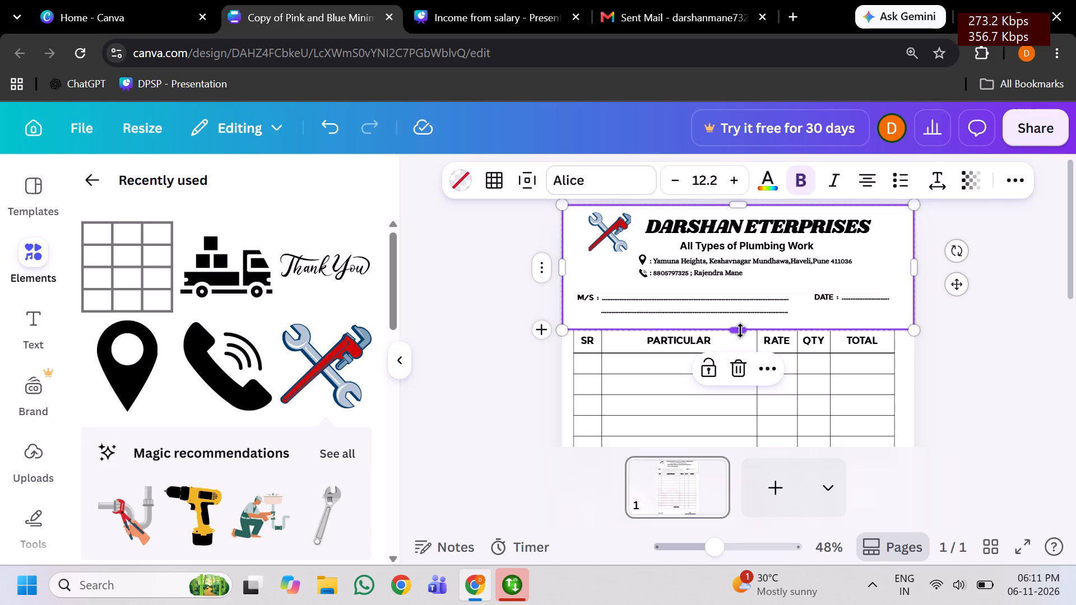
Extend the bottom edge of the single-cell frame down over most of the item table, to a height of about 21.
left_click_drag(740, 331, 731, 408)
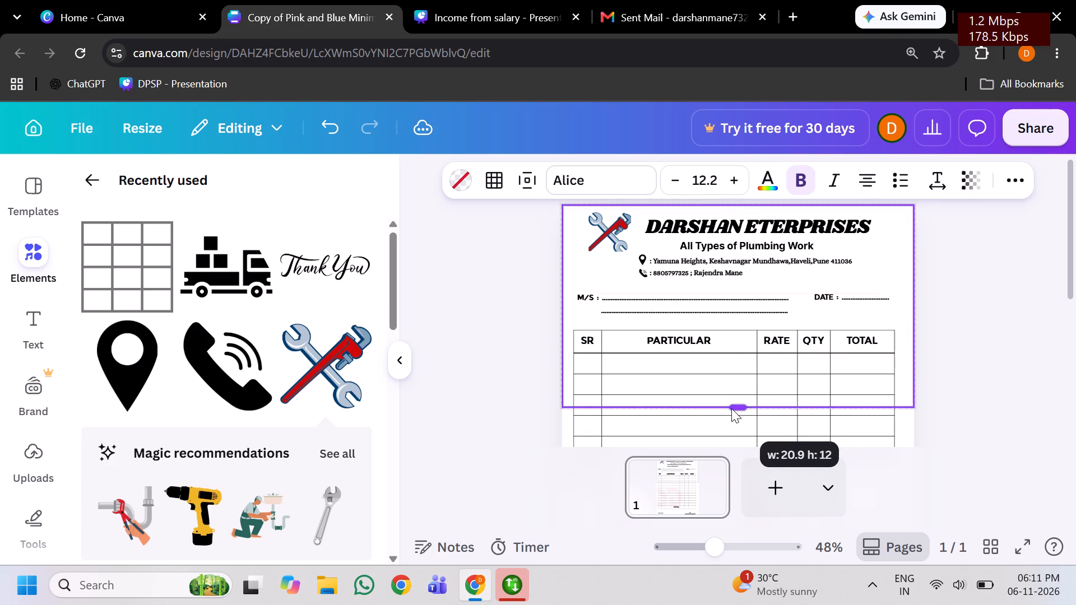
left_click_drag(731, 408, 731, 407)
scroll(712, 371, "down", 2)
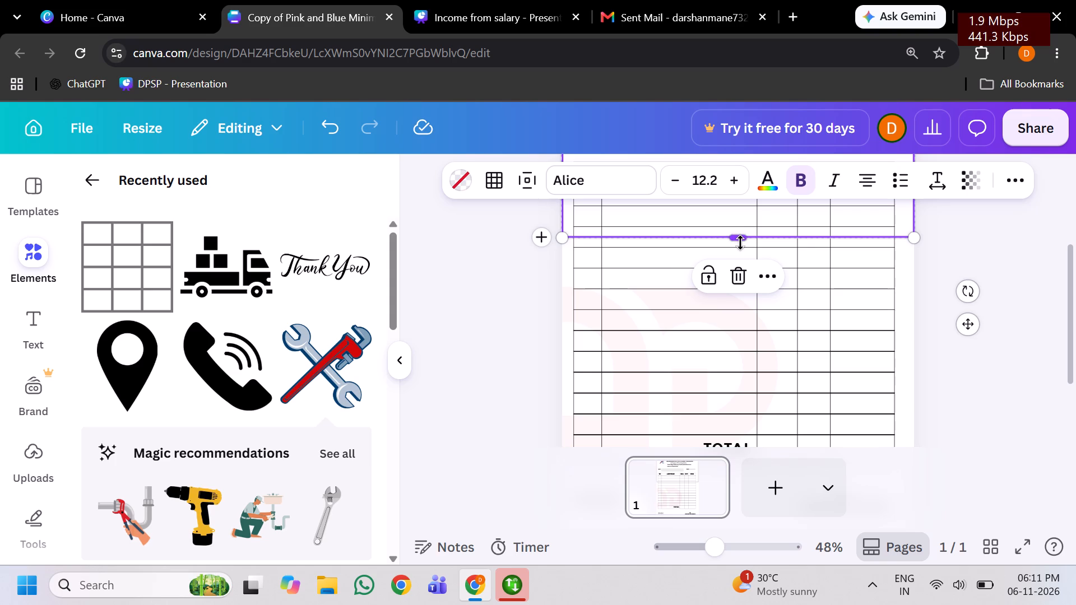
left_click(740, 243)
left_click_drag(739, 240, 740, 243)
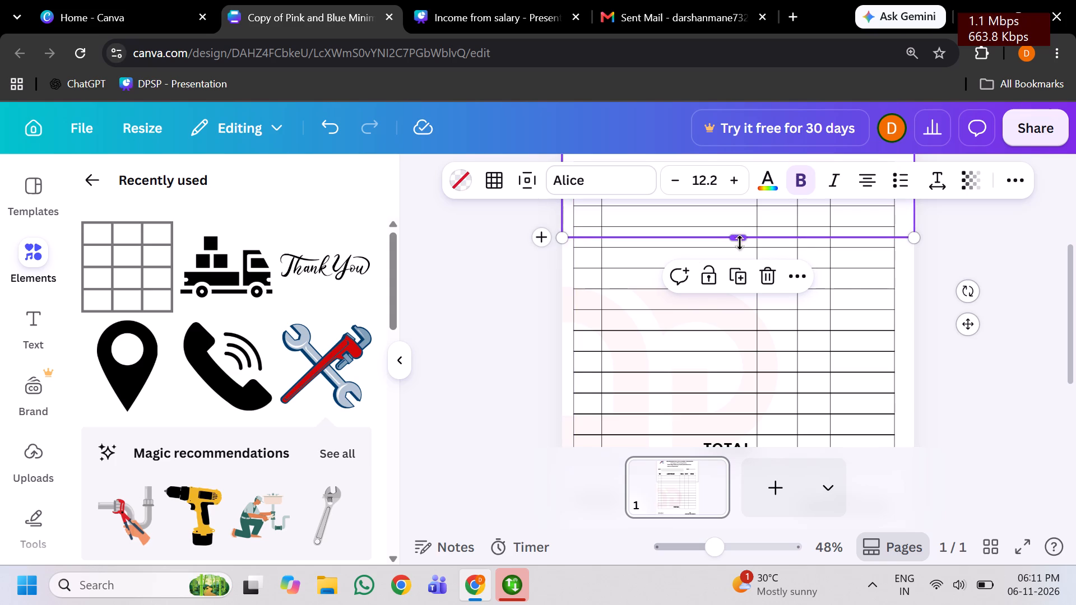
left_click_drag(740, 243, 737, 415)
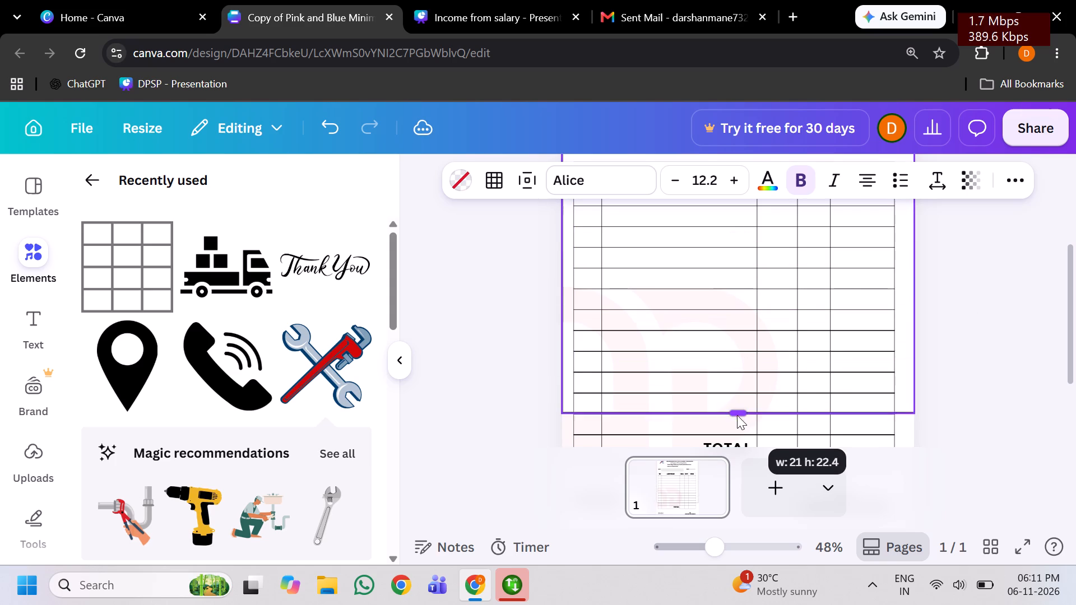
left_click_drag(737, 415, 738, 422)
scroll(738, 417, "down", 6)
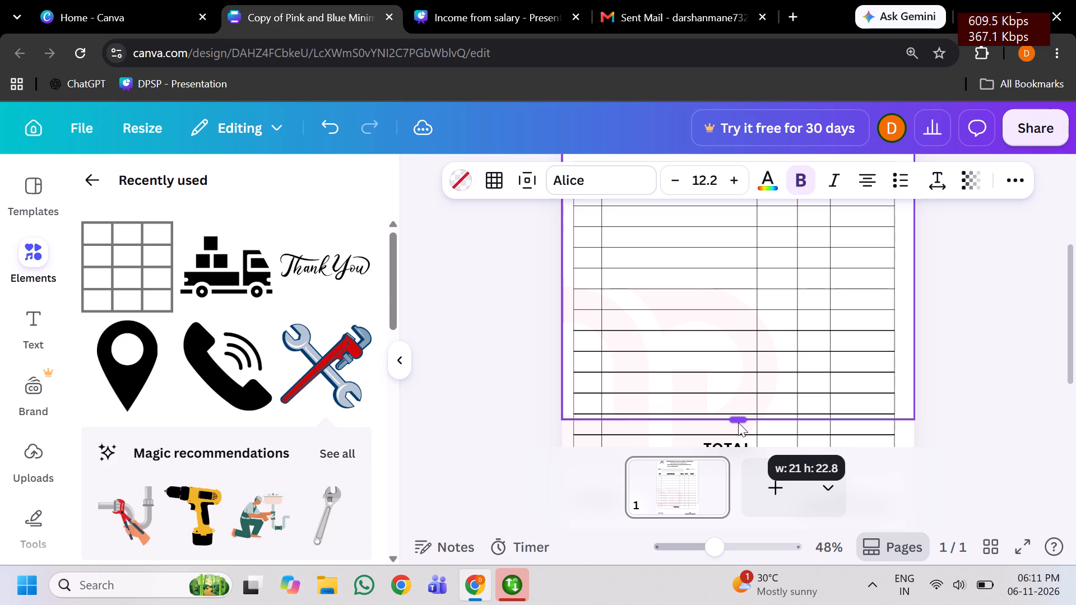
scroll(738, 422, "down", 2)
left_click_drag(738, 422, 743, 385)
scroll(736, 362, "down", 2)
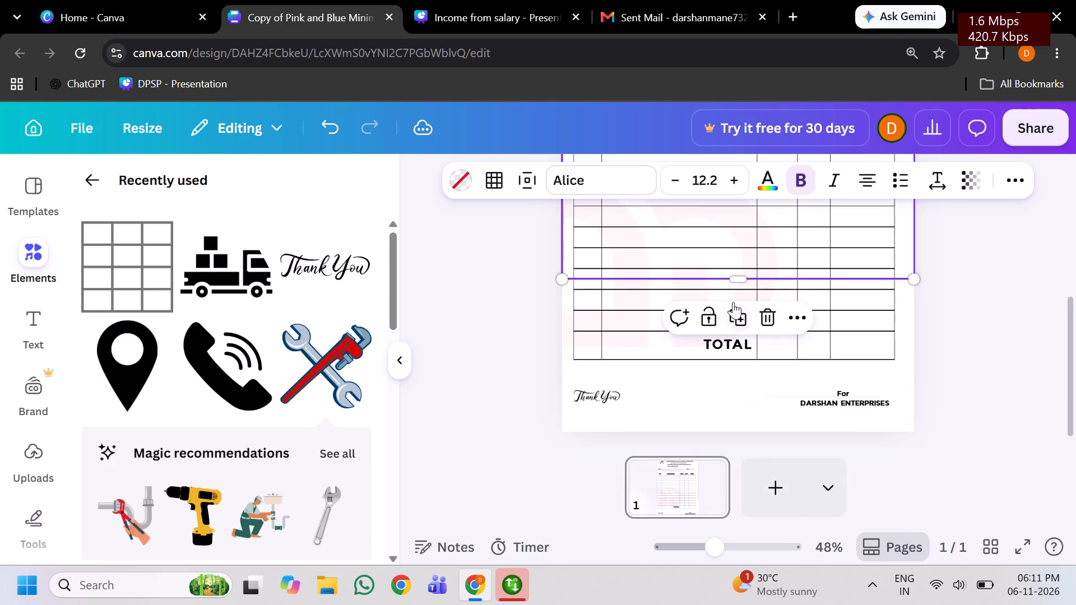
Extend the frame's bottom edge past the footer to just above the page's lower edge, at a height of about 29.3.
left_click_drag(740, 276, 741, 291)
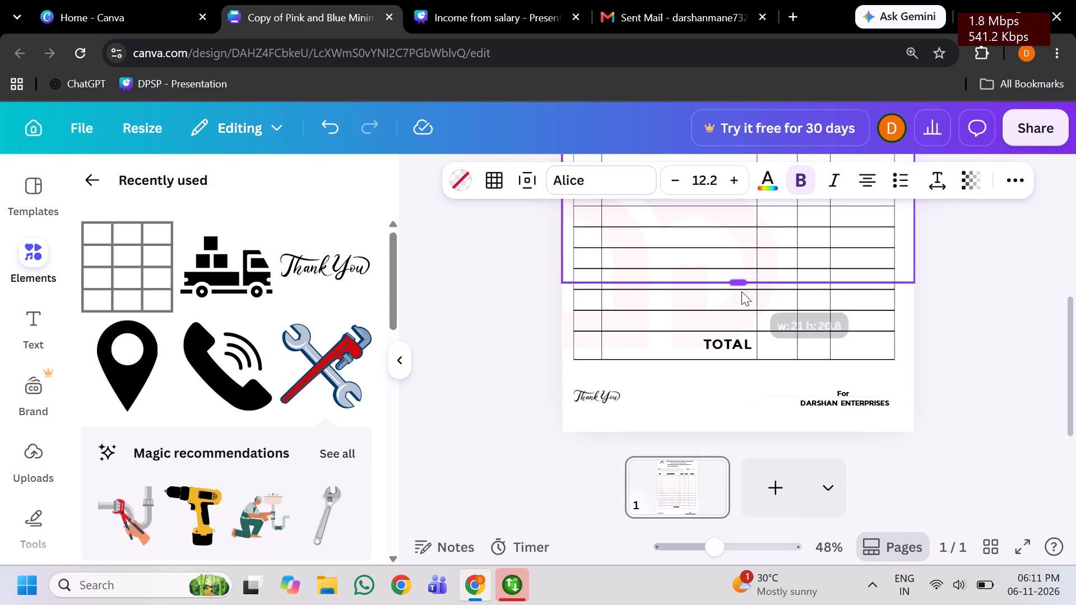
left_click_drag(741, 291, 743, 430)
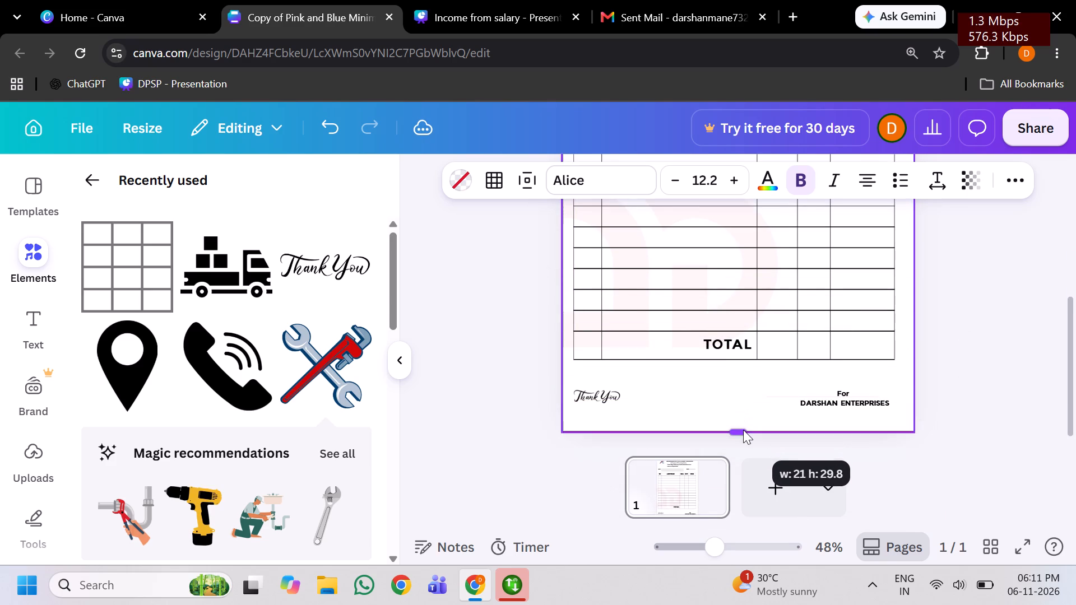
left_click_drag(743, 430, 747, 416)
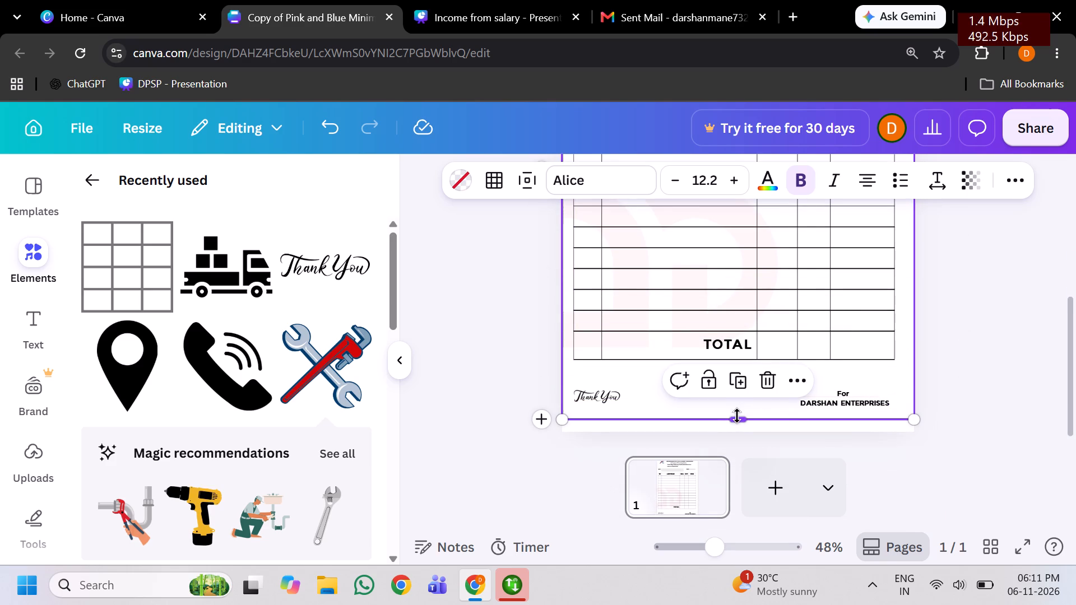
left_click_drag(737, 416, 739, 434)
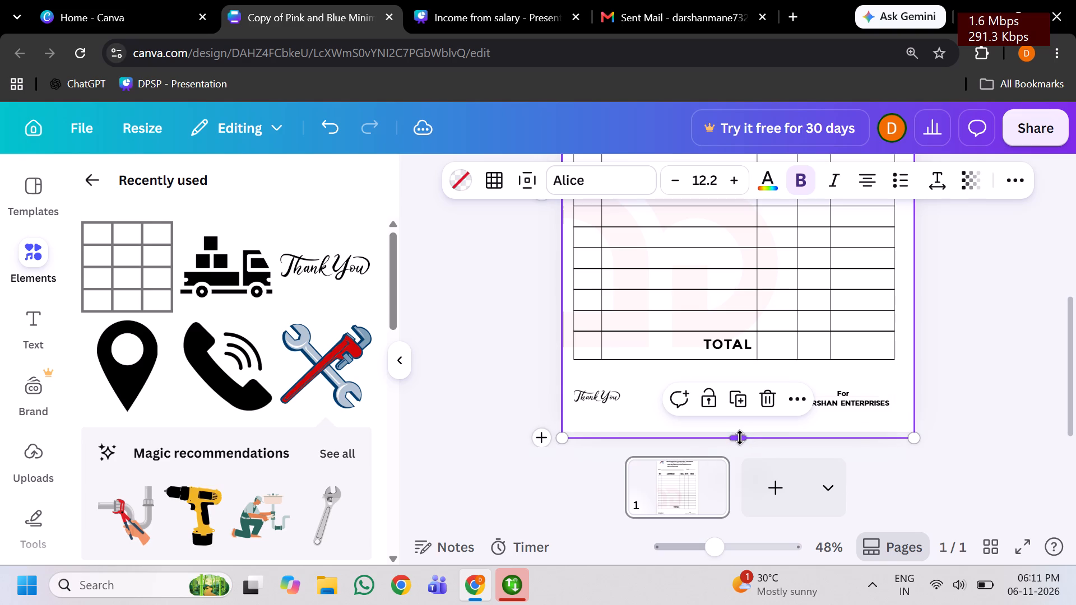
left_click_drag(740, 438, 731, 413)
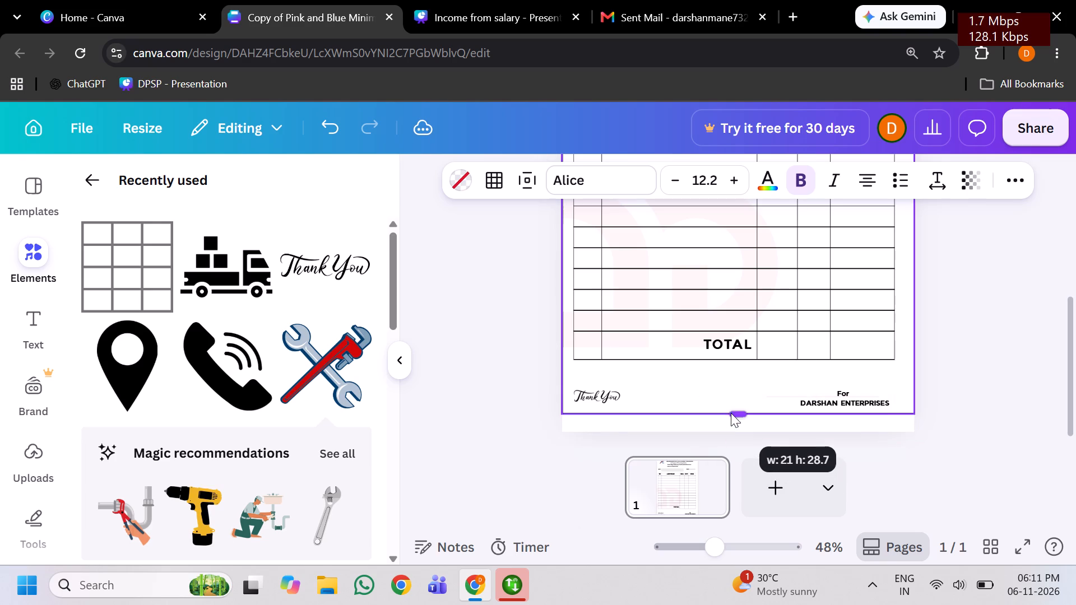
left_click_drag(731, 413, 727, 425)
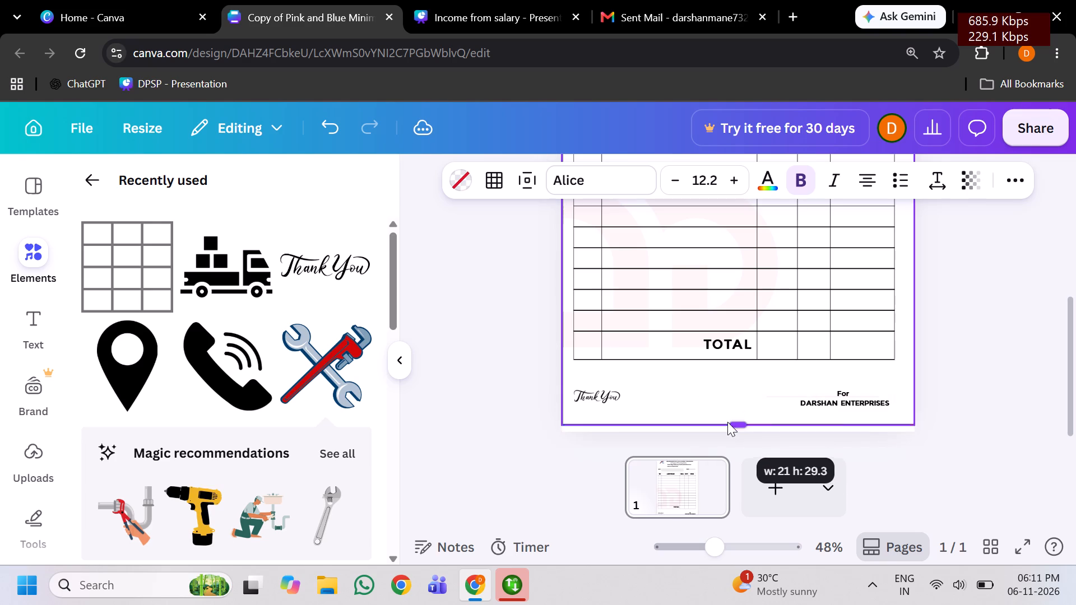
left_click(999, 344)
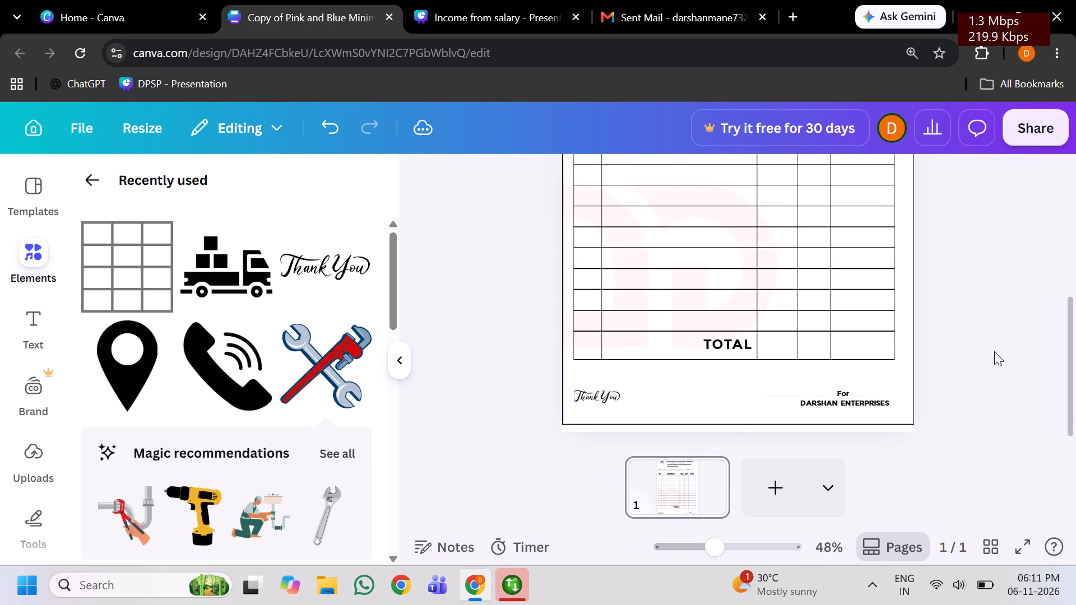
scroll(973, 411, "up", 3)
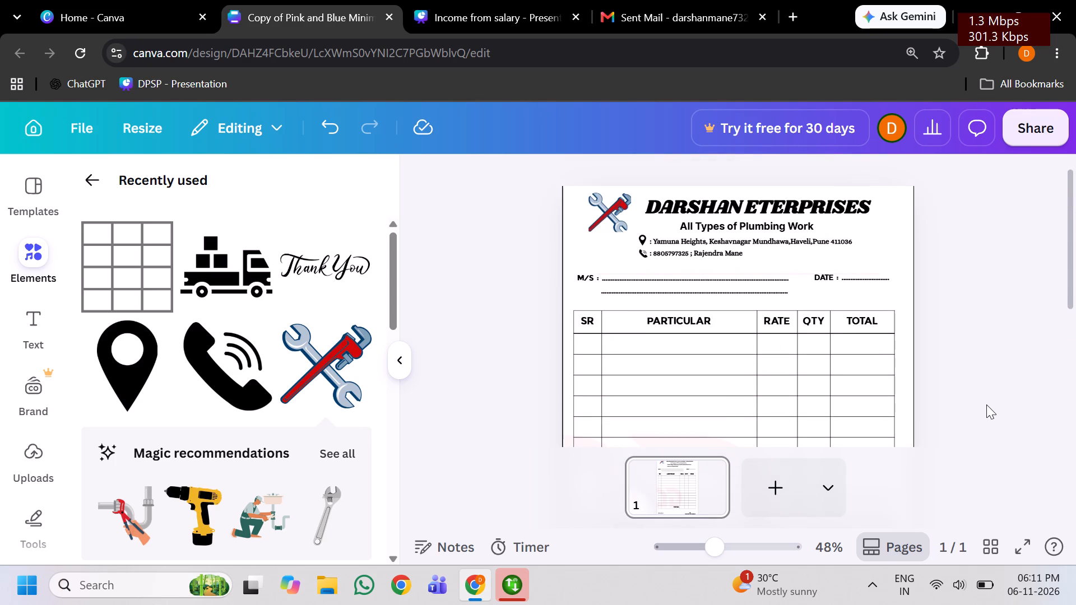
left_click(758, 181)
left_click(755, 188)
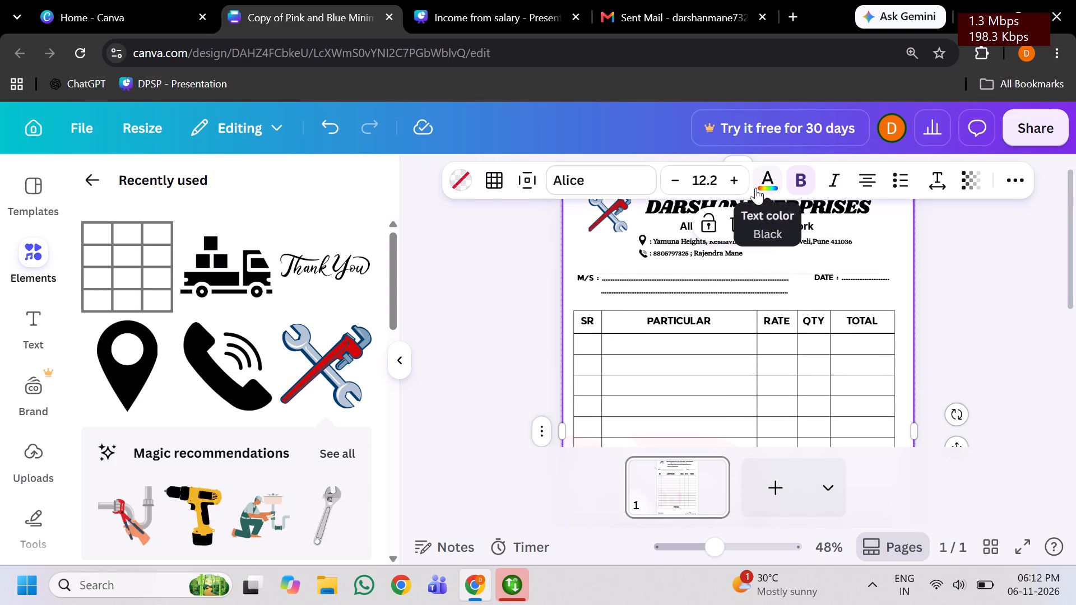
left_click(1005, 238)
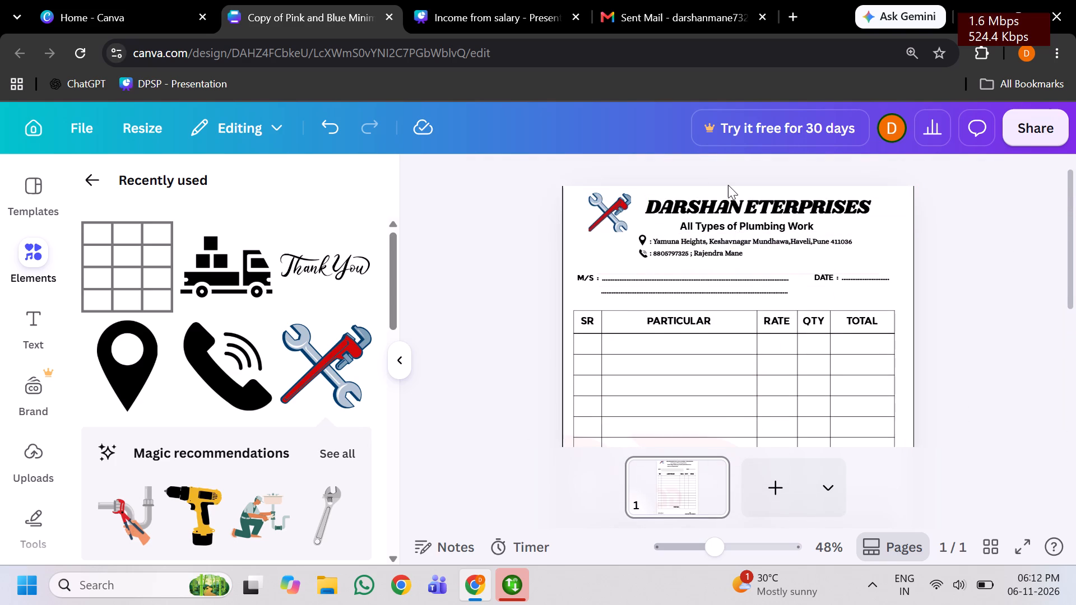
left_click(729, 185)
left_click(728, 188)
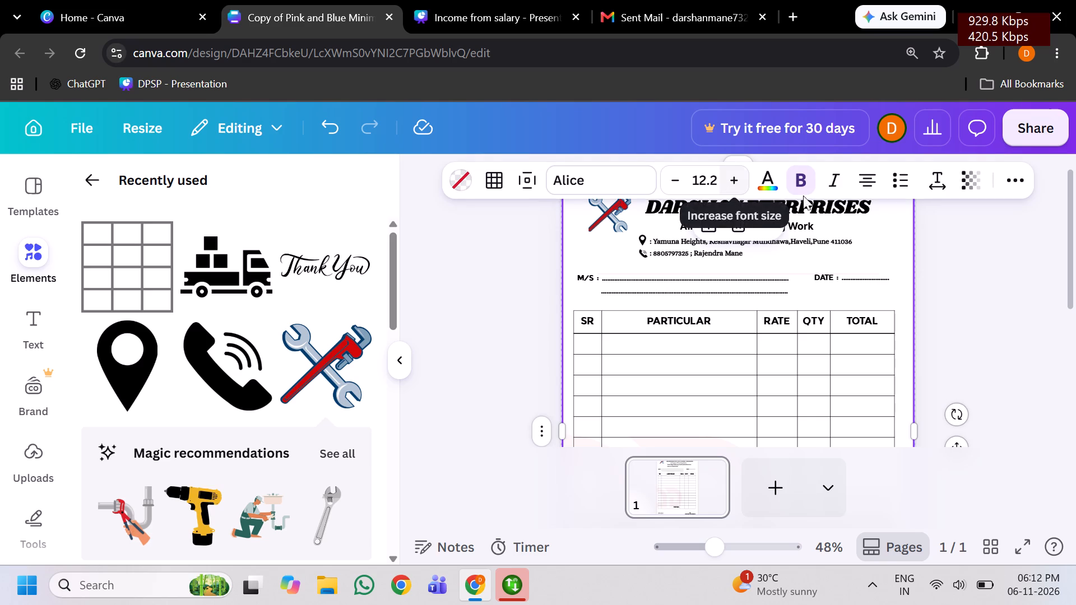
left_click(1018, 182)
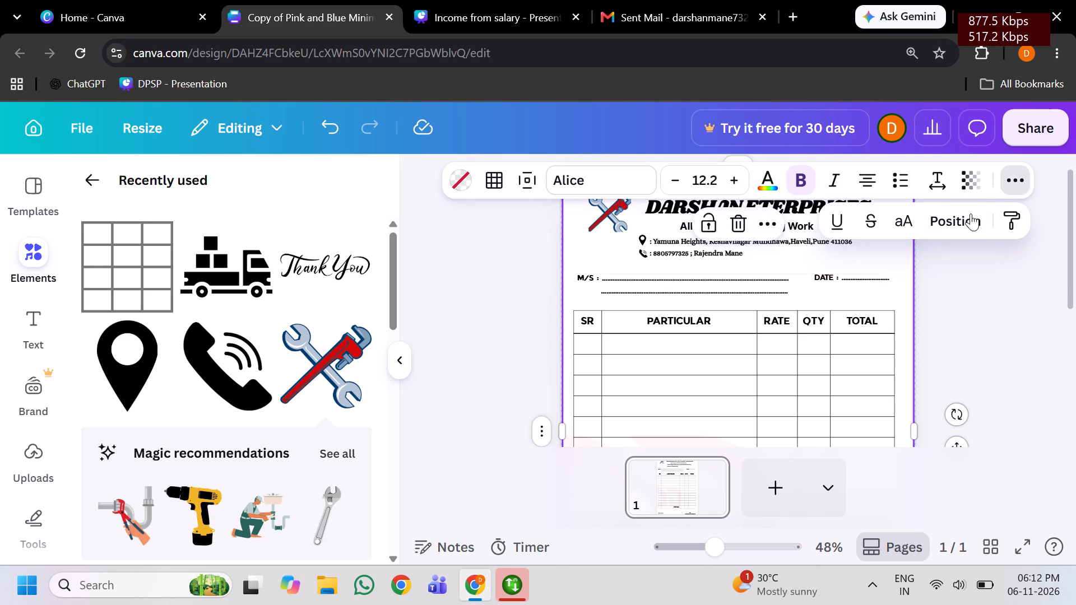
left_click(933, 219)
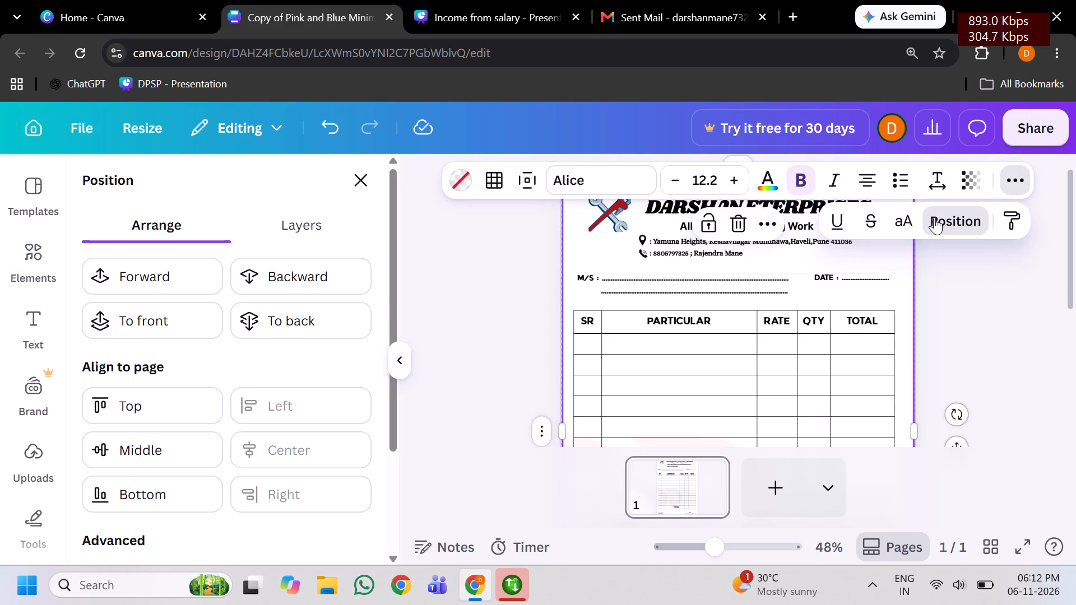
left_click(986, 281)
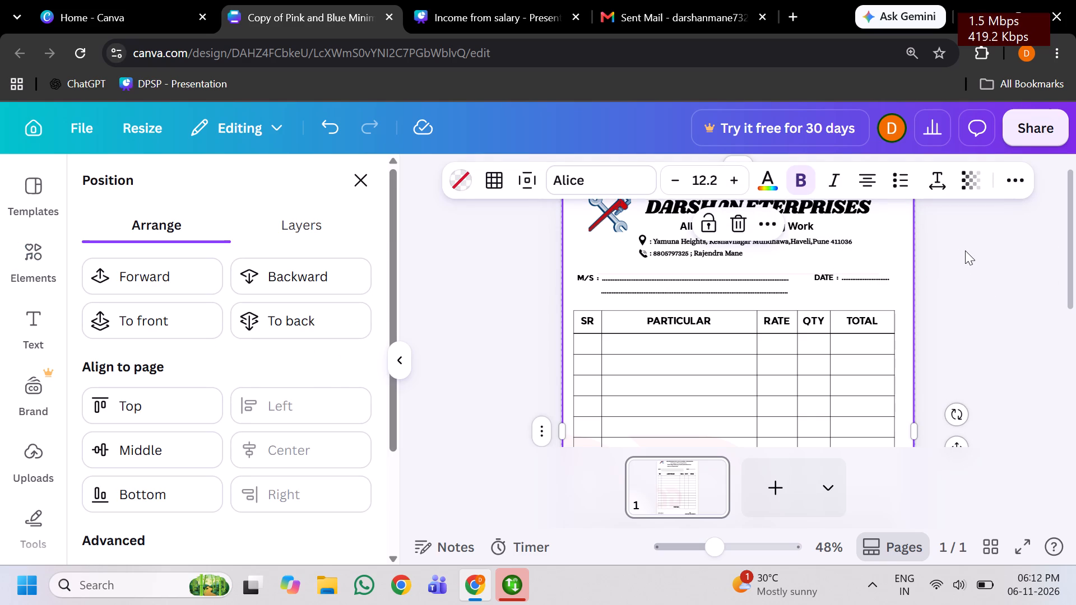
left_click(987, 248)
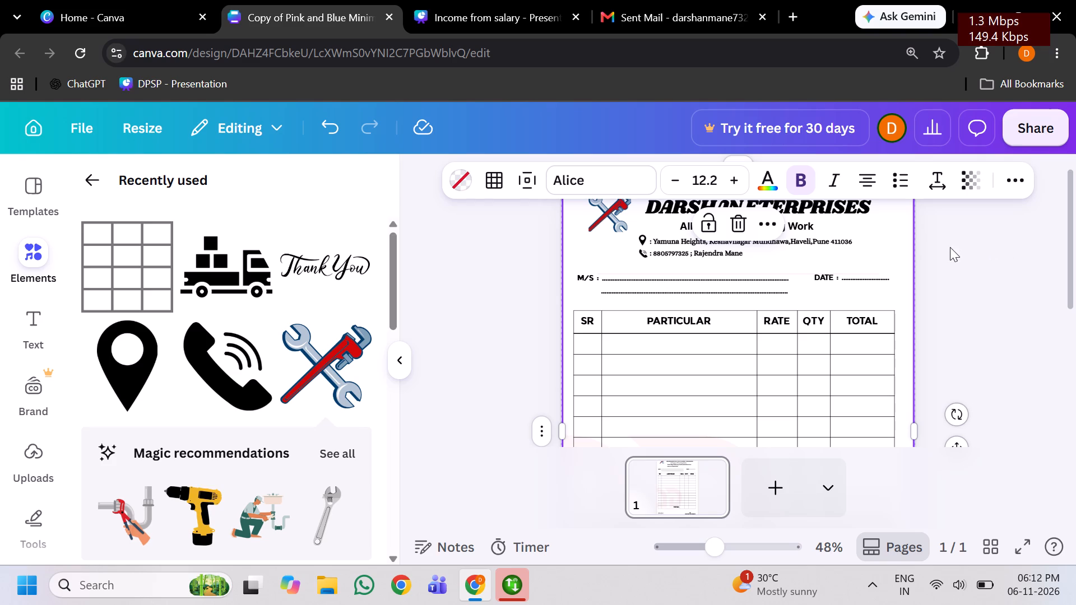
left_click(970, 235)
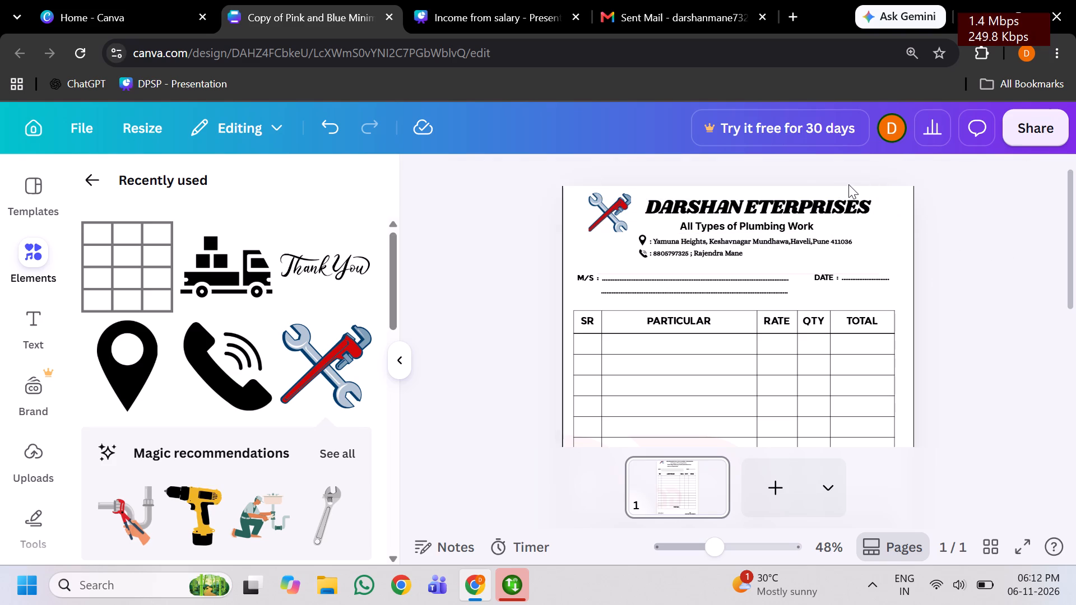
Narrow the page frame from its lower-left corner to a width of about 19.3, bringing its left side inward.
left_click(909, 187)
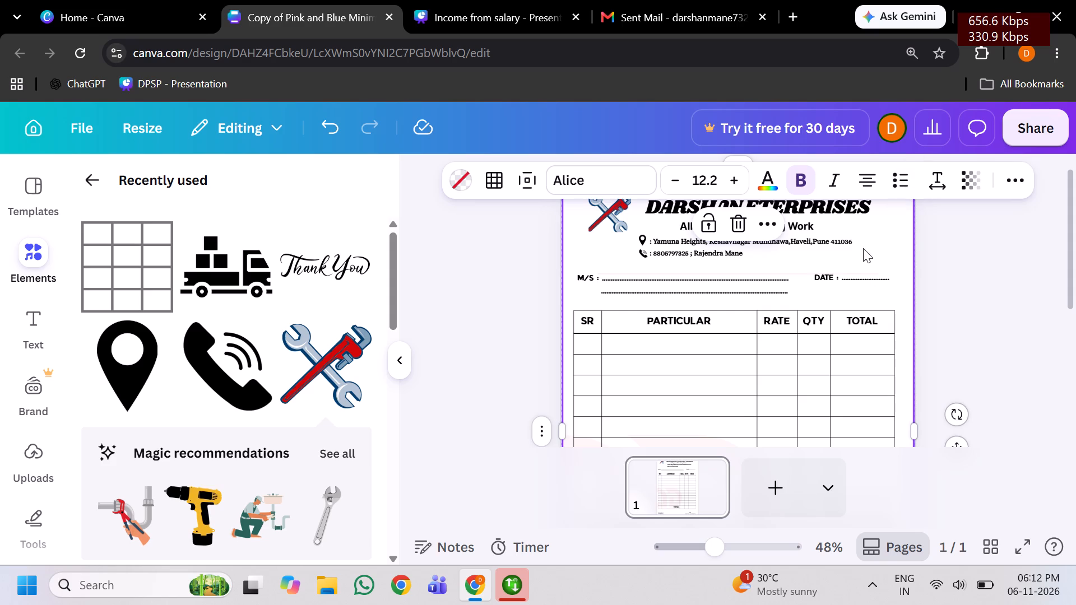
scroll(863, 248, "down", 4)
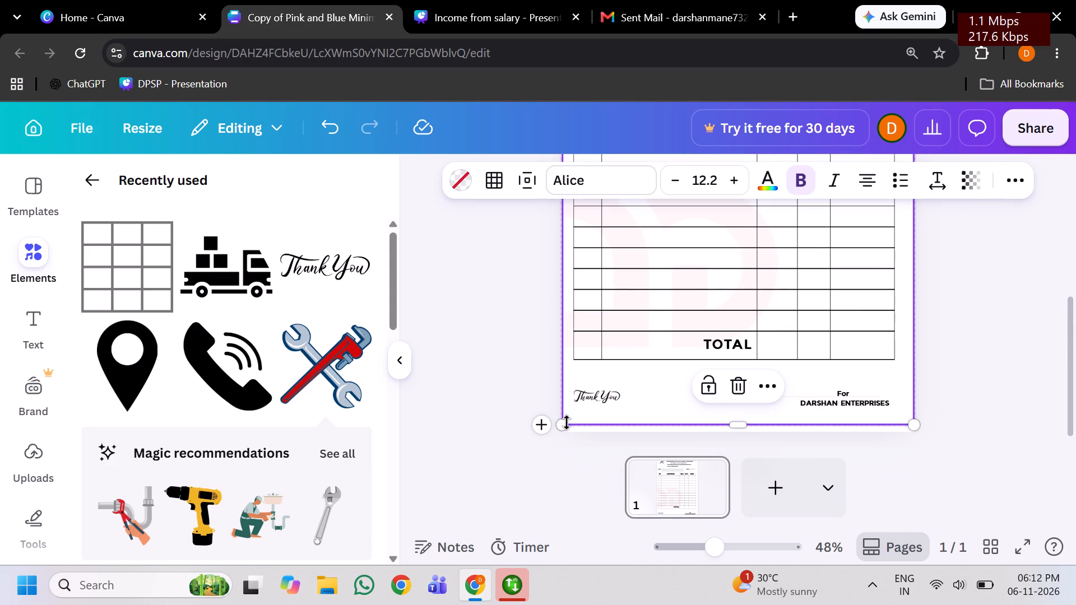
left_click_drag(565, 425, 585, 407)
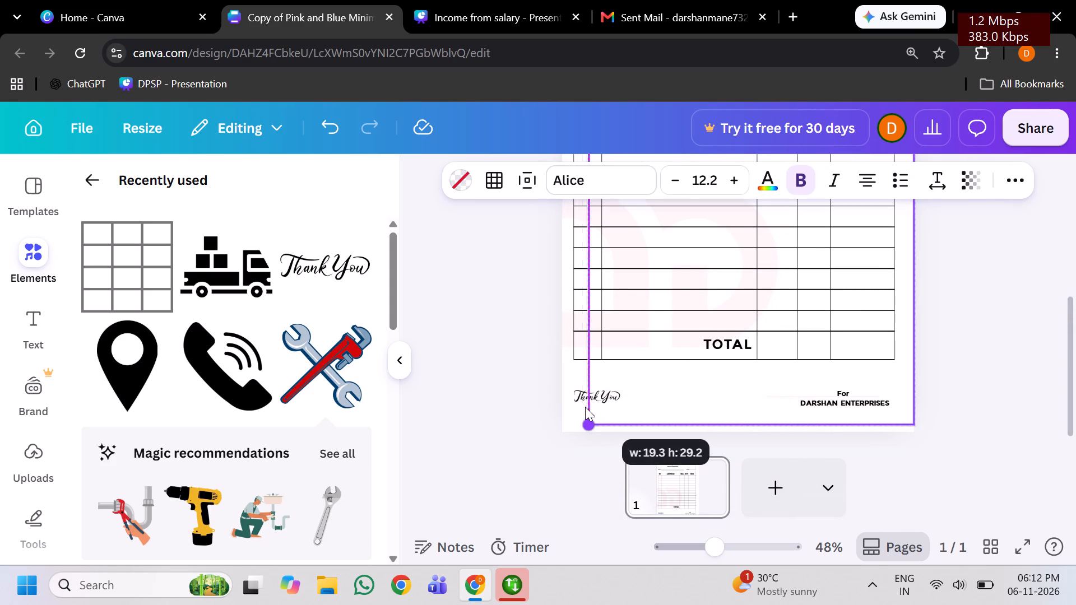
left_click_drag(585, 407, 566, 411)
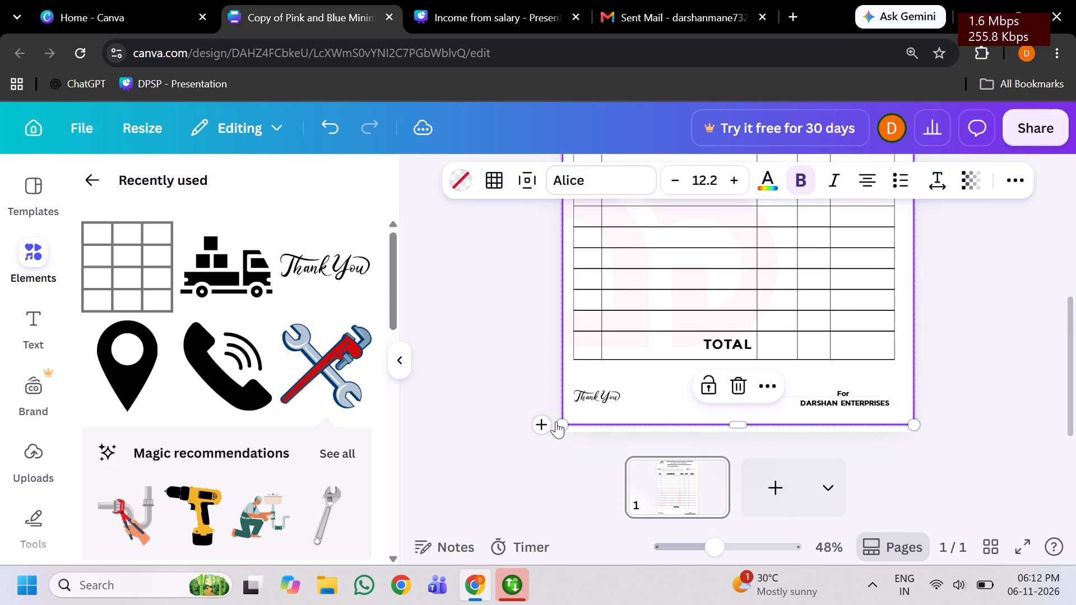
left_click_drag(562, 421, 584, 408)
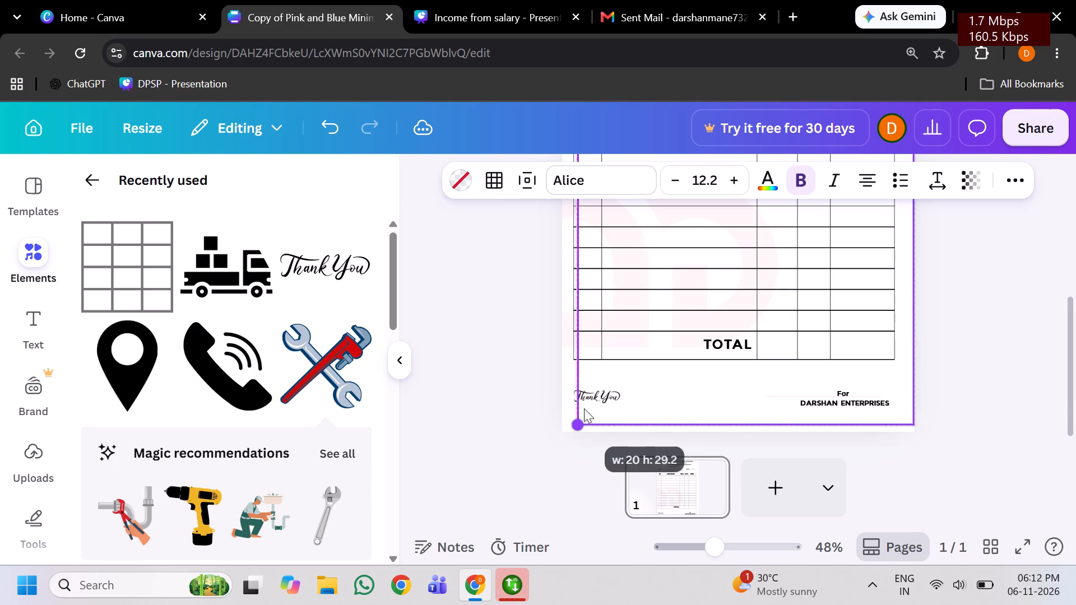
left_click_drag(584, 408, 591, 393)
scroll(609, 375, "up", 7)
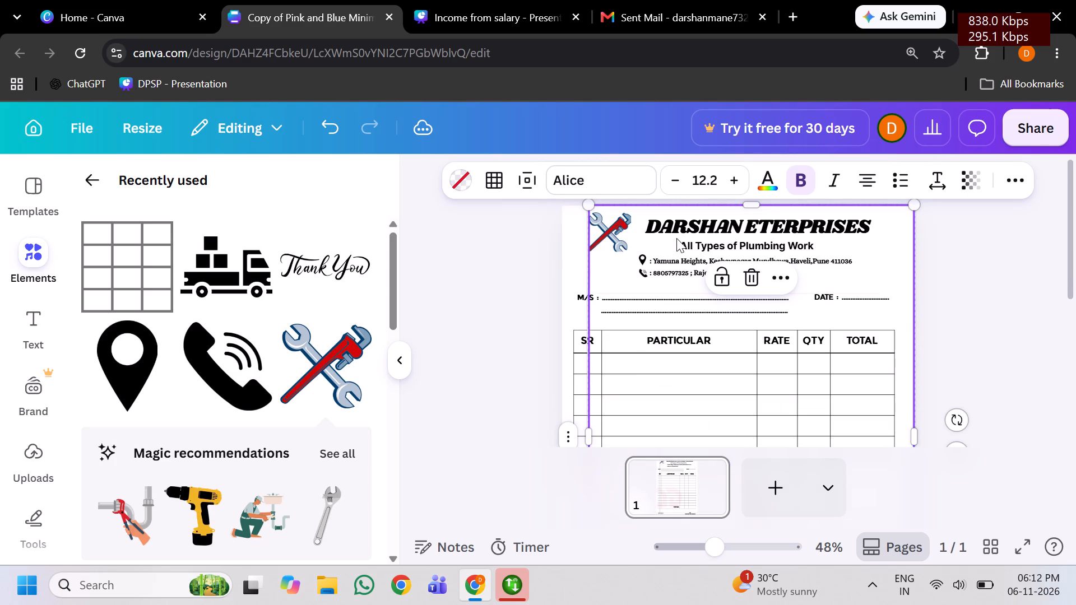
left_click(987, 268)
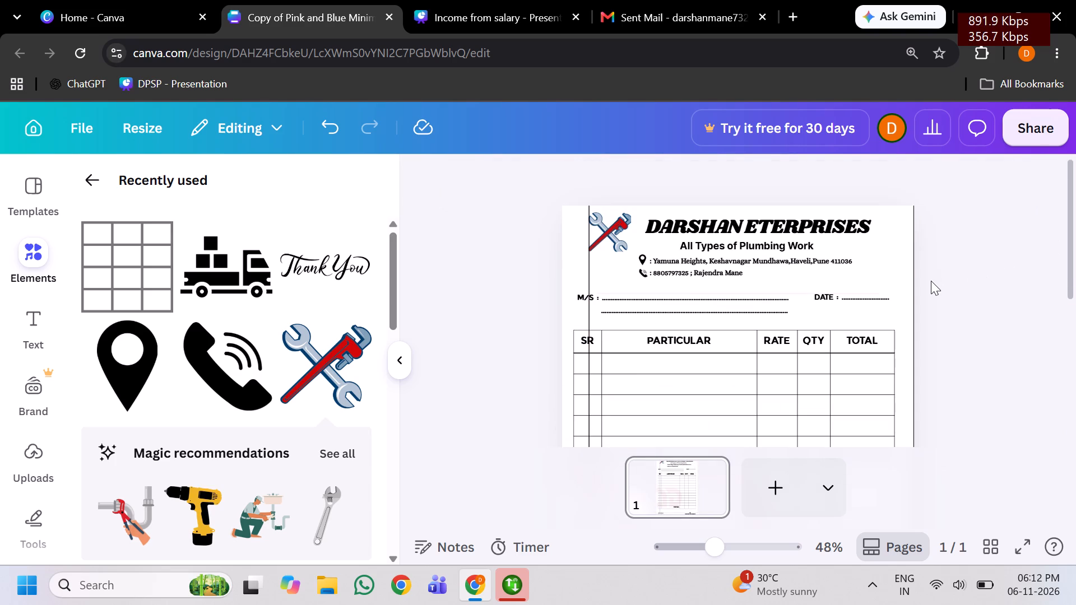
Lower the page frame's top edge slightly to line up with the page's upper edge, at a height of about 27.5.
left_click(826, 300)
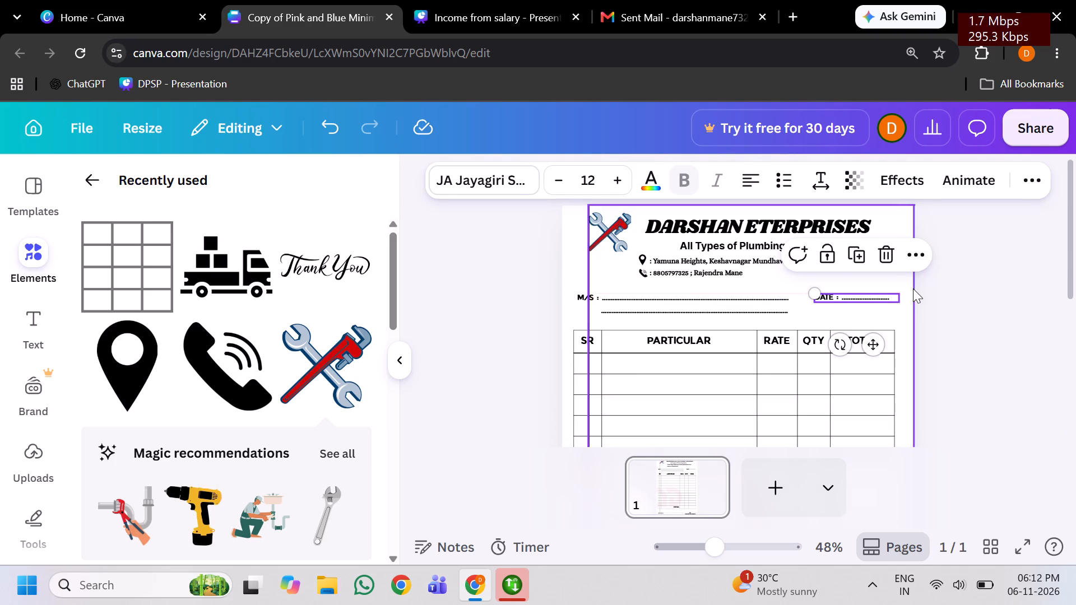
left_click(911, 290)
left_click_drag(754, 206, 754, 207)
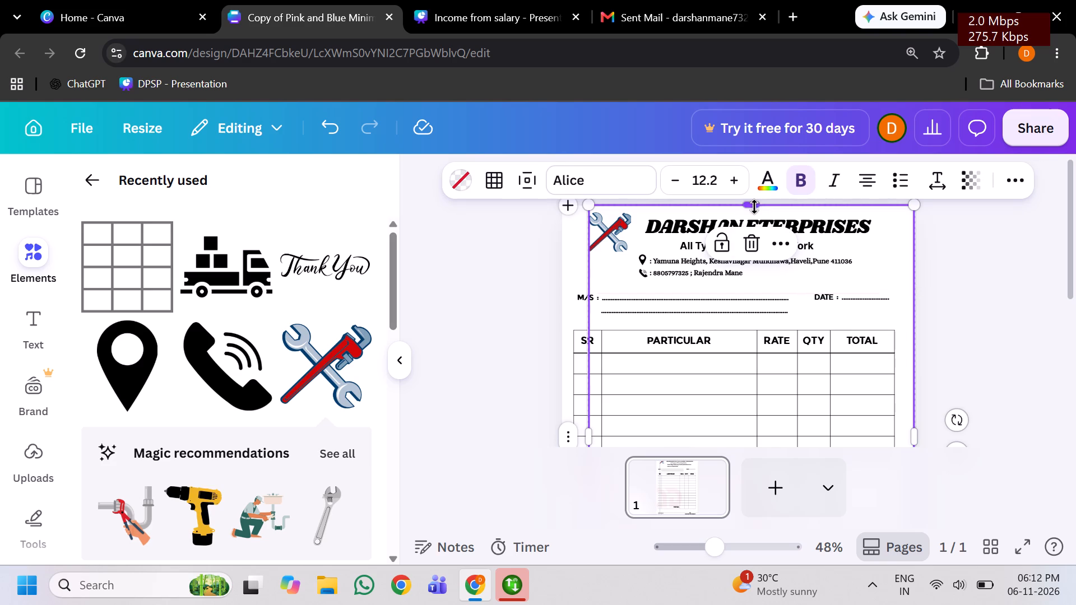
left_click_drag(754, 207, 739, 210)
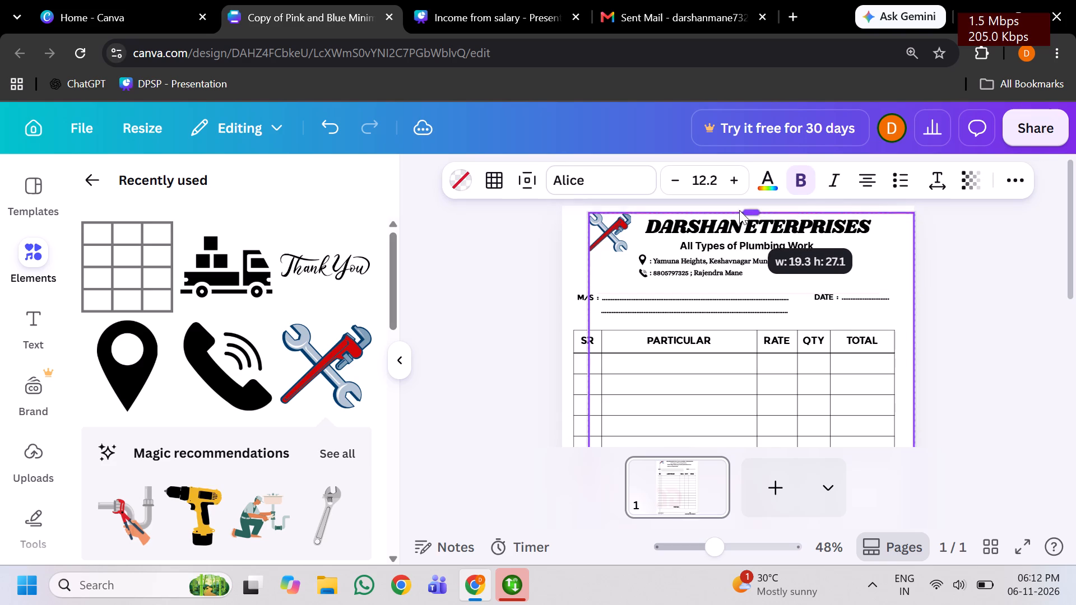
left_click_drag(739, 210, 740, 211)
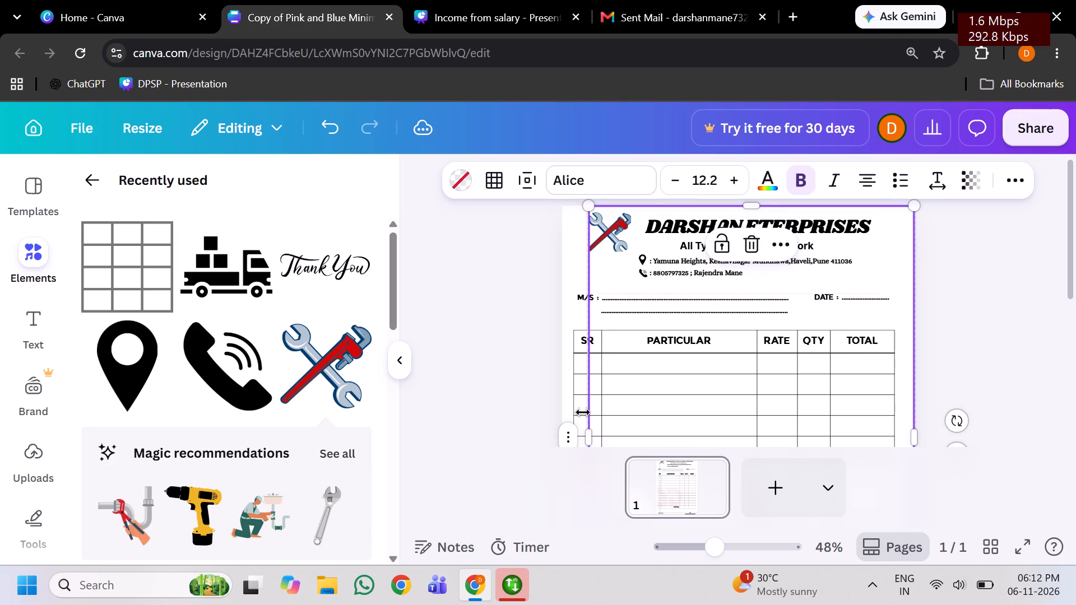
Widen the page frame by moving its left side out to the page's left edge, to a width of about 20.9.
left_click_drag(591, 435, 572, 435)
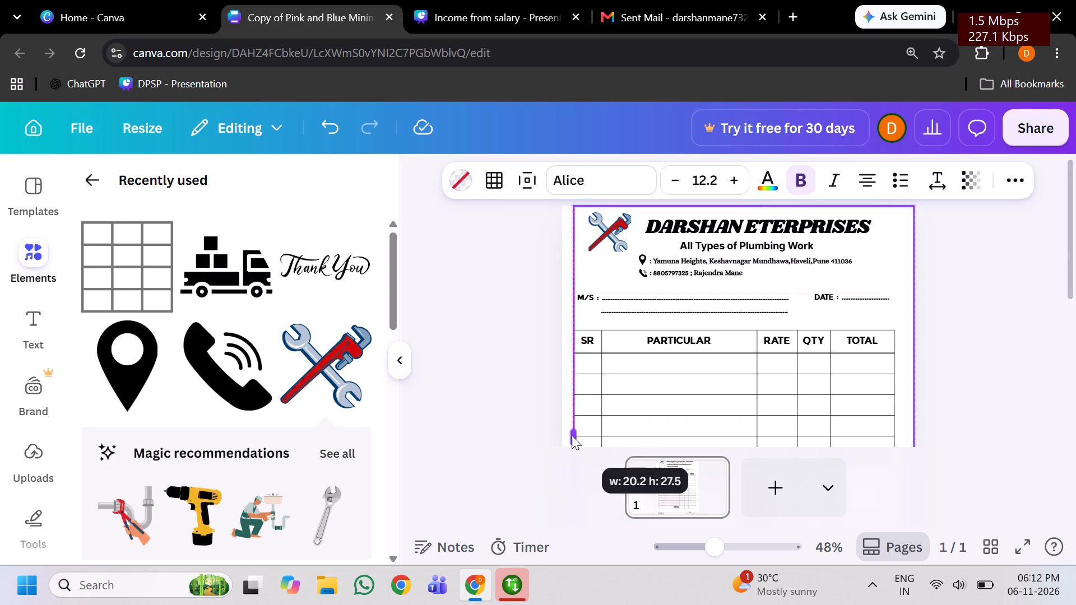
left_click_drag(572, 435, 586, 430)
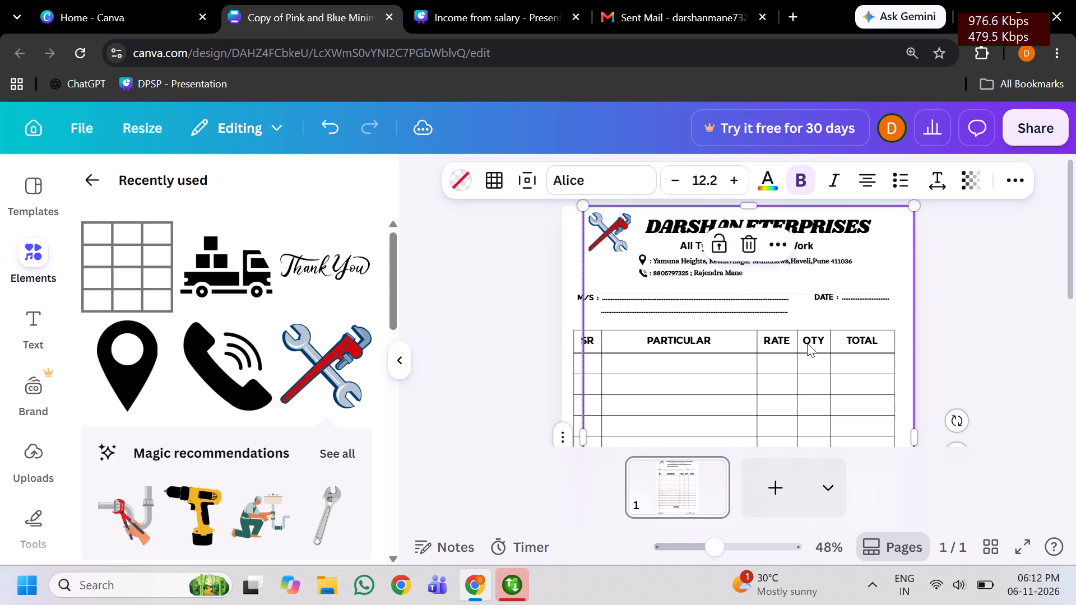
left_click_drag(581, 435, 582, 435)
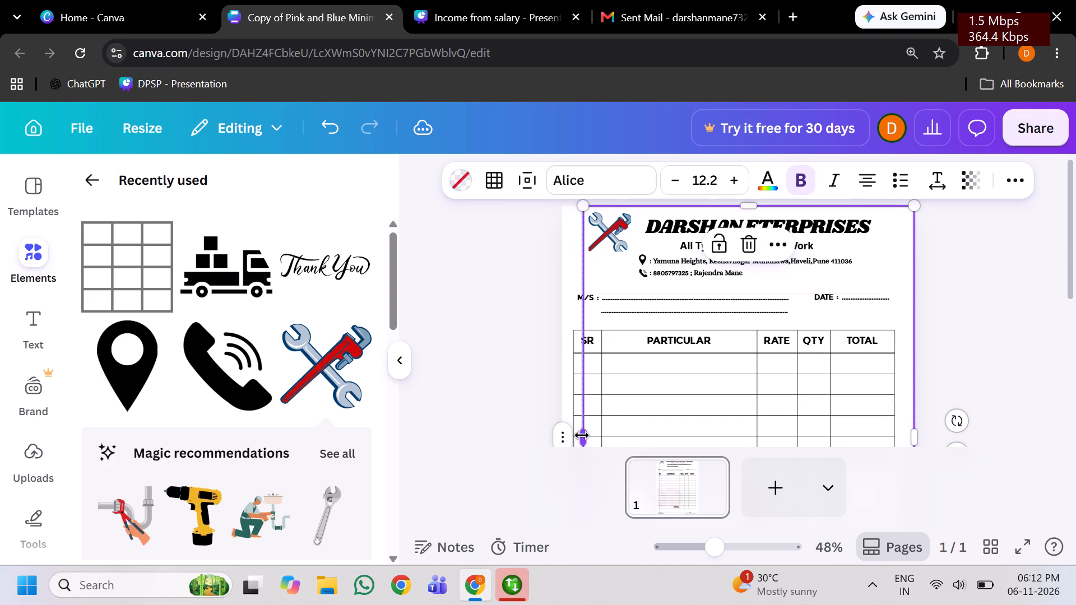
left_click_drag(582, 435, 591, 432)
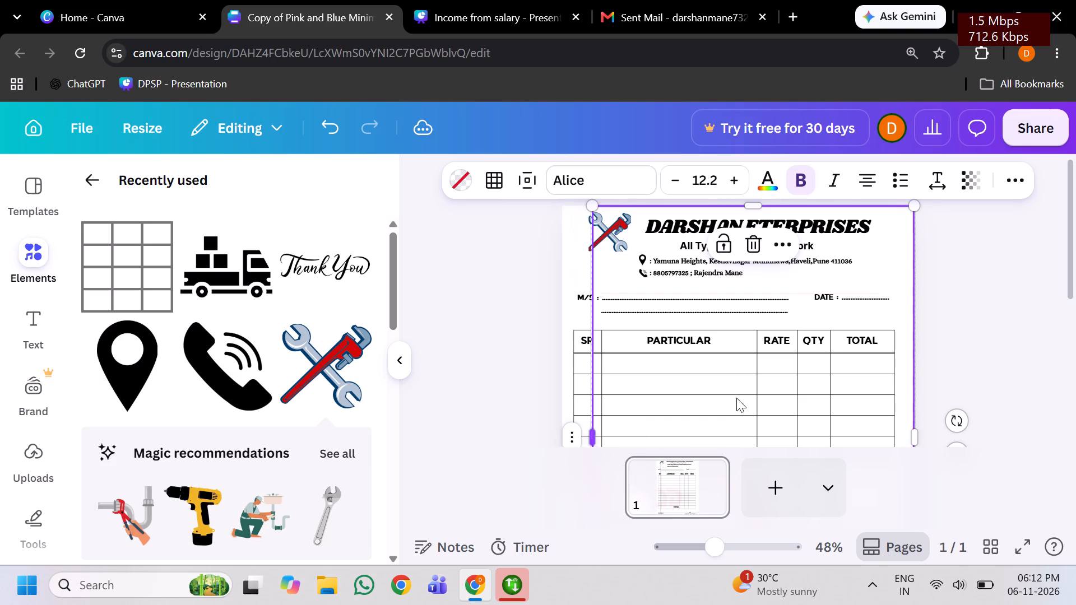
left_click_drag(589, 435, 574, 436)
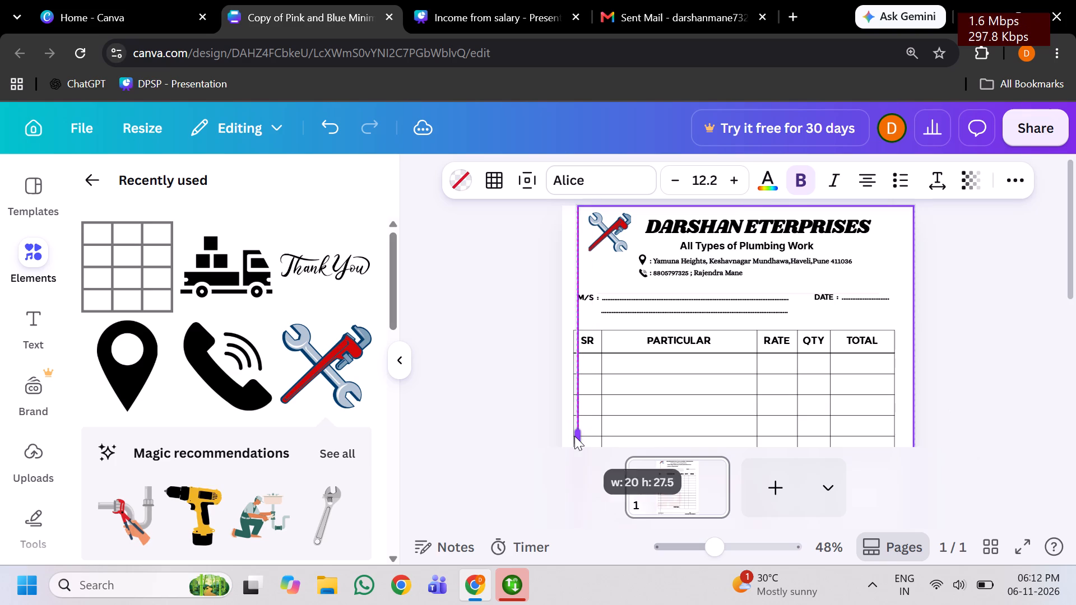
left_click_drag(574, 436, 558, 435)
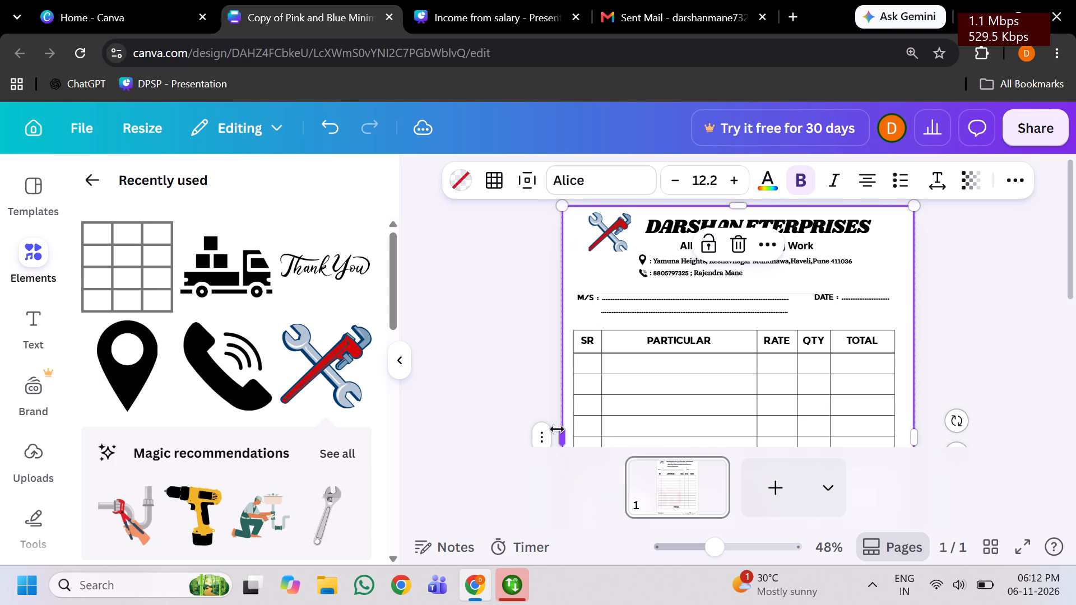
left_click(495, 364)
Extend the page frame's bottom edge past the Thank You and signature footer to the page's lower edge.
scroll(701, 273, "down", 2)
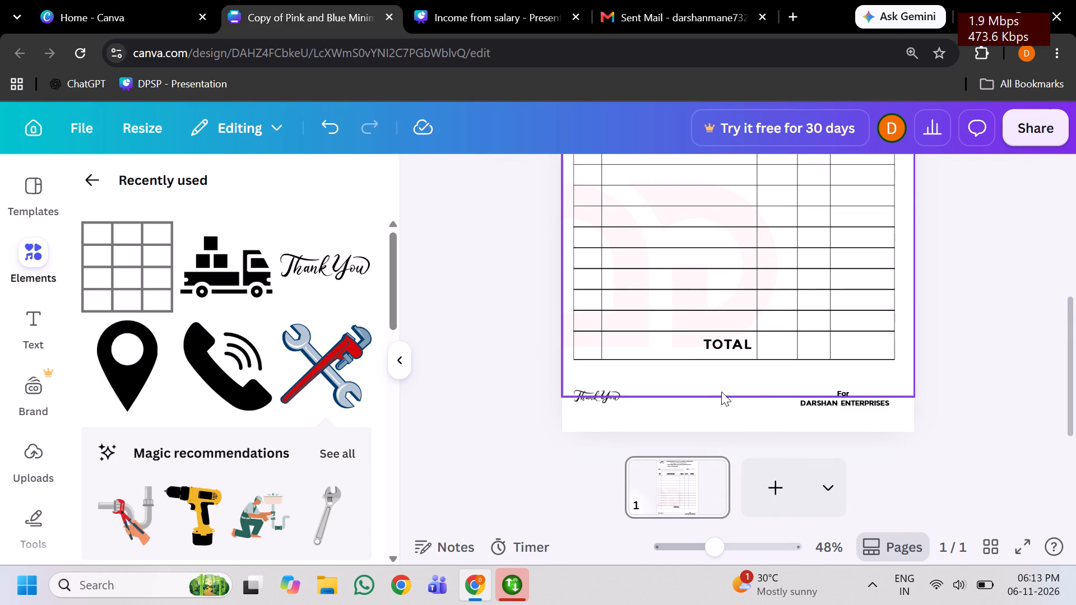
left_click(721, 392)
left_click_drag(743, 398, 739, 413)
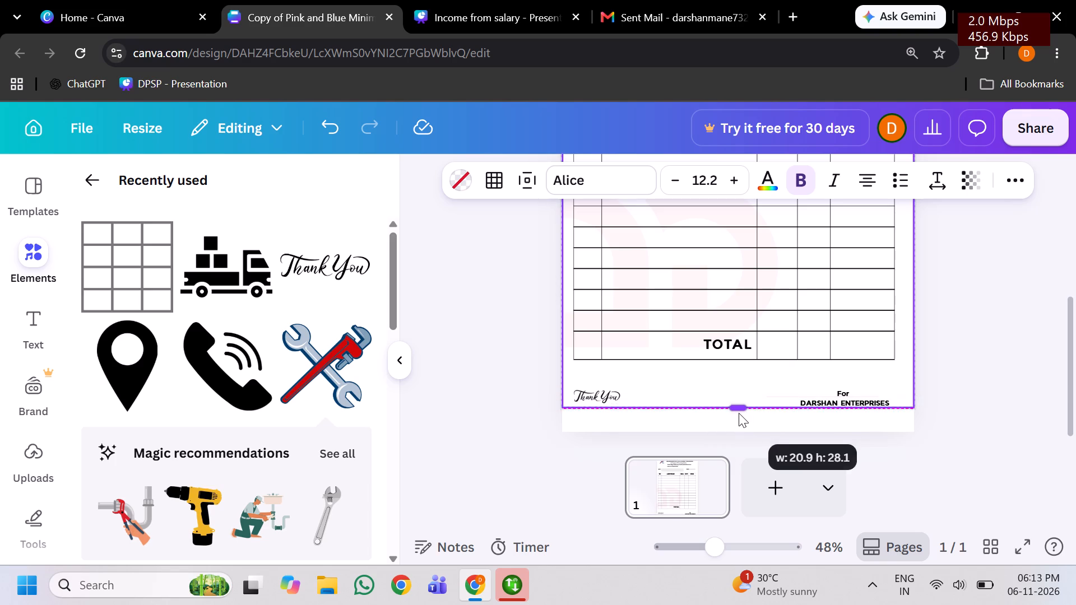
left_click_drag(739, 413, 737, 431)
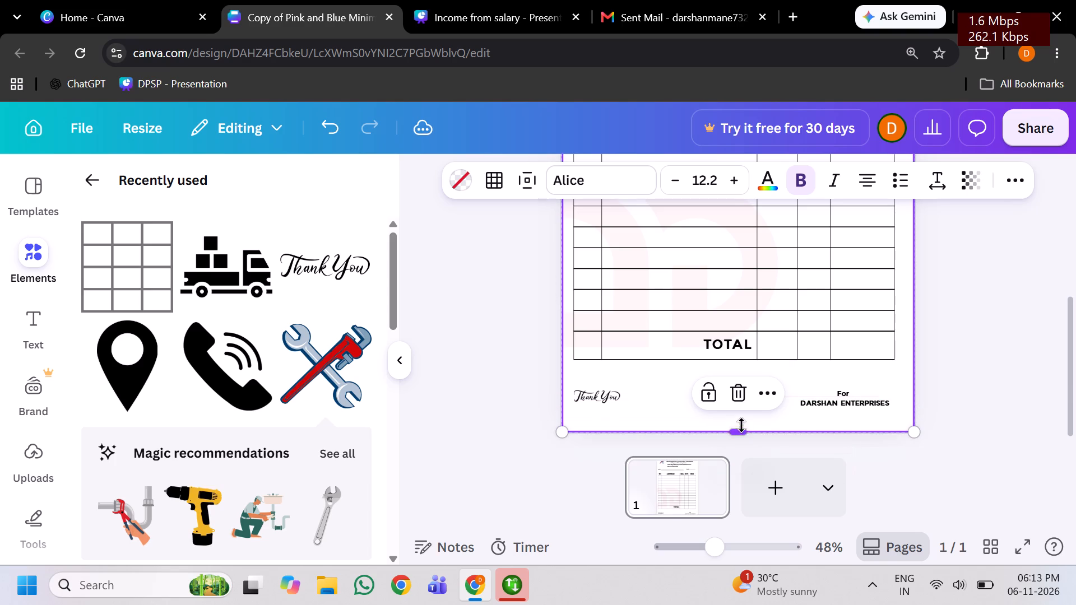
left_click(954, 362)
Check the page border around the whole invoice, from the header to the footer.
scroll(757, 342, "up", 4)
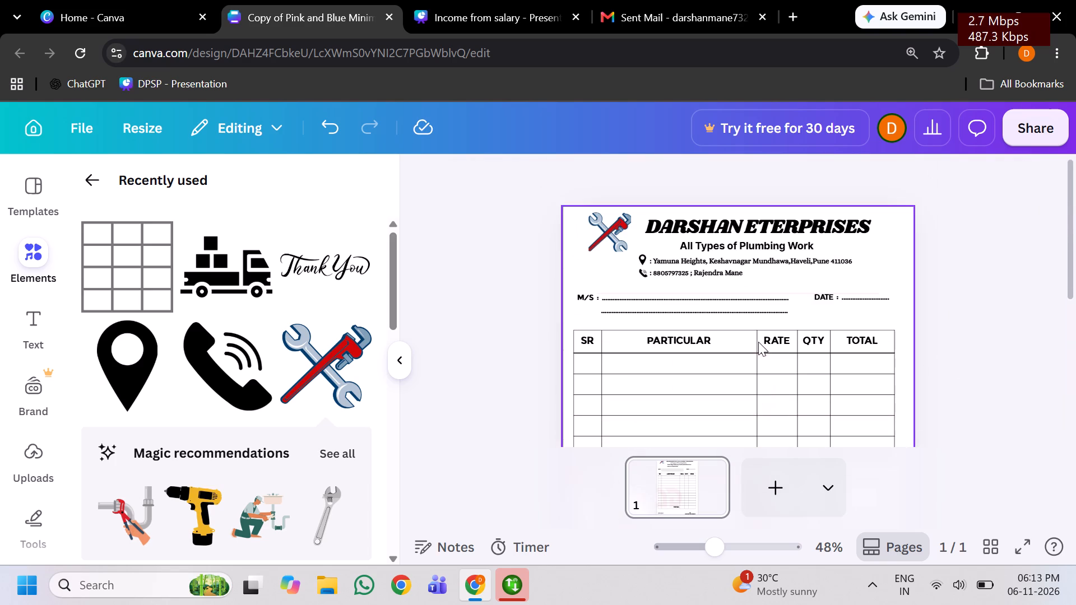
left_click(1005, 293)
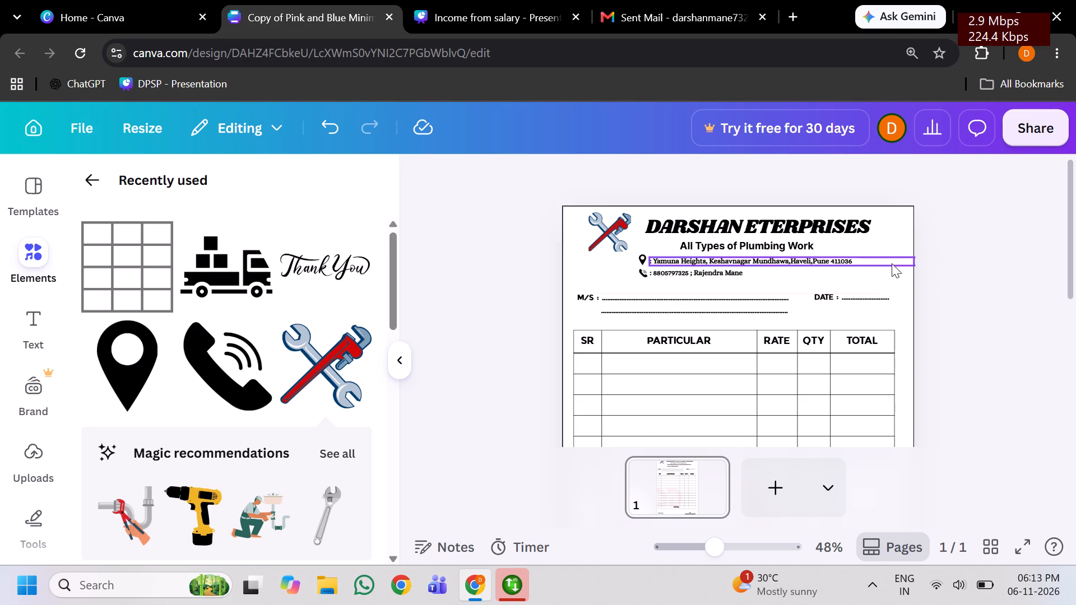
scroll(880, 258, "down", 3)
left_click(1032, 301)
scroll(728, 425, "up", 2)
left_click(987, 308)
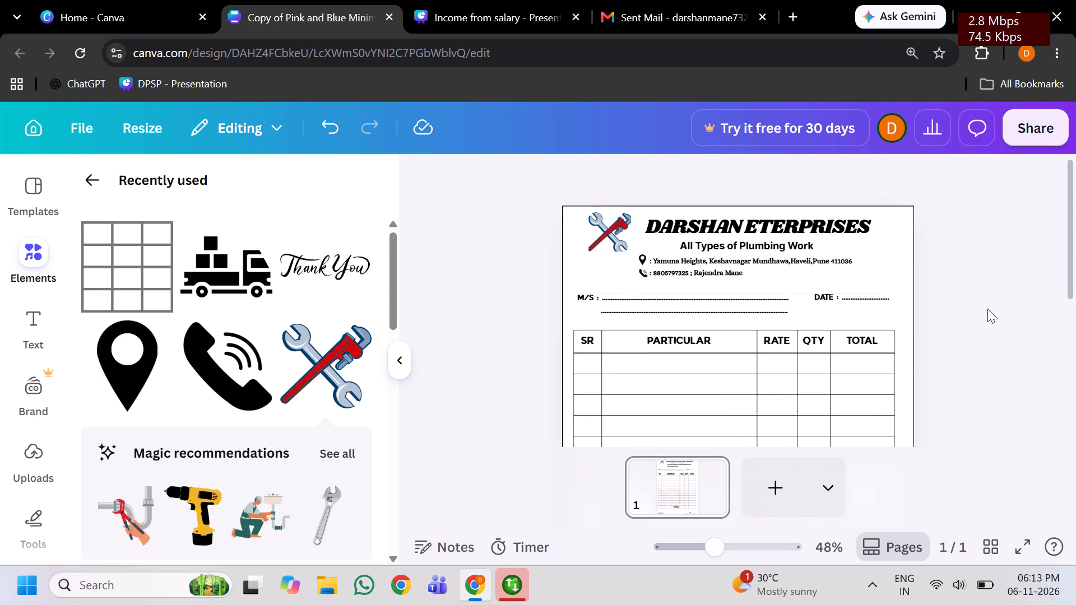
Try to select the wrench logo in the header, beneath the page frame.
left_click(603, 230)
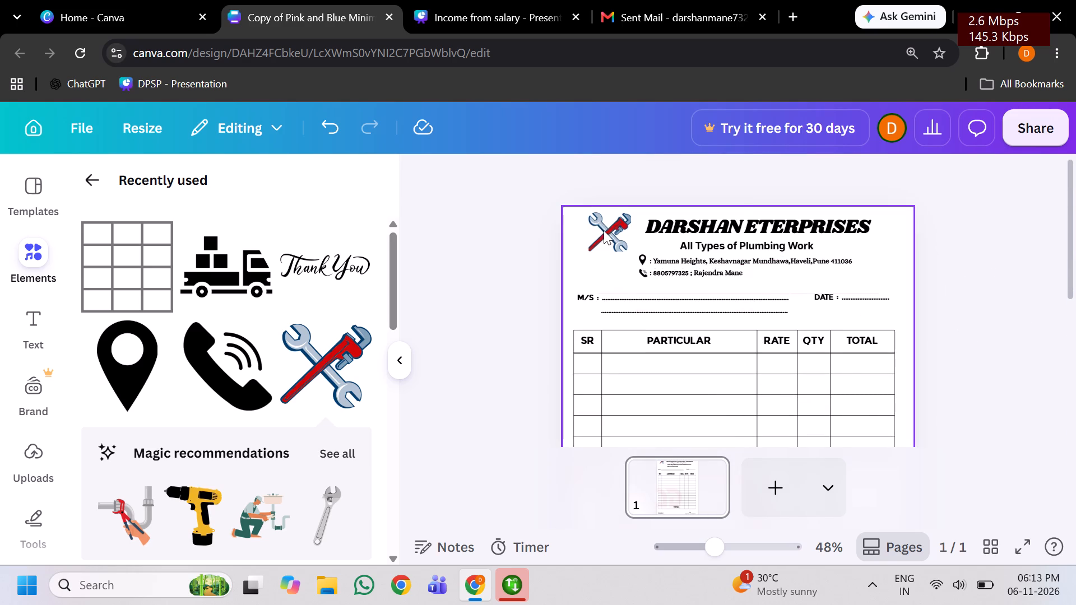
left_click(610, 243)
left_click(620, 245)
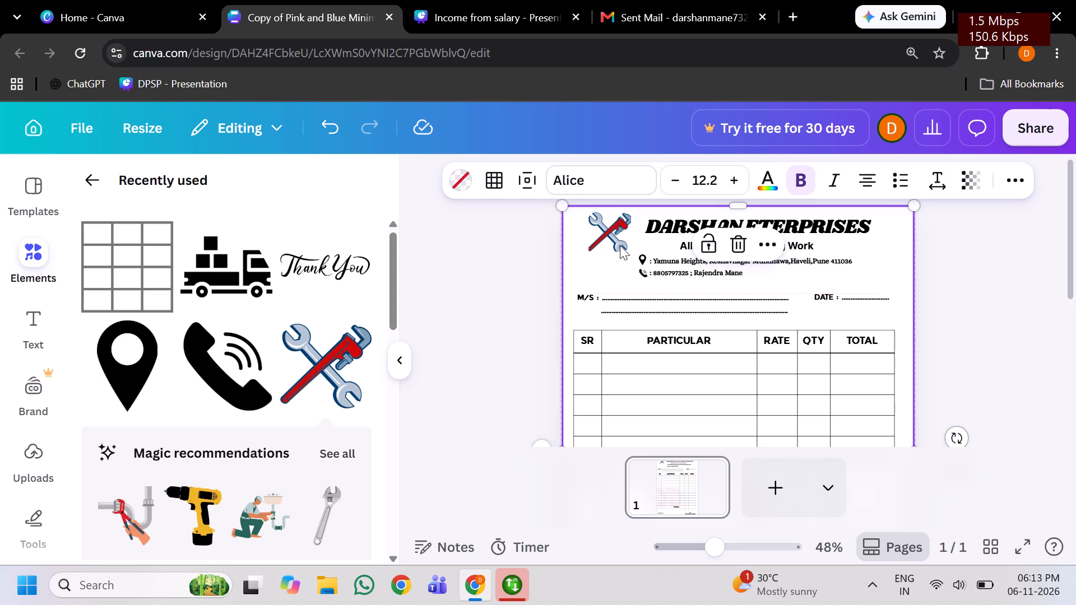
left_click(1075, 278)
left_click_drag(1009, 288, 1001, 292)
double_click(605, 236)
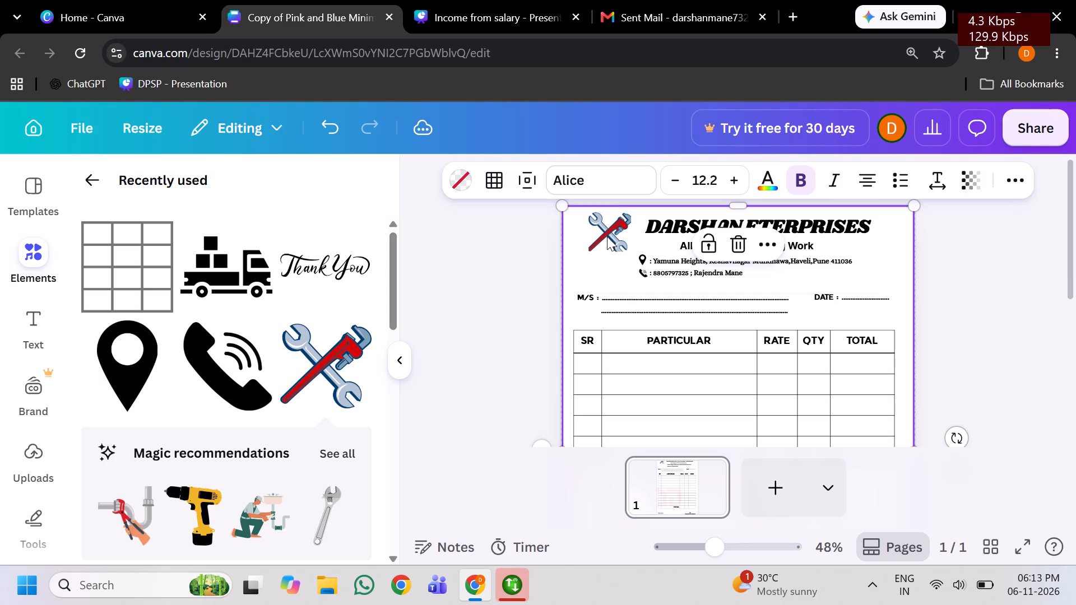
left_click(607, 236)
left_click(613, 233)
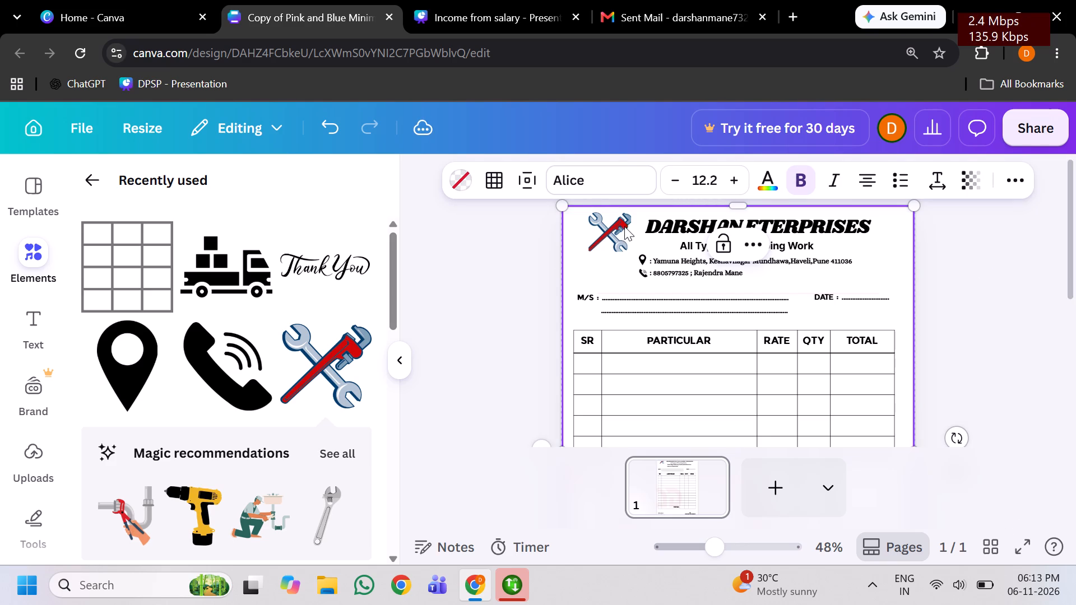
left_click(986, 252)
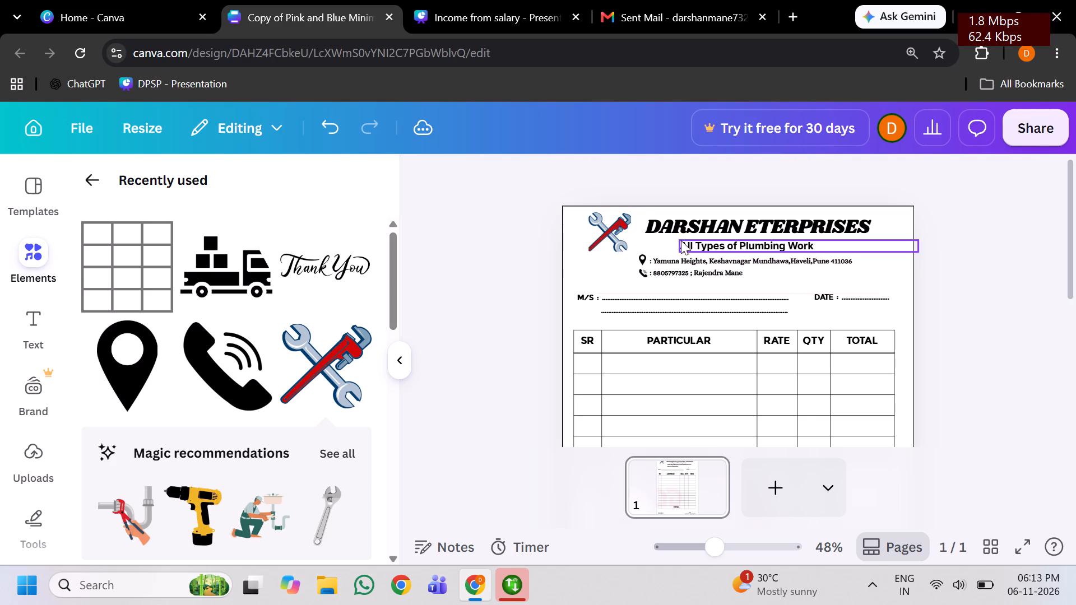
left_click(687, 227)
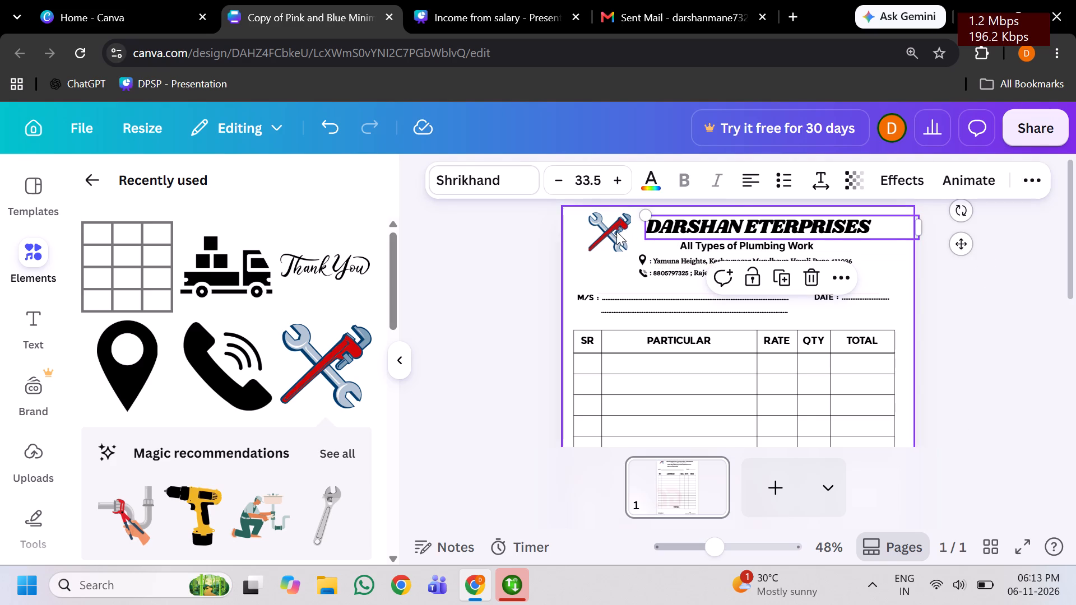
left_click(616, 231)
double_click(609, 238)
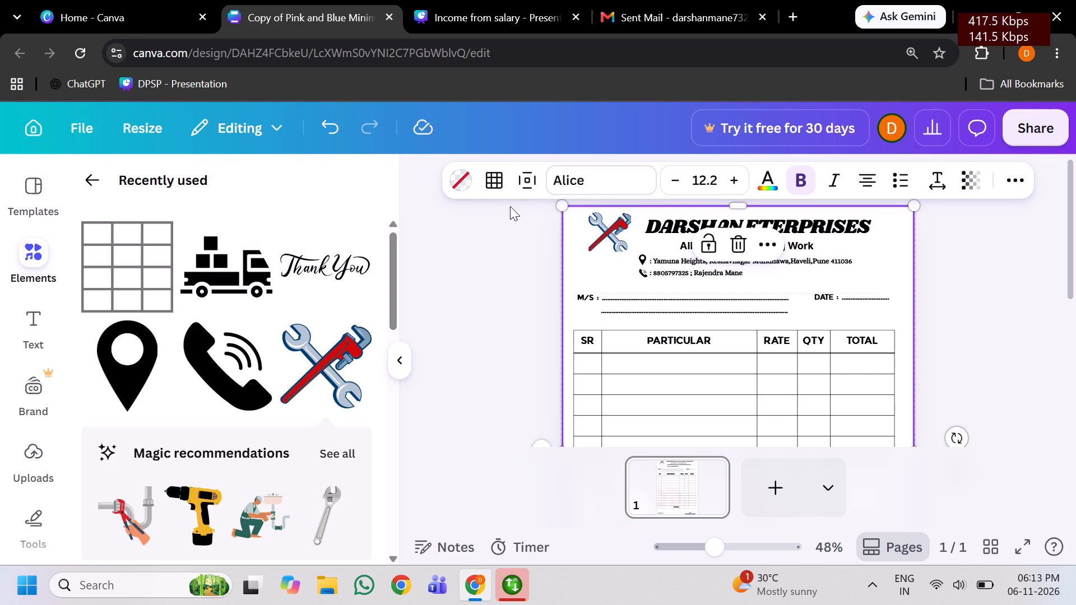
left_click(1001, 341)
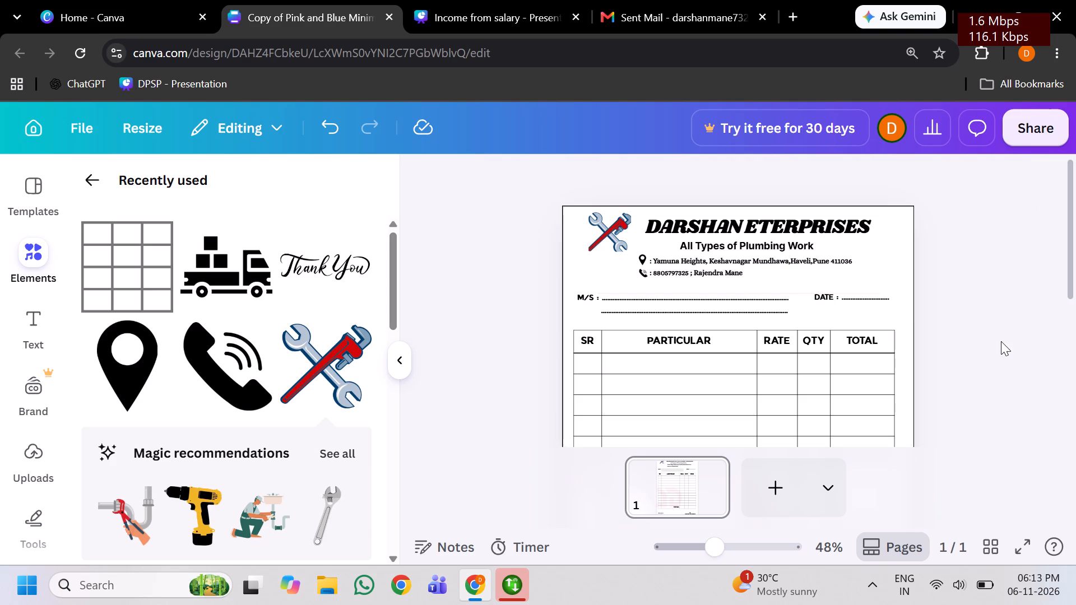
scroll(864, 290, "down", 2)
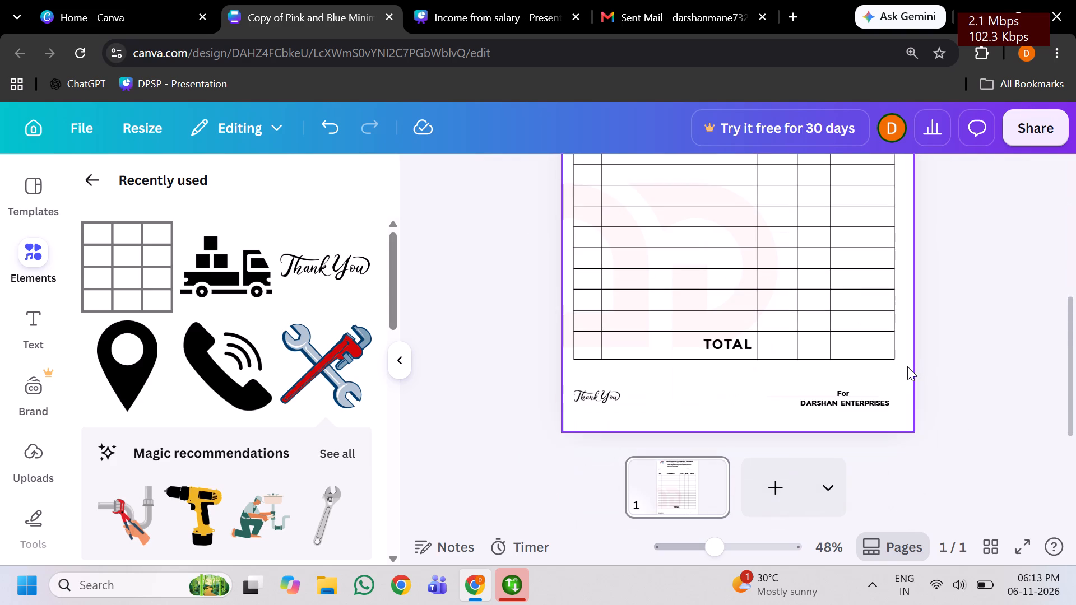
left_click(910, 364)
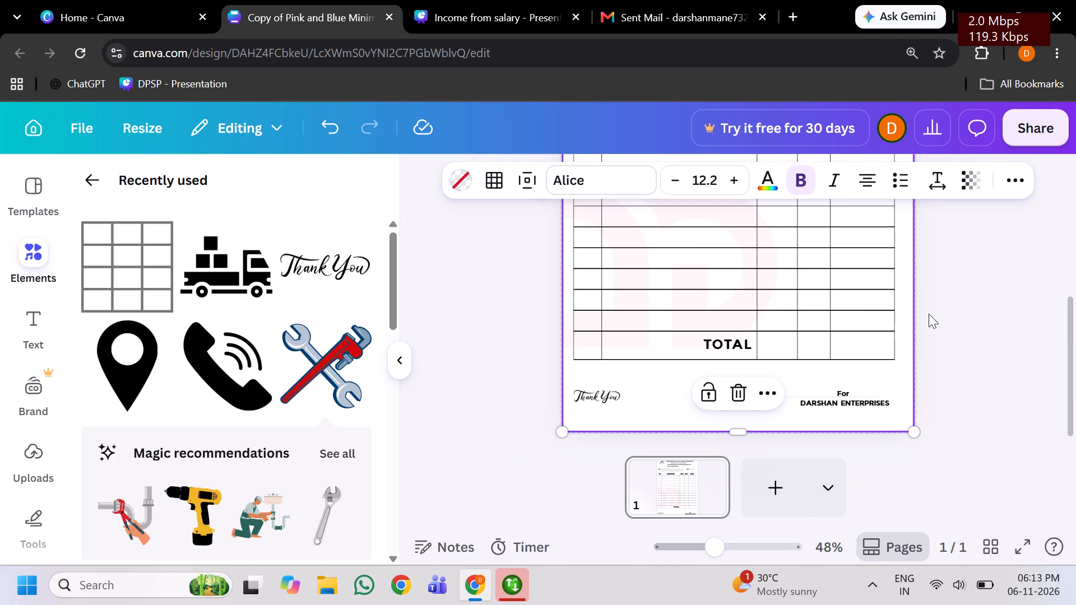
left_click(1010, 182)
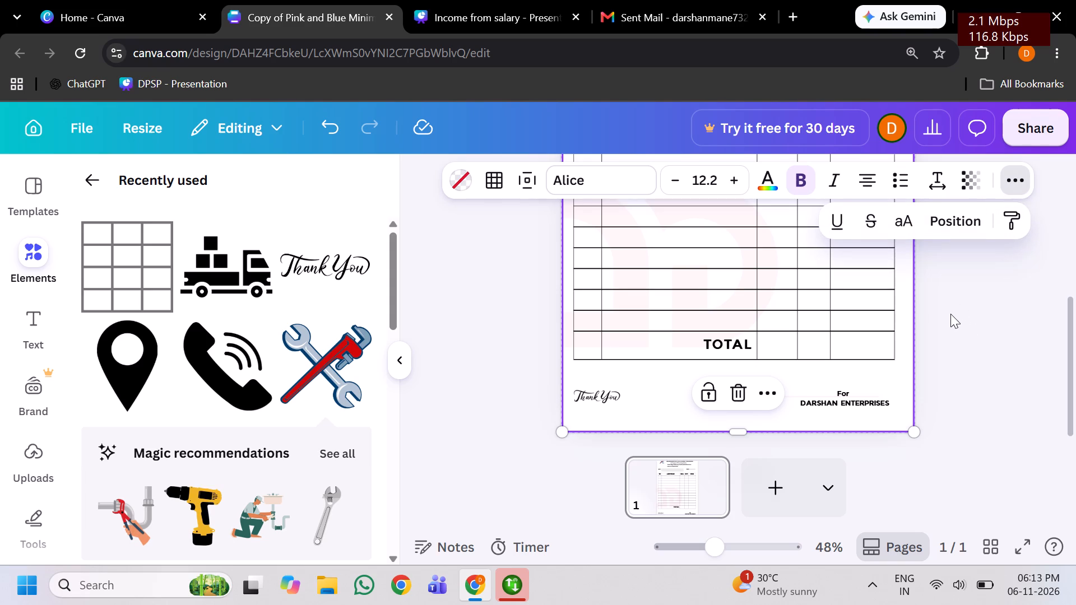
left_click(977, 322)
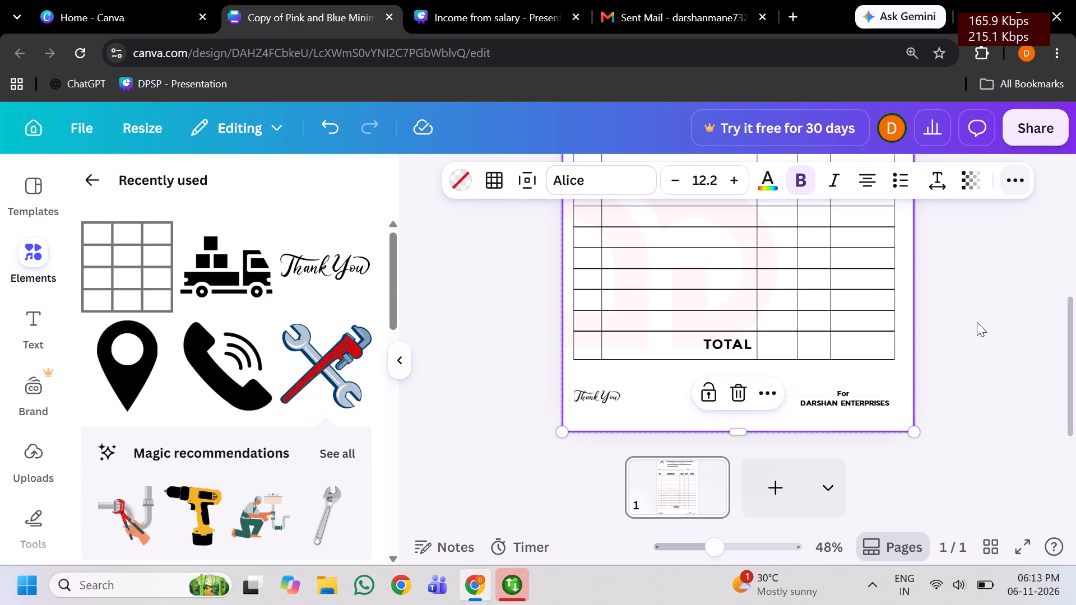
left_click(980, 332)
Review the full invoice layout from header to footer, including the item table and page border.
scroll(987, 332, "up", 2)
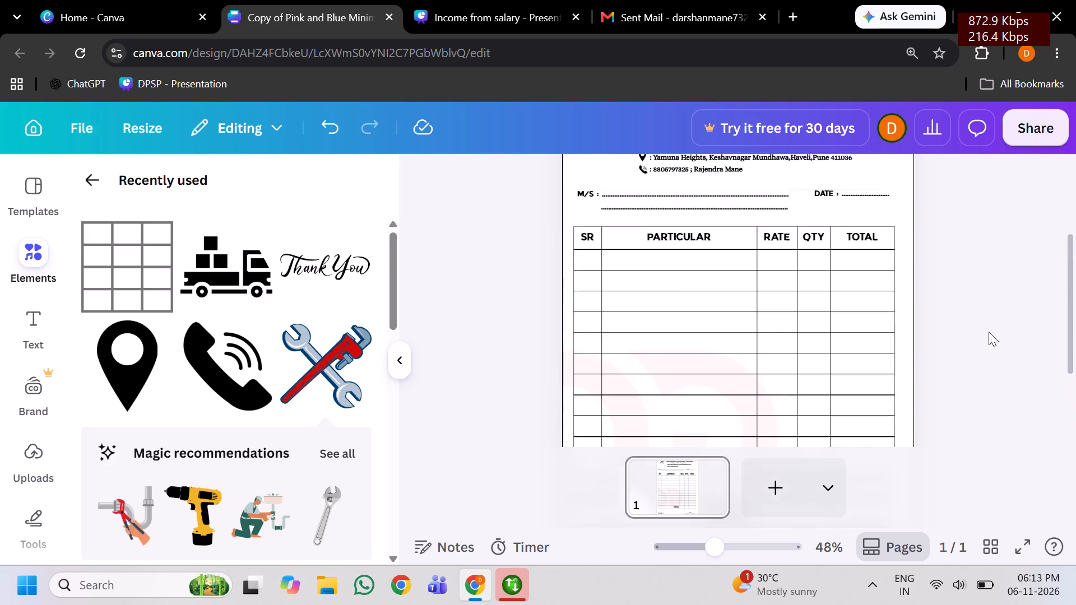
scroll(989, 332, "up", 2)
scroll(996, 325, "down", 1)
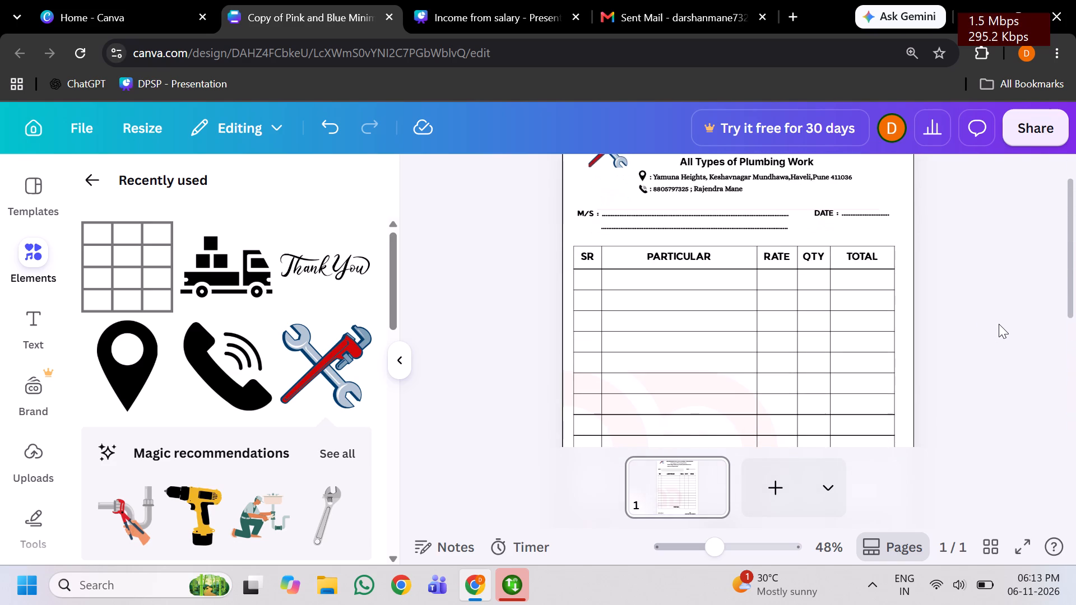
scroll(1001, 315, "up", 2)
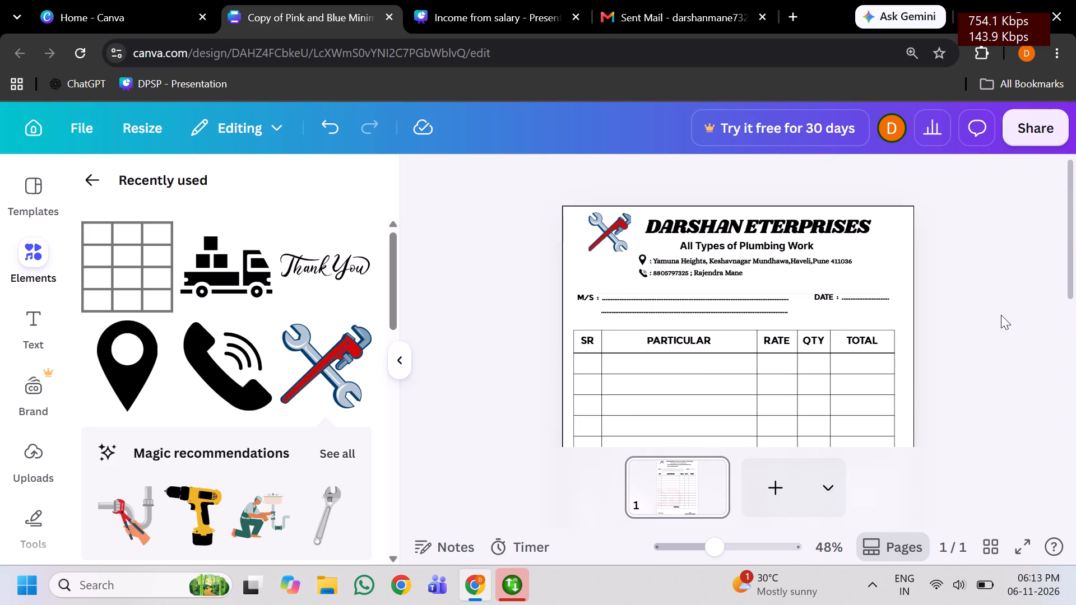
scroll(1001, 315, "down", 3)
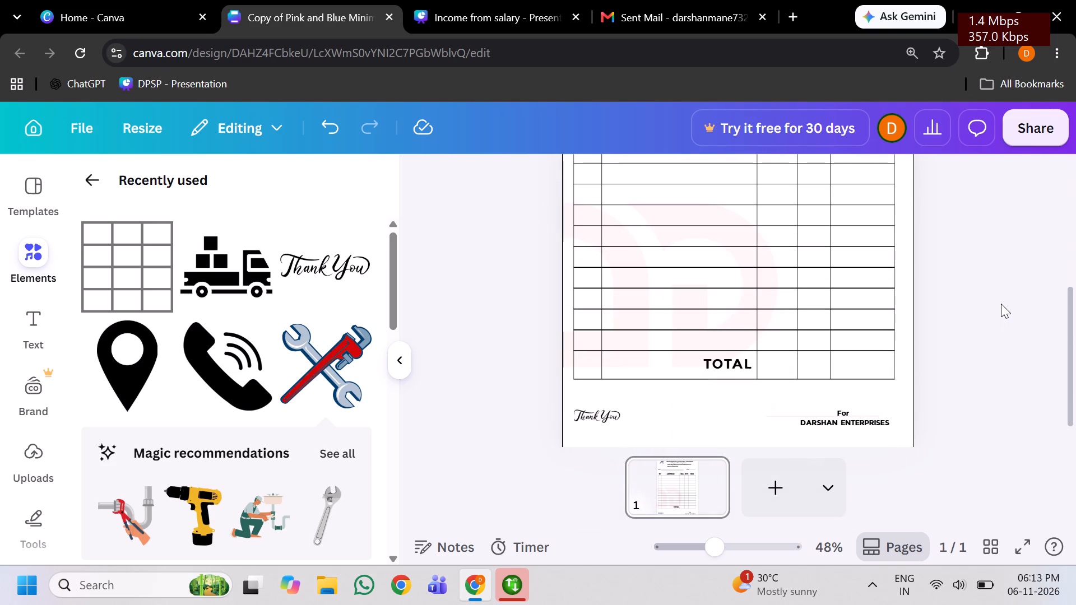
scroll(1001, 299, "down", 2)
scroll(1001, 298, "up", 2)
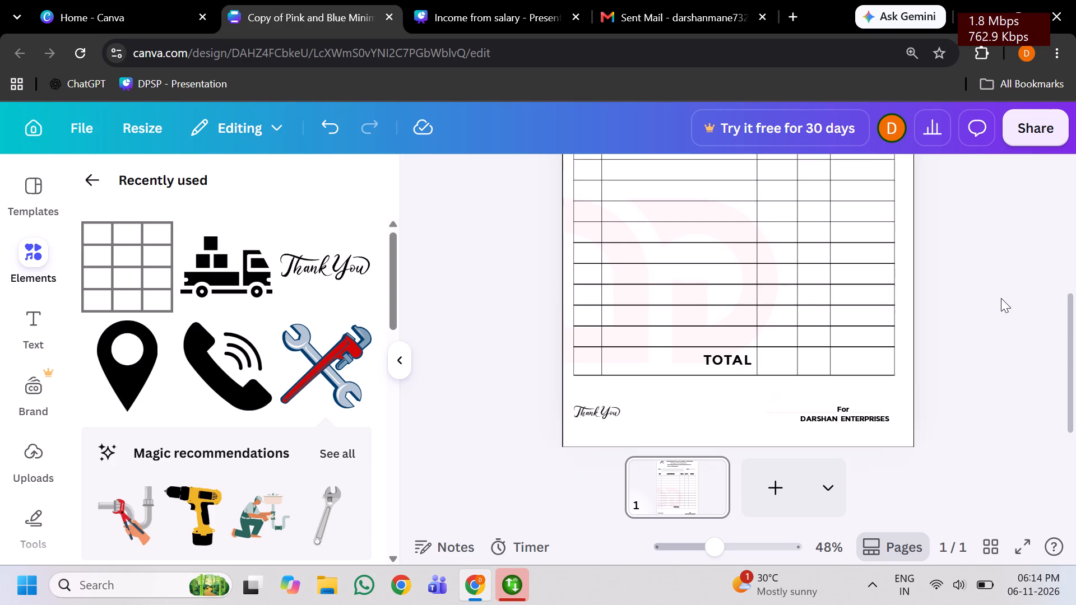
scroll(1001, 298, "up", 3)
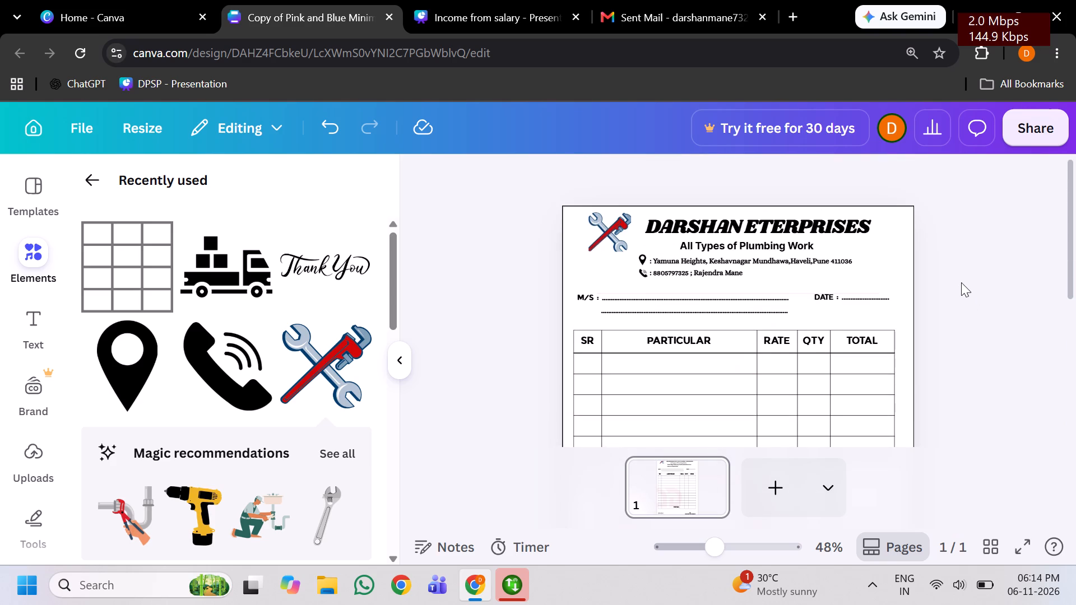
Insert a space after each of the last two commas in the header's address line.
left_click(792, 260)
double_click(792, 260)
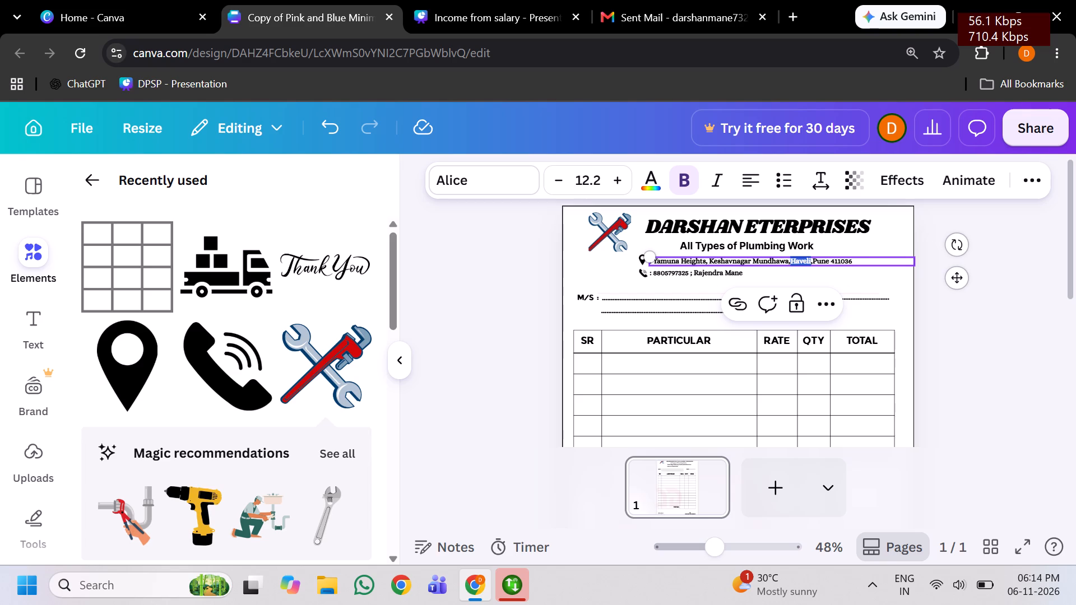
left_click(790, 263)
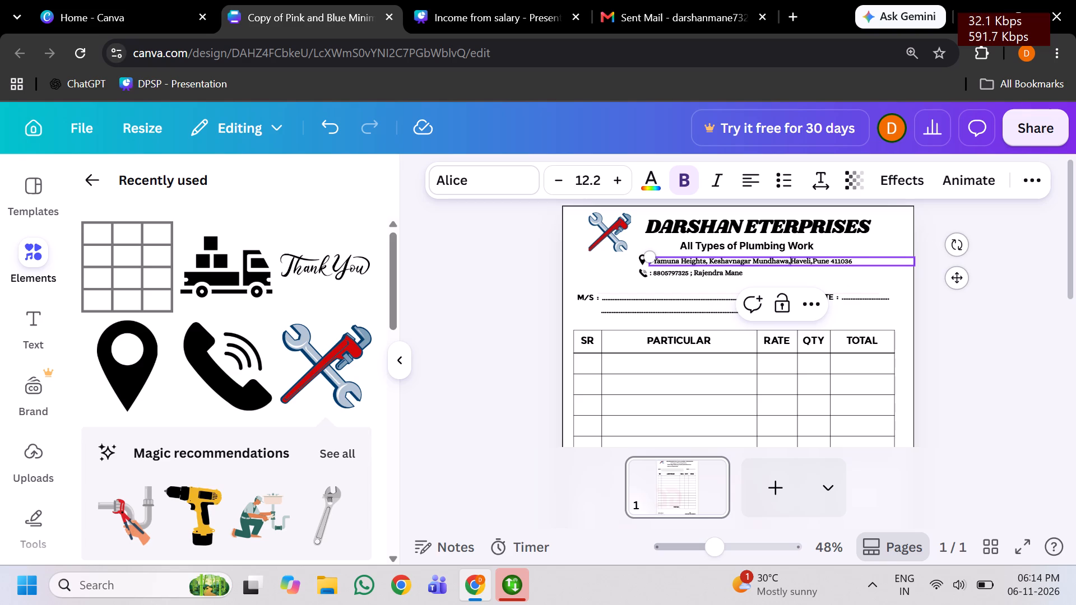
key("space")
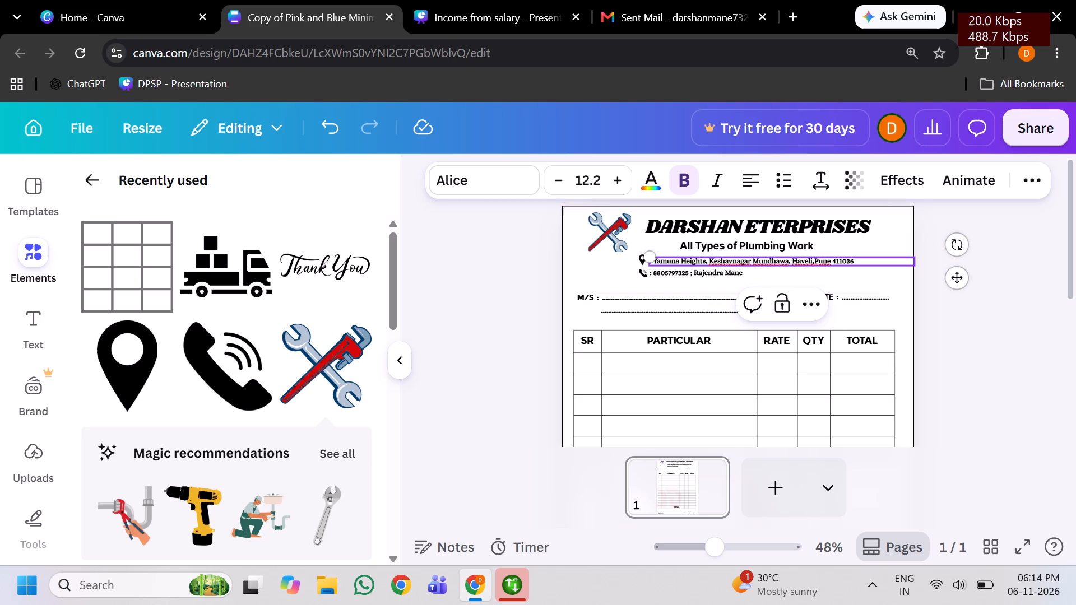
left_click(814, 260)
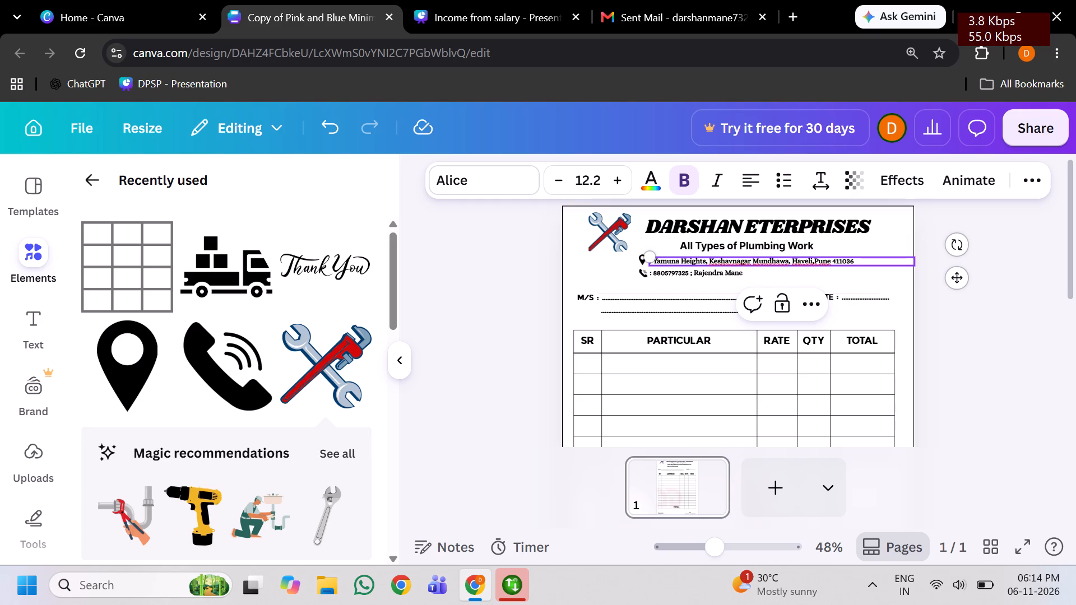
key("space")
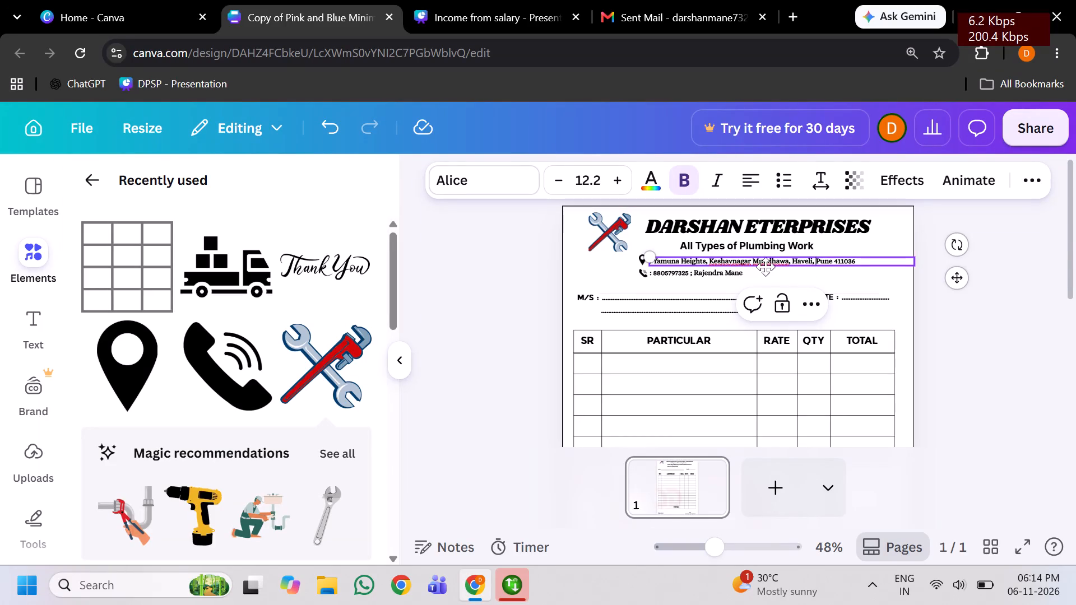
Widen the address line's spacing with one extra space before, between and after the two locality names.
left_click(750, 259)
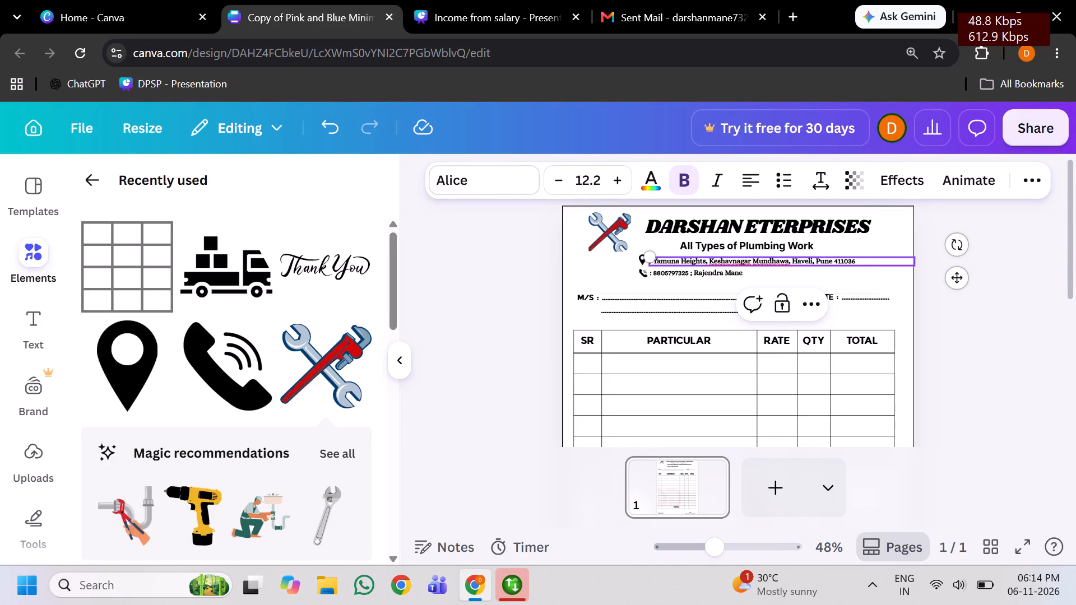
key("space")
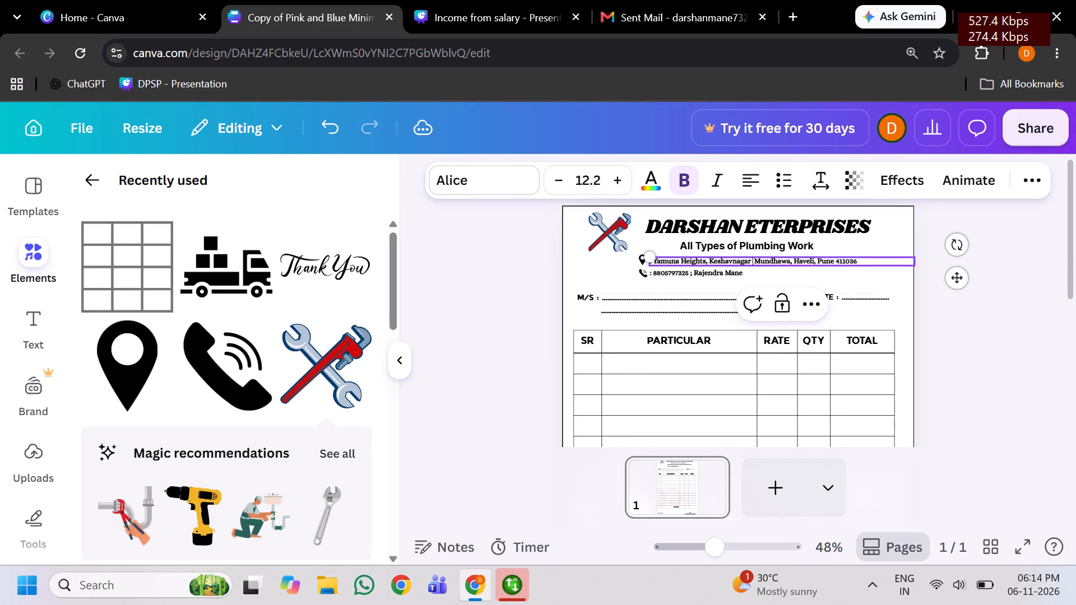
key("space")
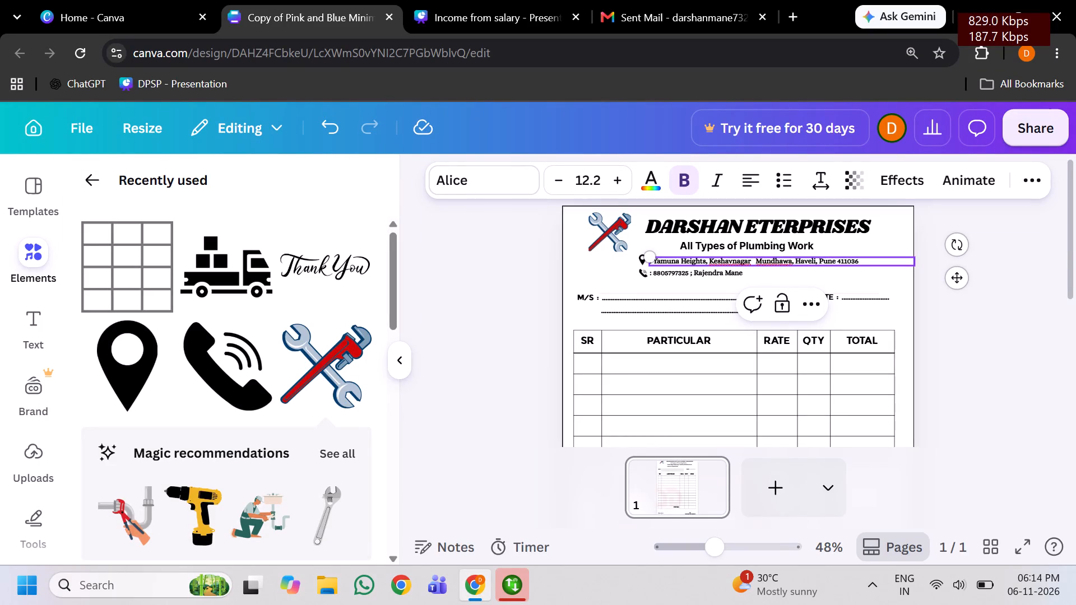
key("BackSpace")
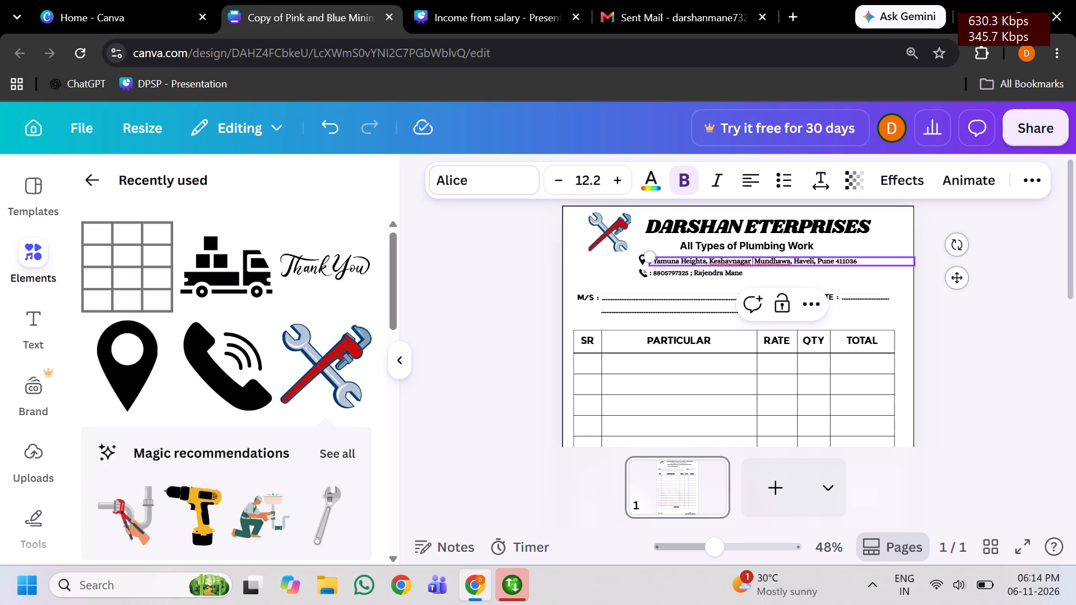
key("BackSpace")
key("space")
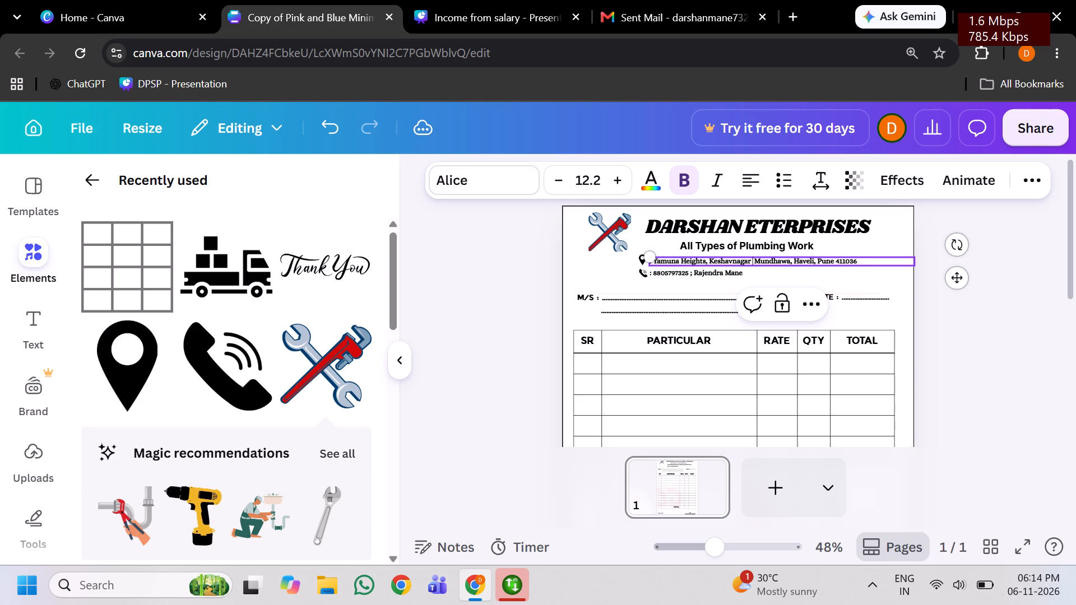
key("space")
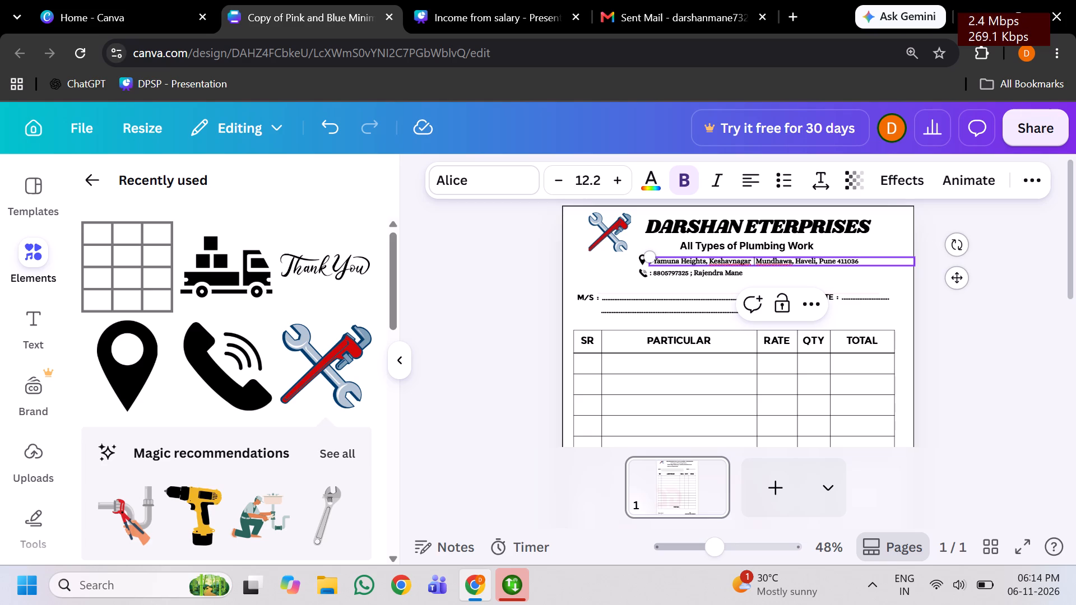
key("BackSpace")
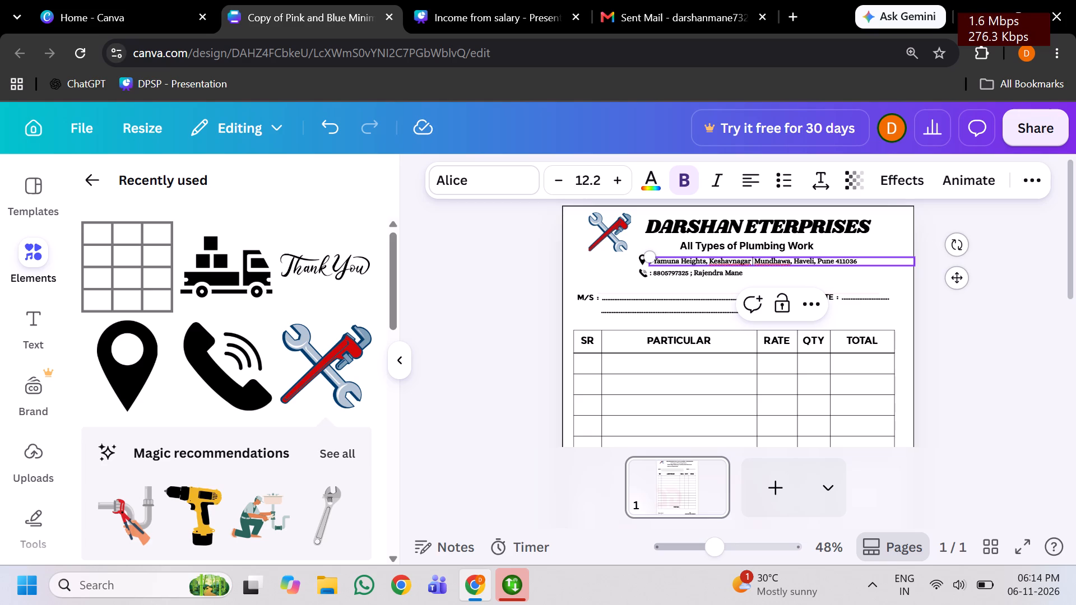
left_click(711, 262)
key("space")
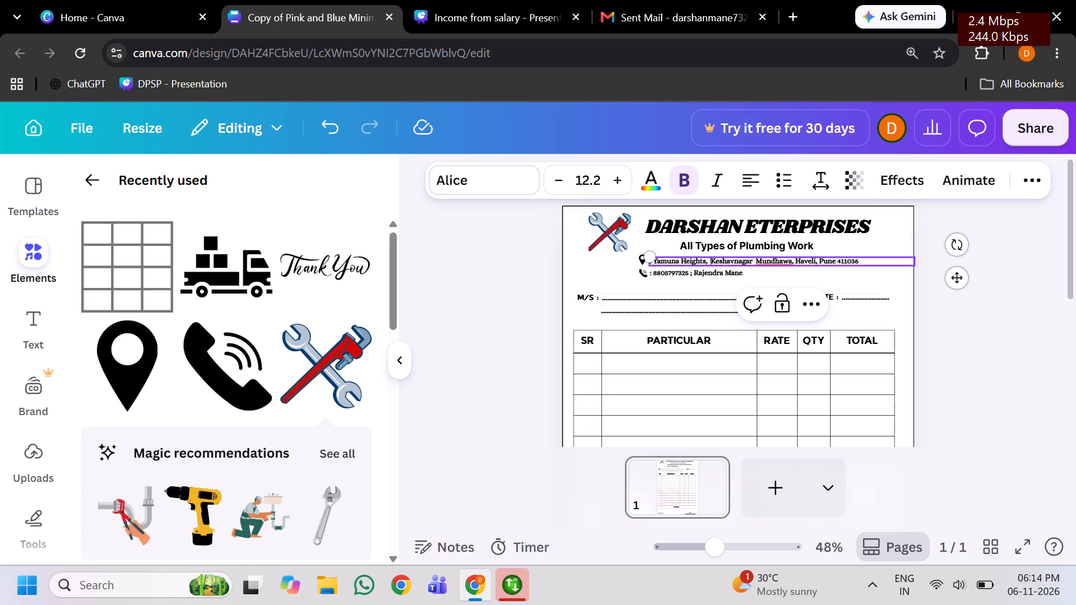
left_click(792, 260)
key("space")
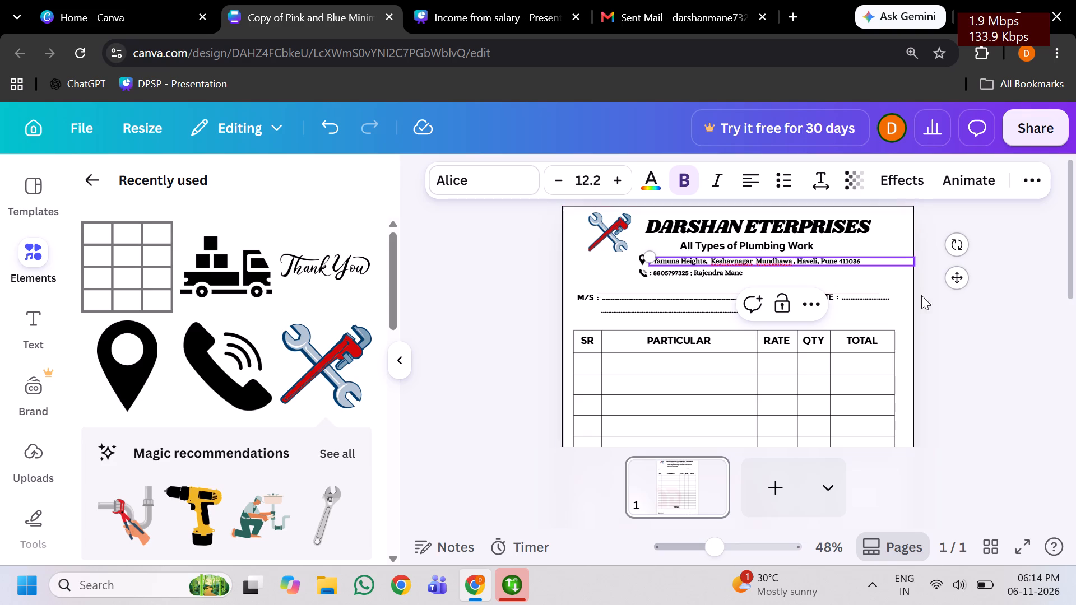
left_click(996, 323)
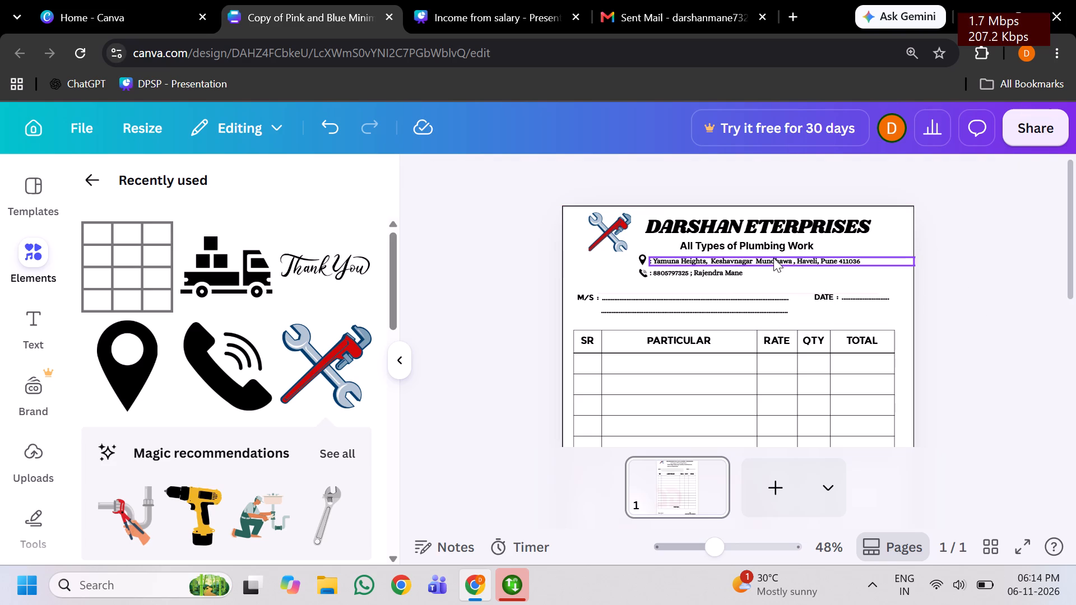
Separate the two locality names in the address line with a comma and a single space.
left_click(757, 259)
left_click(757, 260)
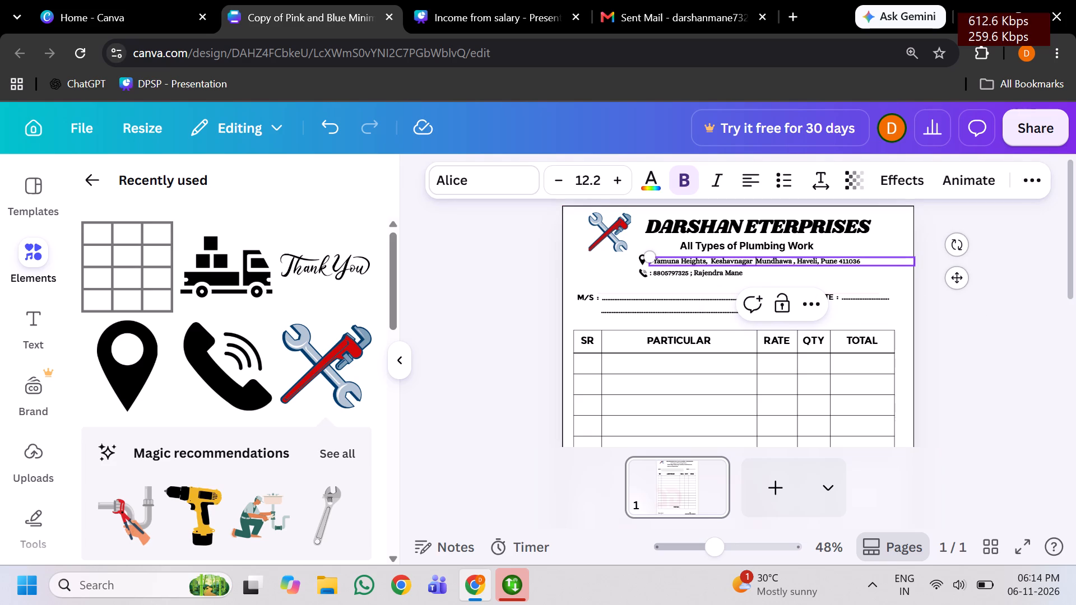
left_click(753, 262)
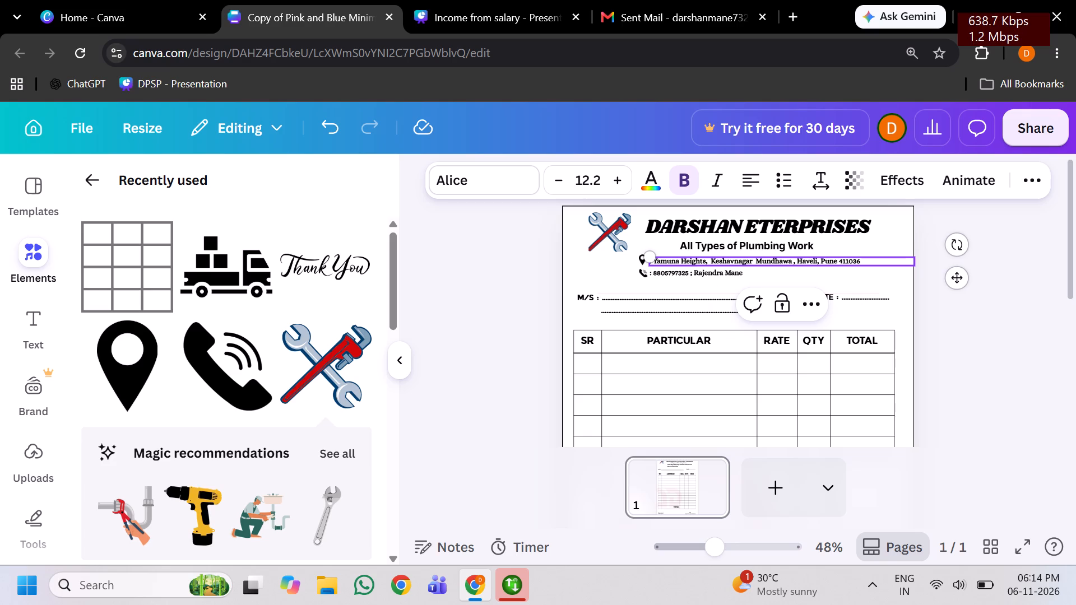
key("comma")
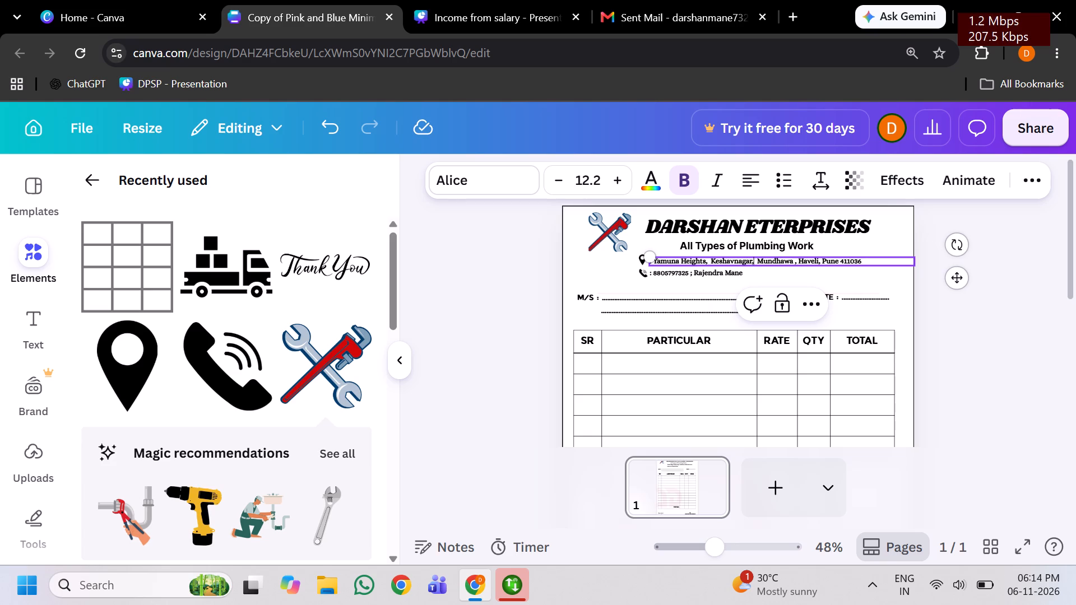
left_click(759, 264)
key("BackSpace")
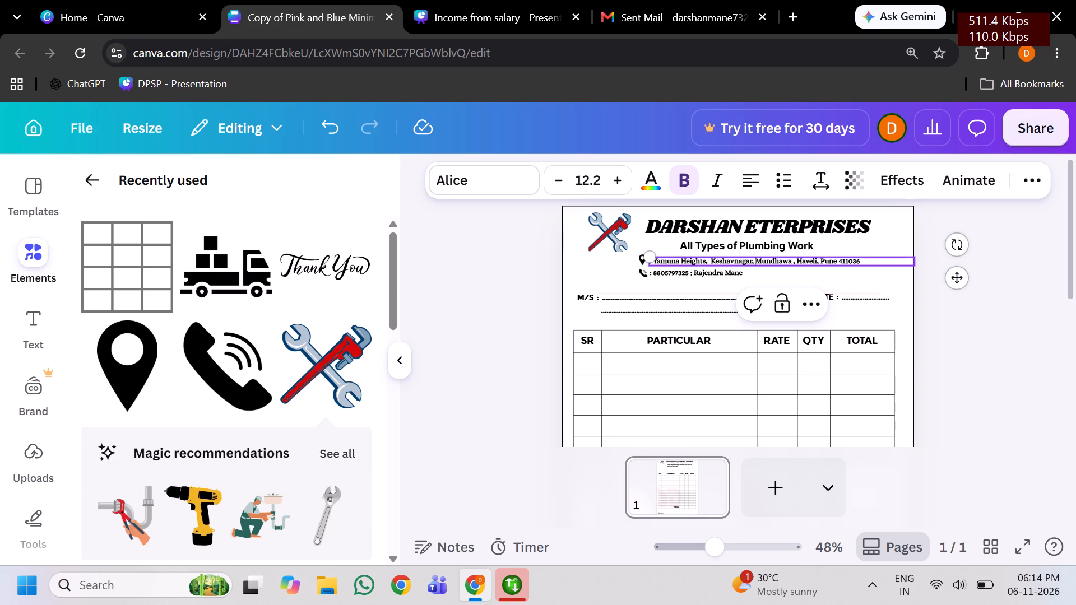
left_click(966, 332)
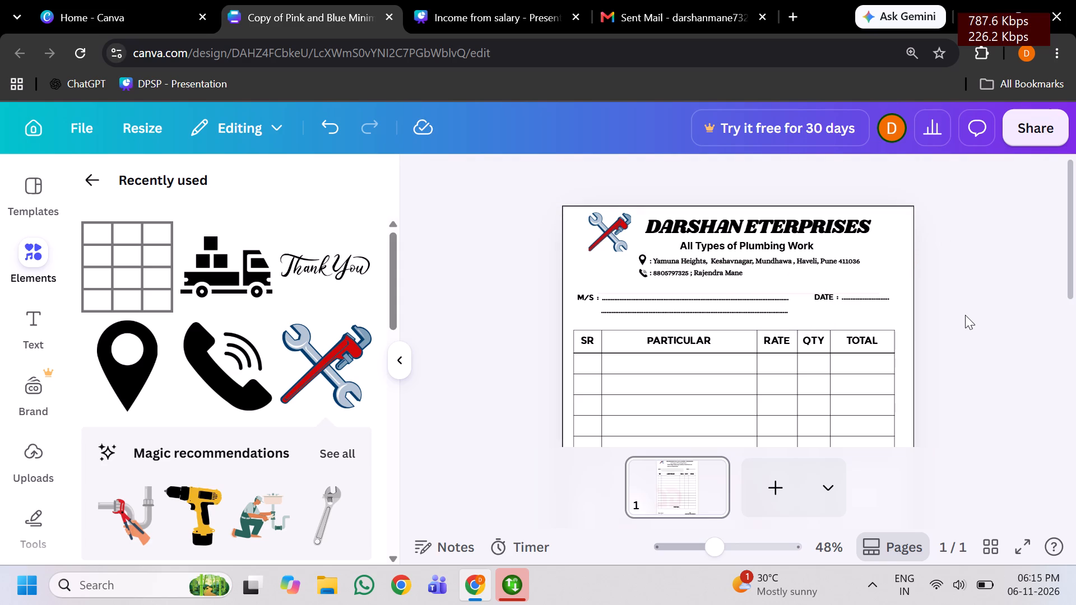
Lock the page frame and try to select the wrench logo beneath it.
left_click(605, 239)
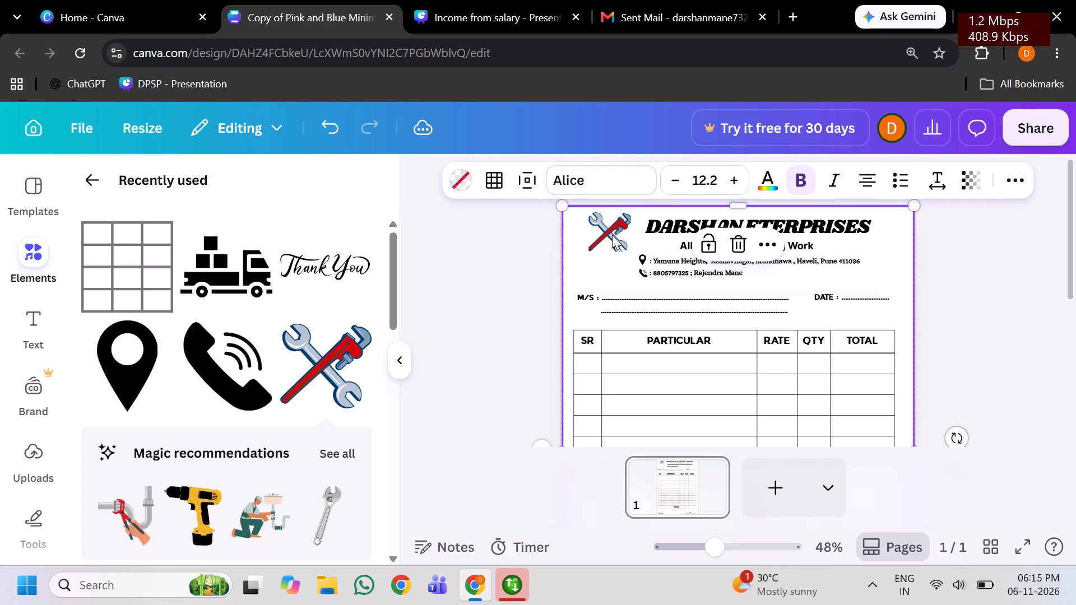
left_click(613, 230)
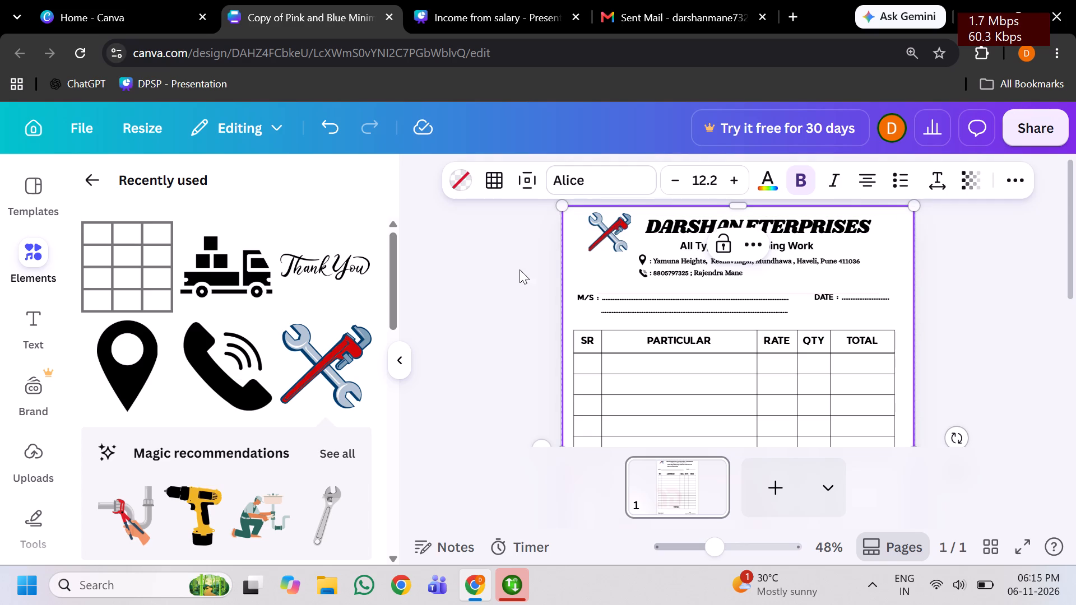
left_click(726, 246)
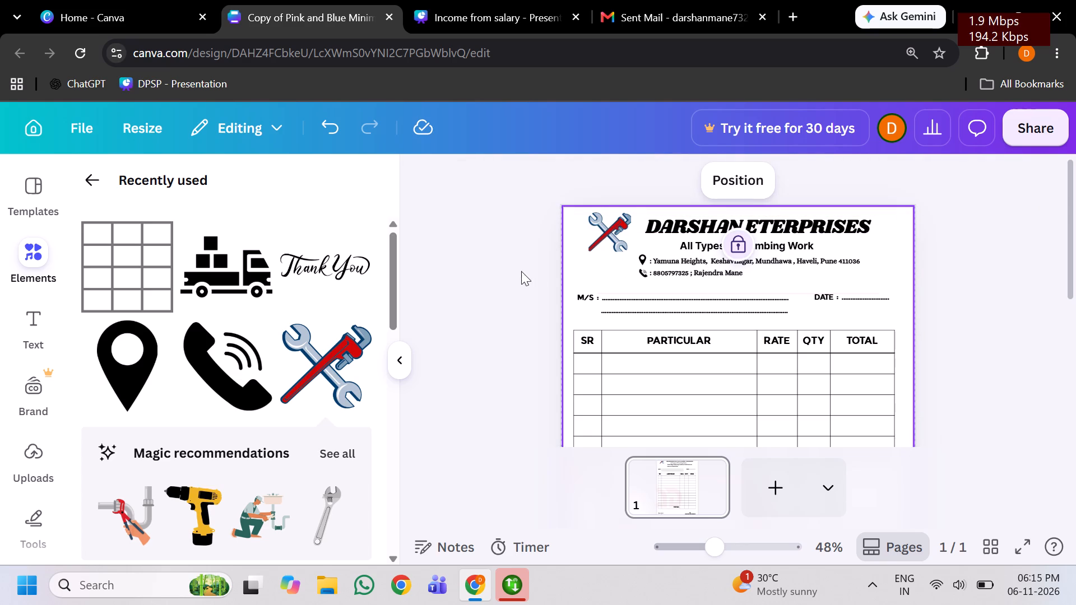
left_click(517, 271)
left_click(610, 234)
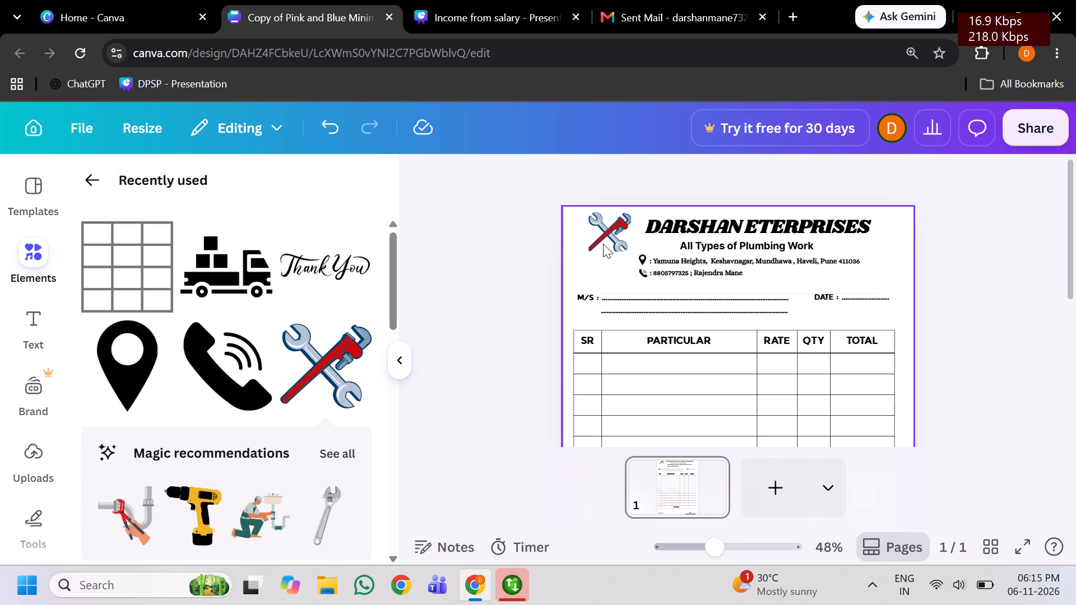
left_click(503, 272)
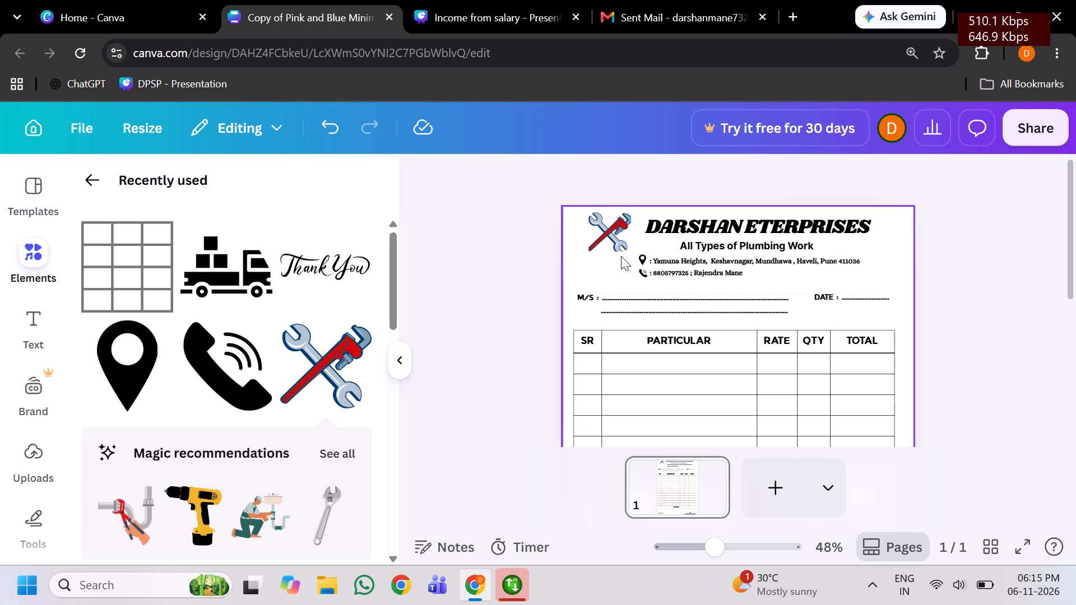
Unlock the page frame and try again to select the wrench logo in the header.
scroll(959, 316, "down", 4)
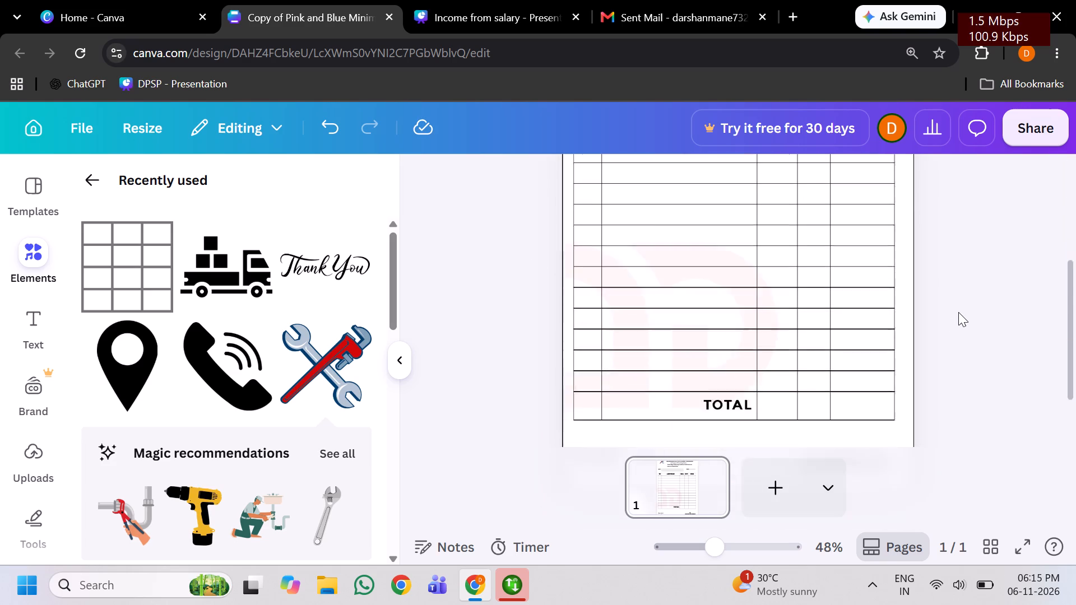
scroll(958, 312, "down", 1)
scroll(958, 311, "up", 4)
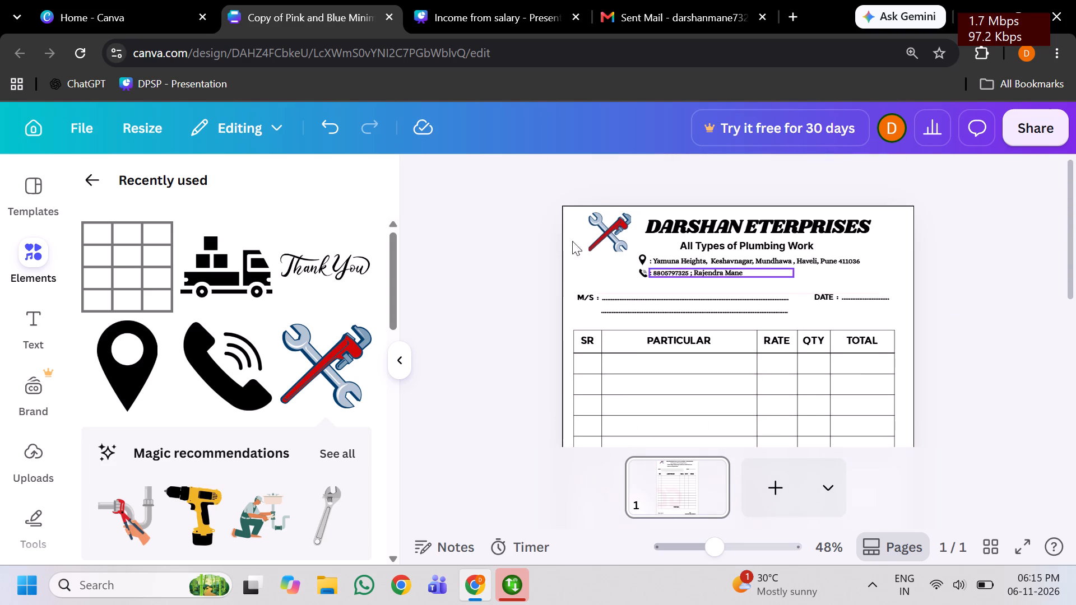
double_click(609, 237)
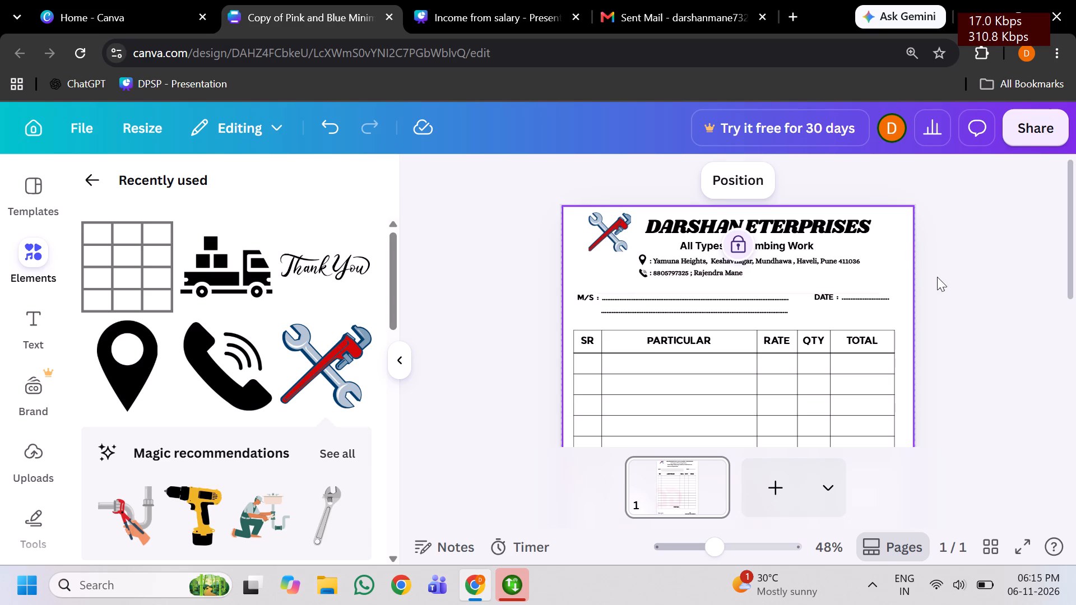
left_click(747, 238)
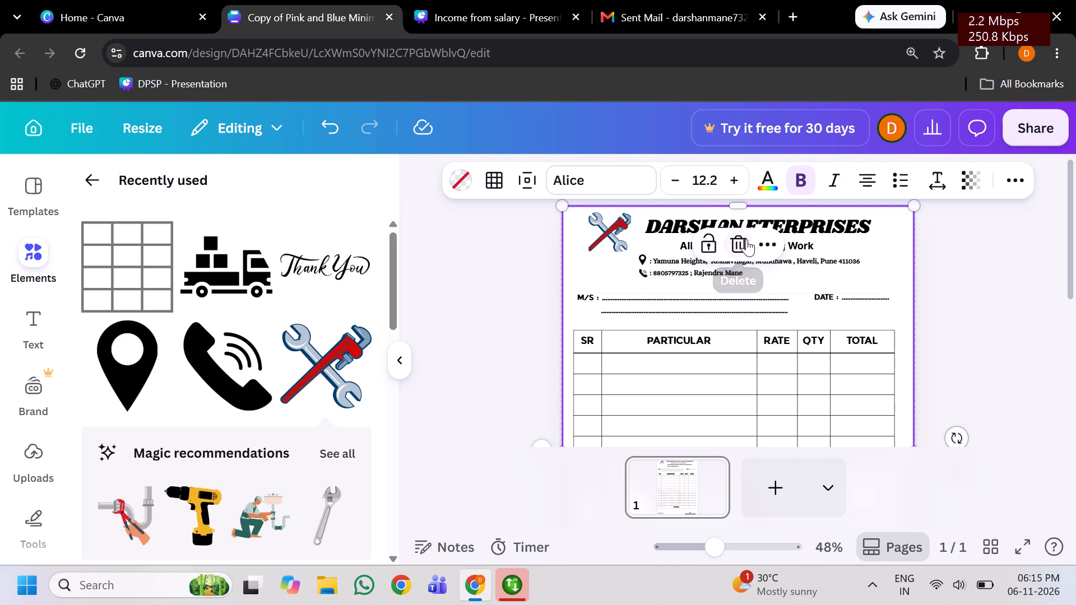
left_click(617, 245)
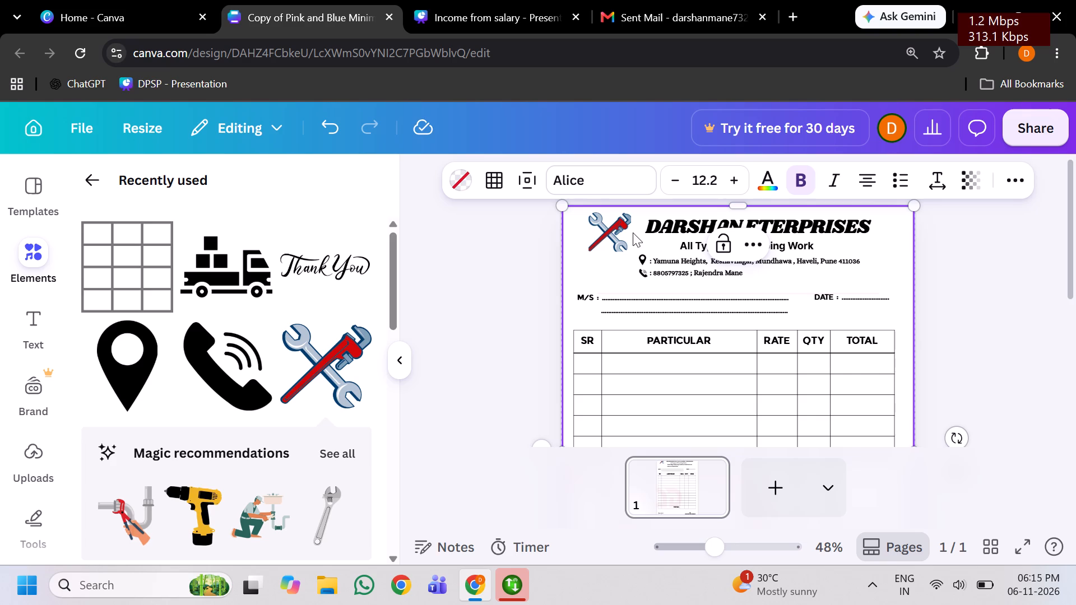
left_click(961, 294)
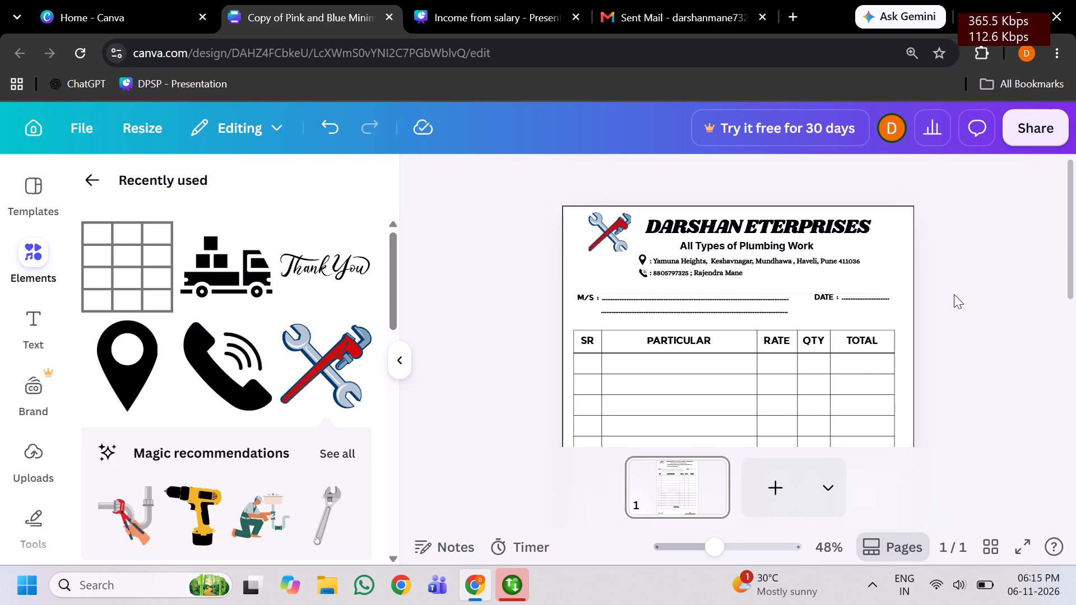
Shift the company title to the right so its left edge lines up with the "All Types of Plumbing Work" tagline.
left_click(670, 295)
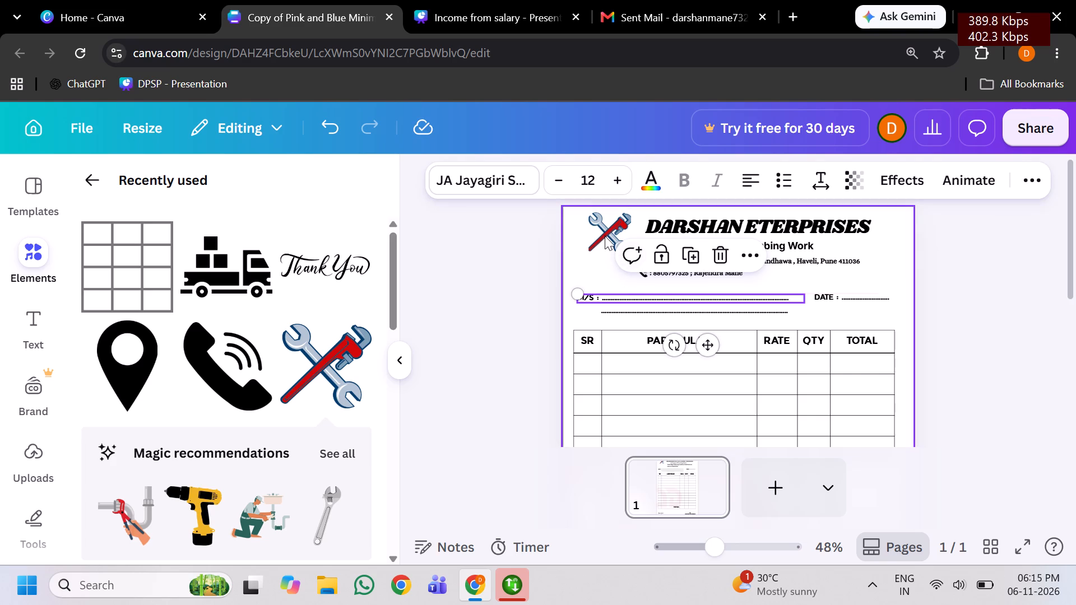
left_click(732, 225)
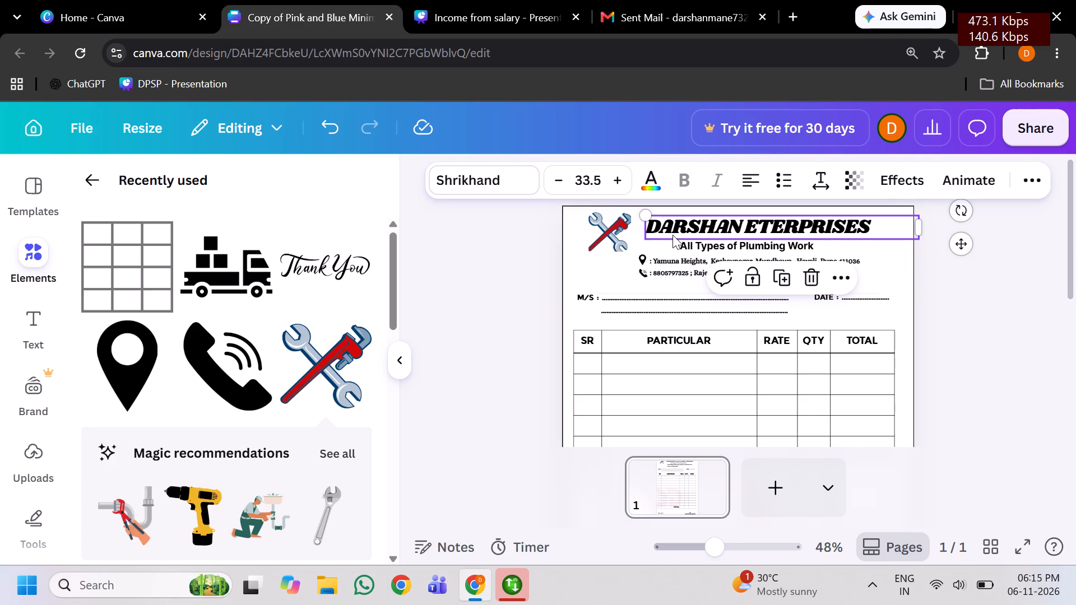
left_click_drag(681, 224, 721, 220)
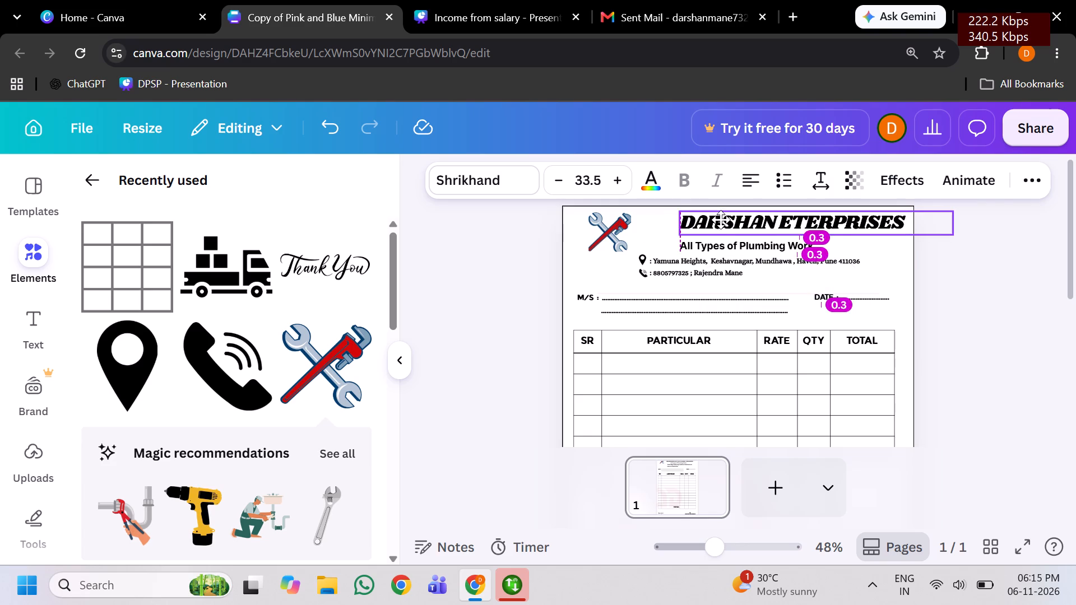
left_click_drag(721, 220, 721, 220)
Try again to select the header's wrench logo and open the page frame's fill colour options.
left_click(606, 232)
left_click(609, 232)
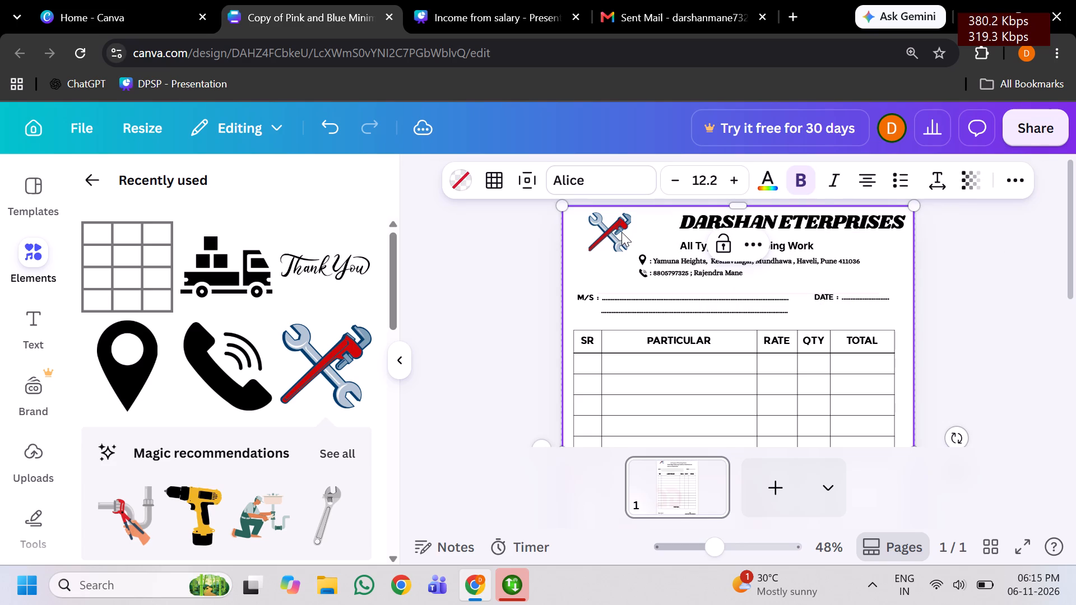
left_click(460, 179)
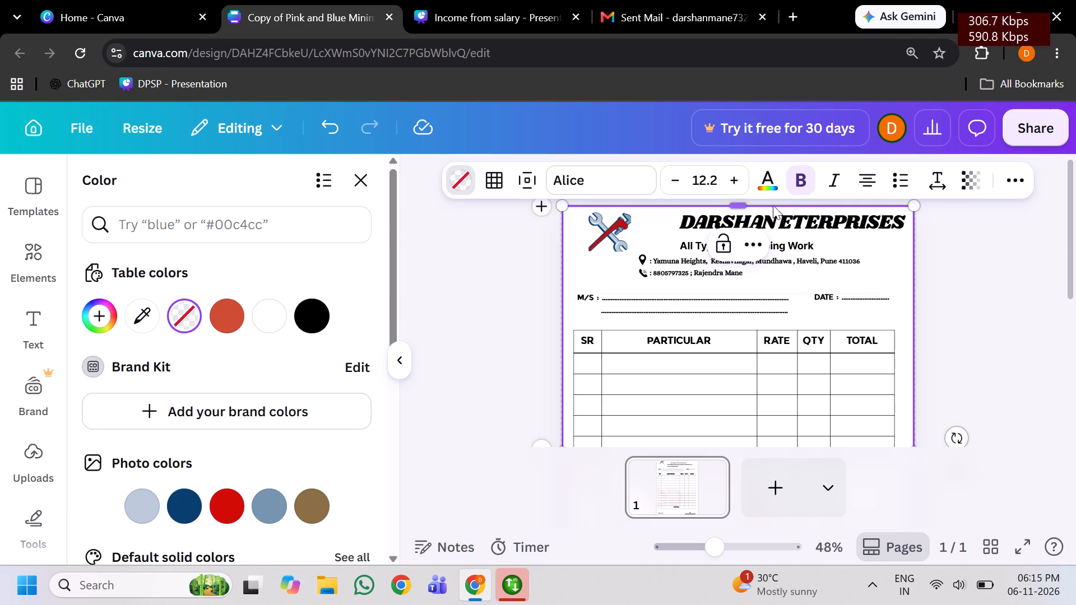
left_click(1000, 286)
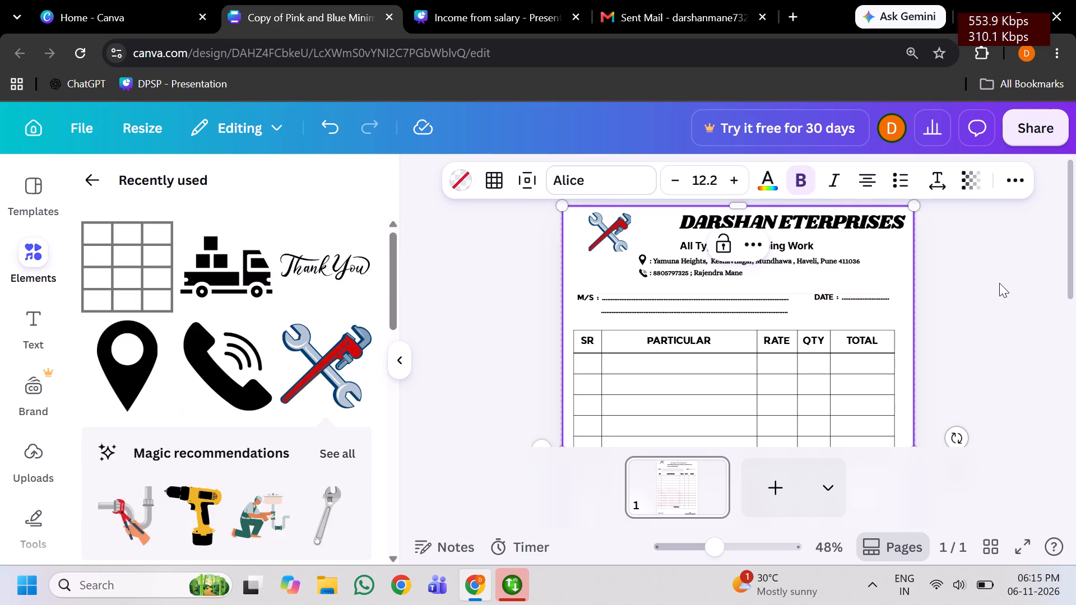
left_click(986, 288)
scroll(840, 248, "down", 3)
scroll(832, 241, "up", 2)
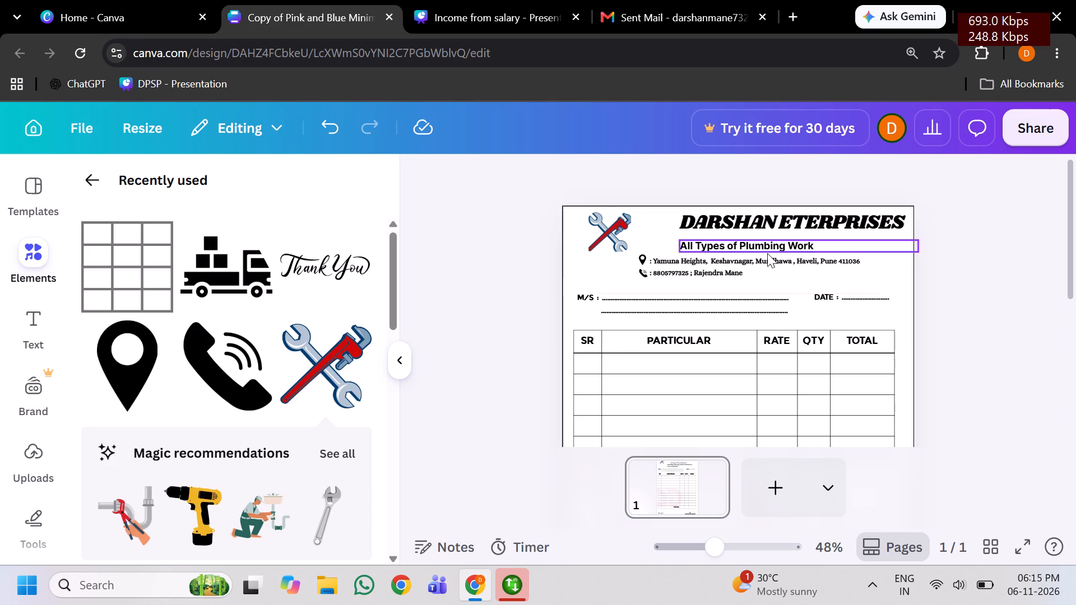
Move the company title back beside the wrench logo, leaving a small gap above the tagline.
left_click_drag(768, 229, 728, 232)
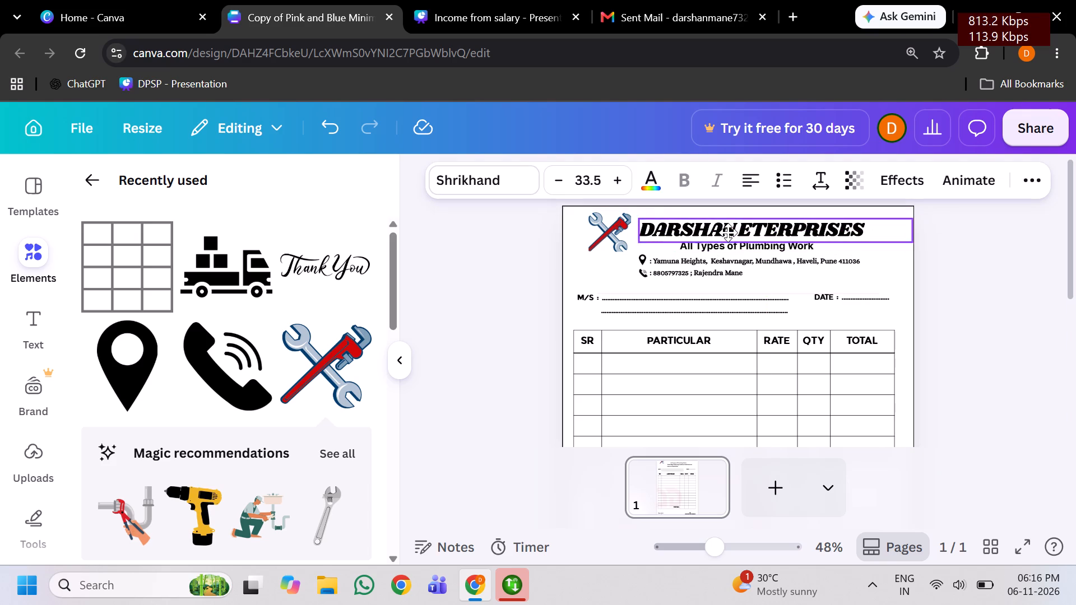
left_click_drag(728, 232, 720, 233)
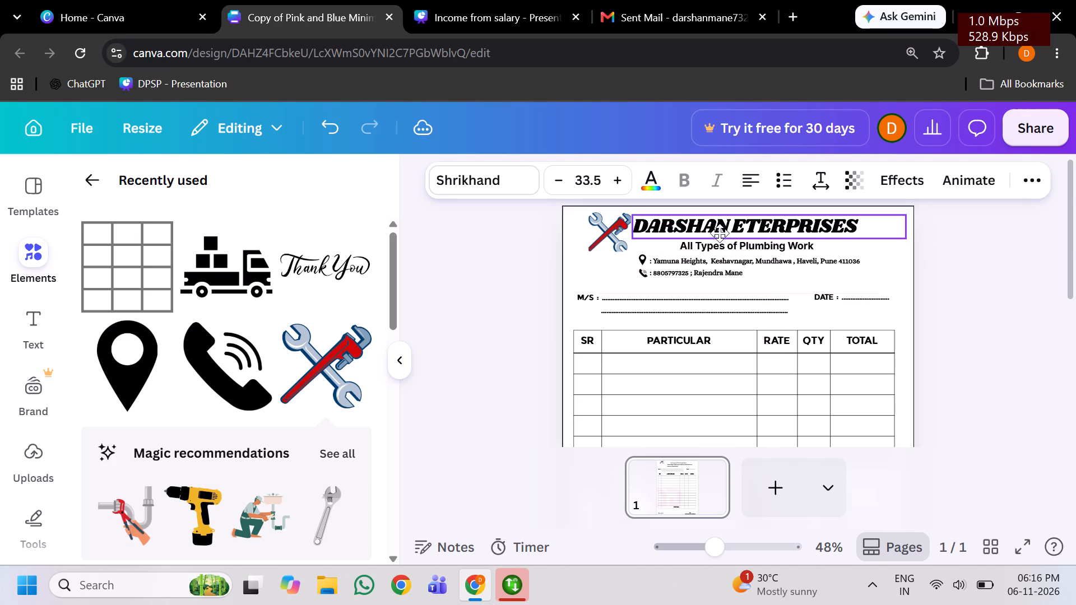
left_click_drag(720, 233, 727, 230)
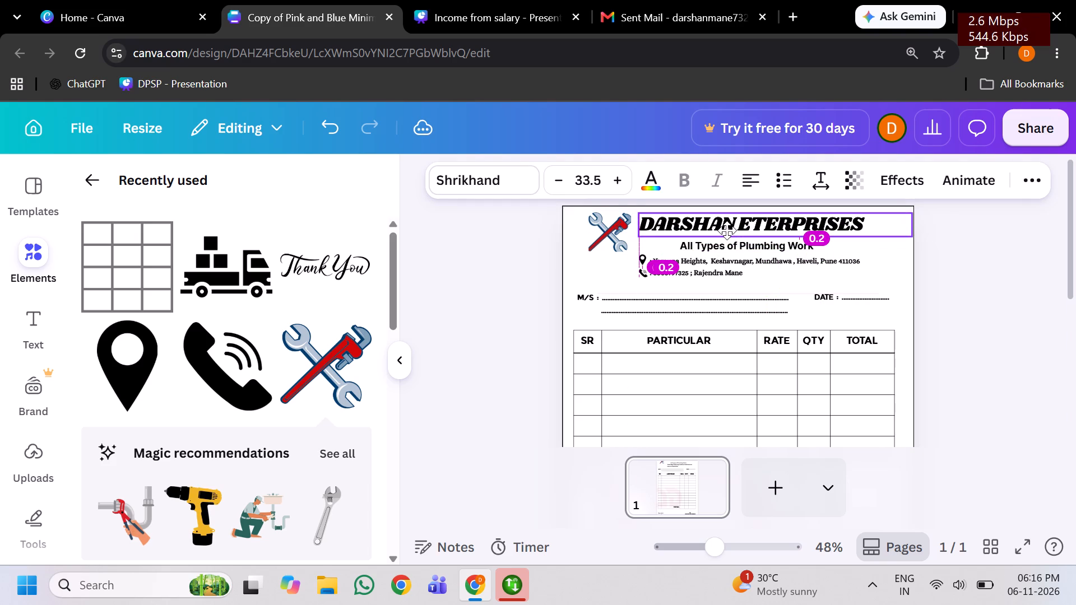
left_click_drag(727, 230, 729, 229)
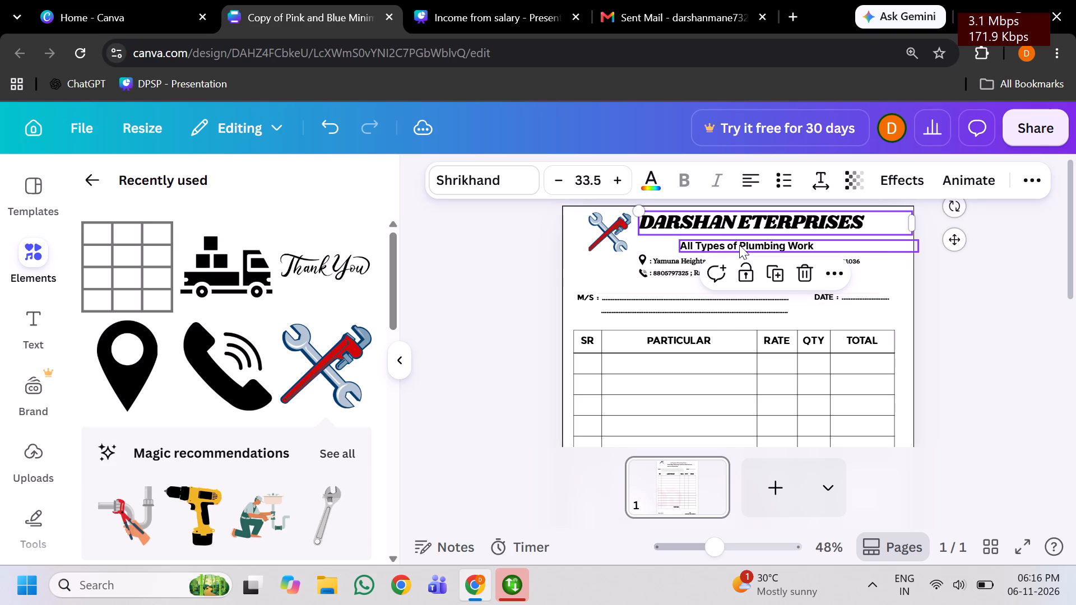
left_click_drag(790, 220, 790, 228)
left_click(1028, 276)
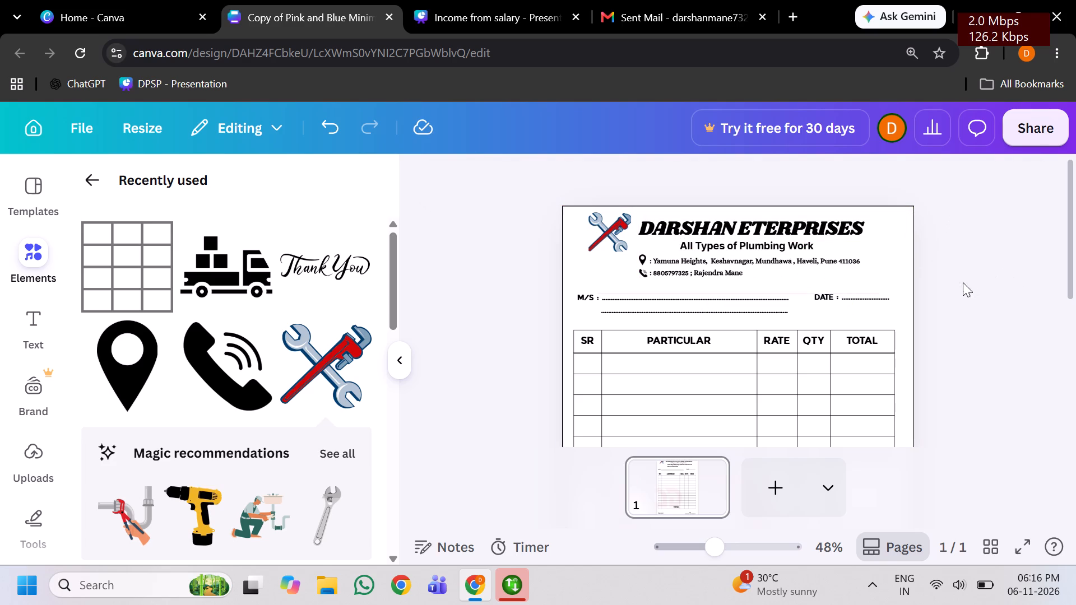
left_click_drag(762, 220, 762, 213)
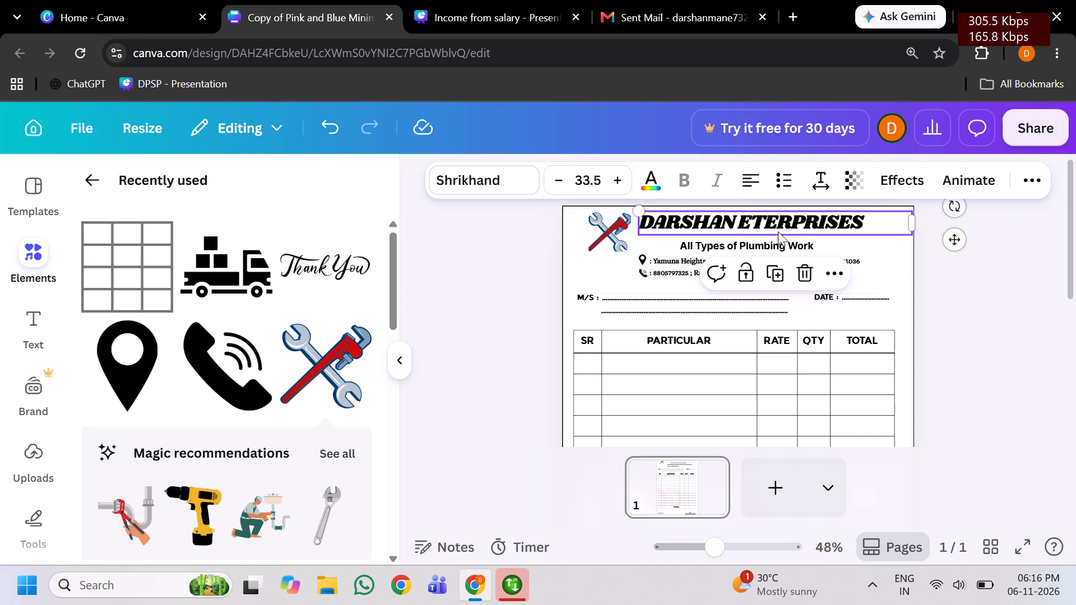
left_click(1019, 341)
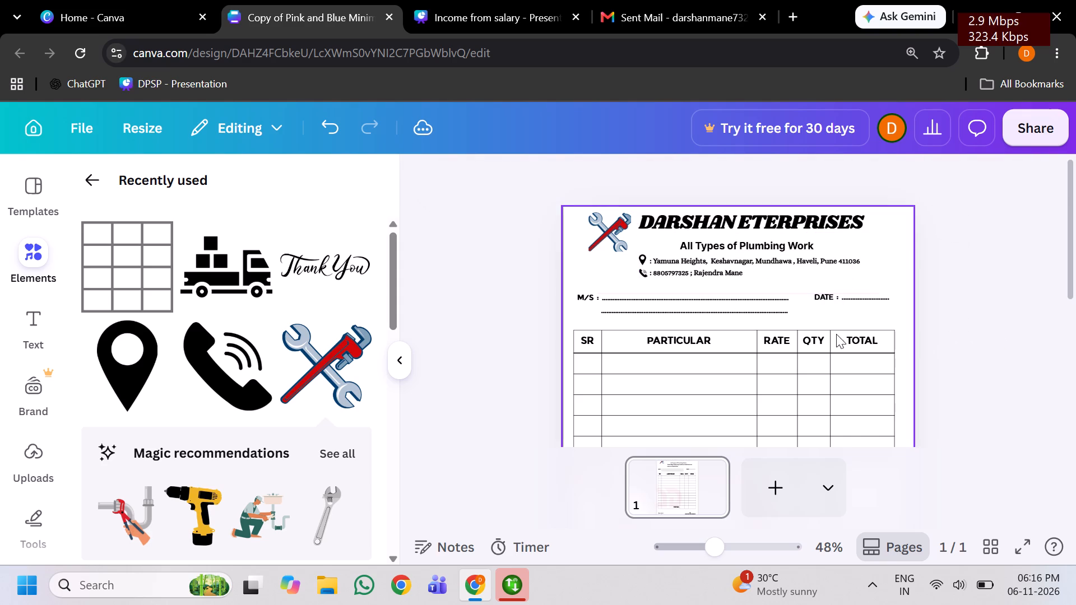
Review the invoice layout from the header through the item table to the footer.
scroll(788, 301, "down", 3)
scroll(766, 283, "up", 2)
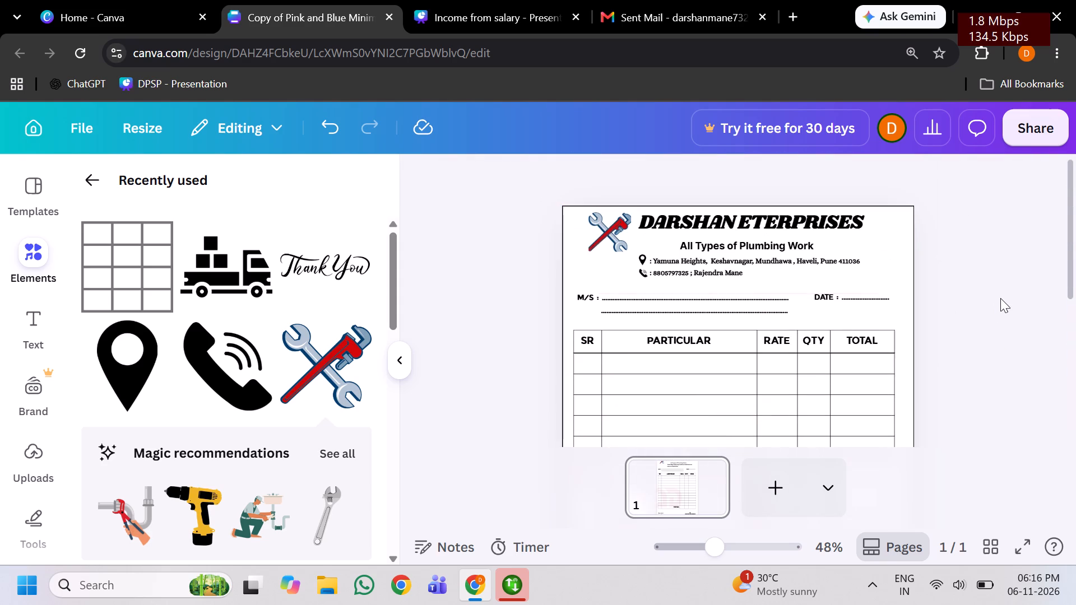
left_click(1000, 298)
scroll(883, 304, "down", 2)
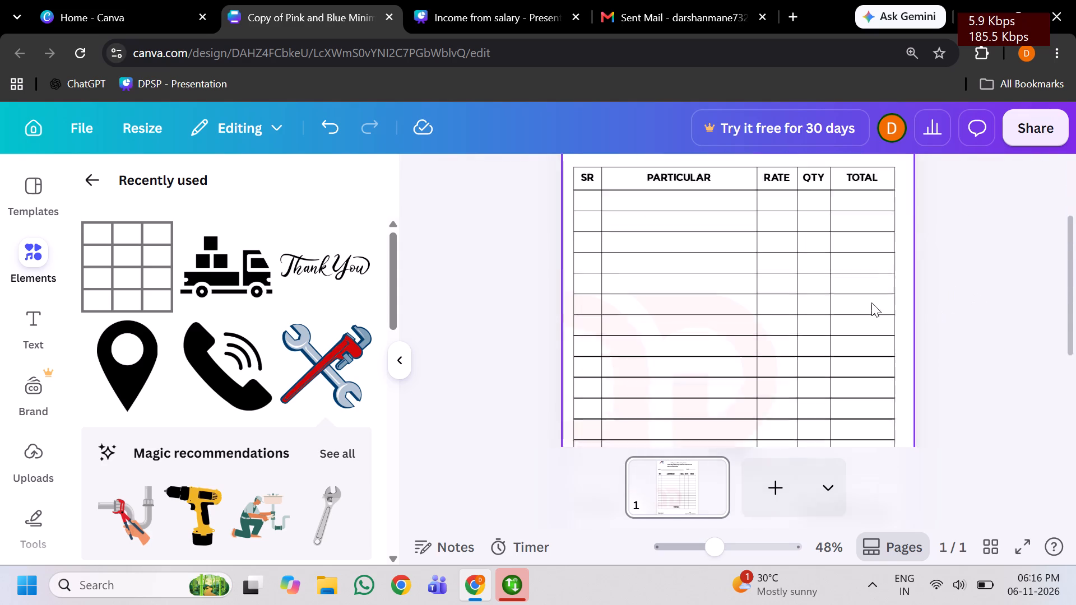
scroll(871, 302, "down", 1)
left_click(1018, 340)
scroll(985, 338, "up", 1)
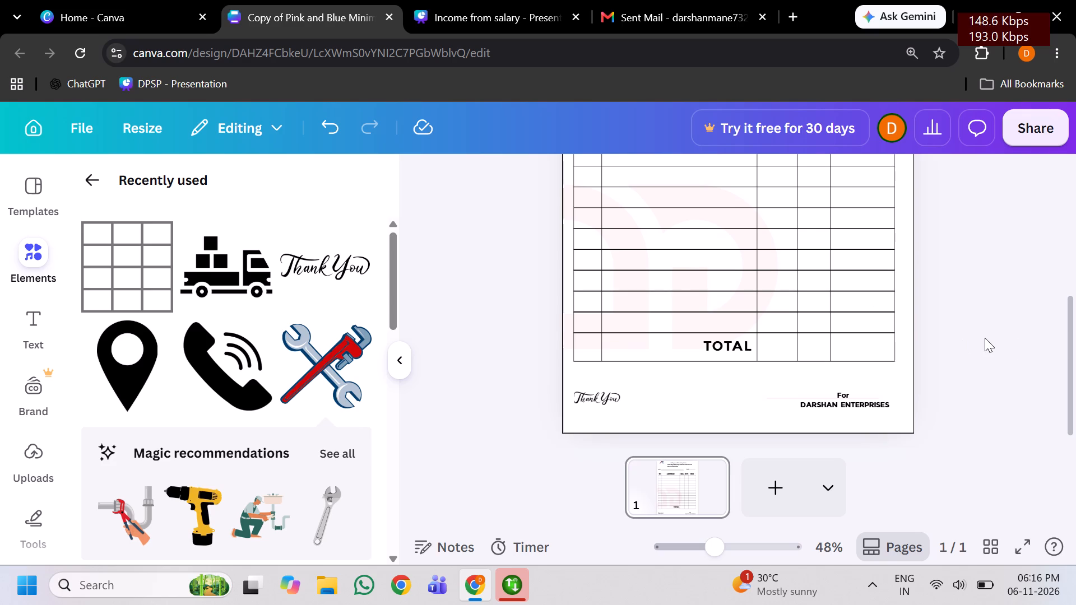
scroll(985, 338, "up", 2)
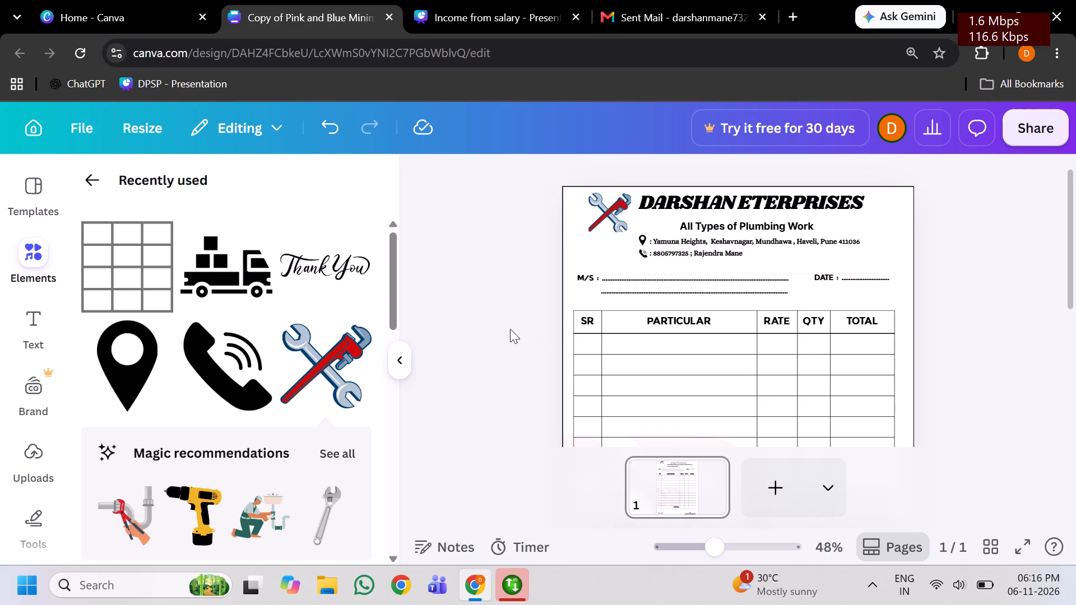
Add a second copy of the crossed-wrenches graphic from the recently used elements, over the M/S lines.
left_click(322, 362)
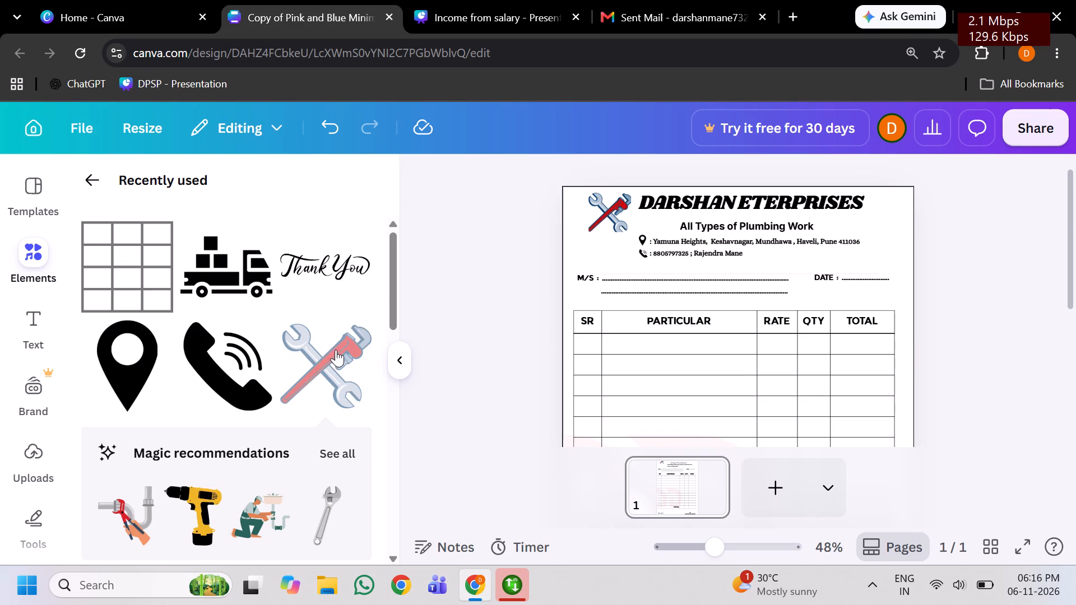
left_click_drag(317, 364, 318, 364)
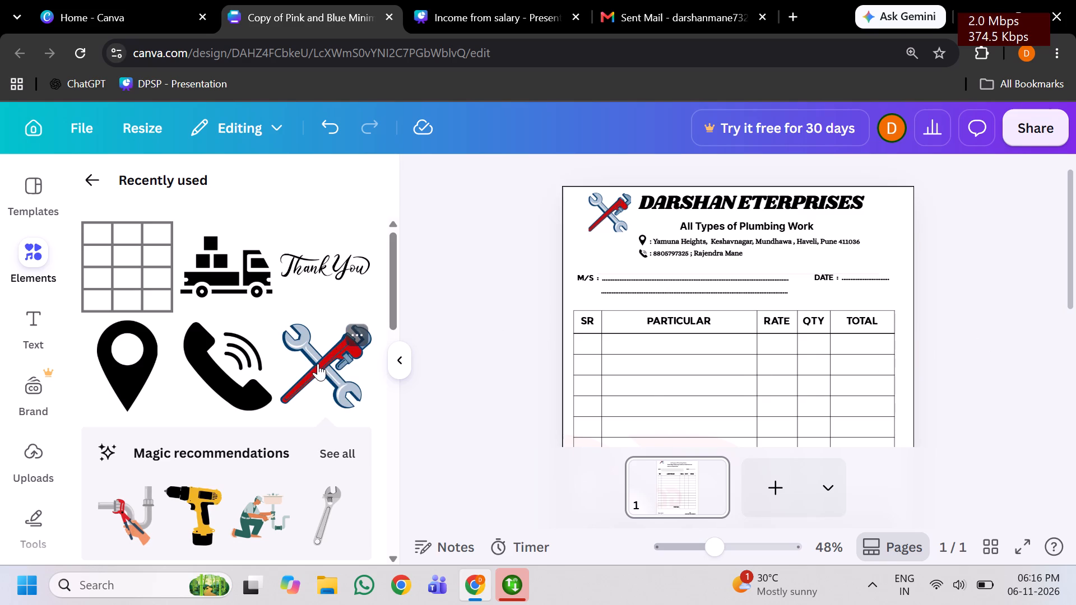
left_click_drag(318, 364, 740, 295)
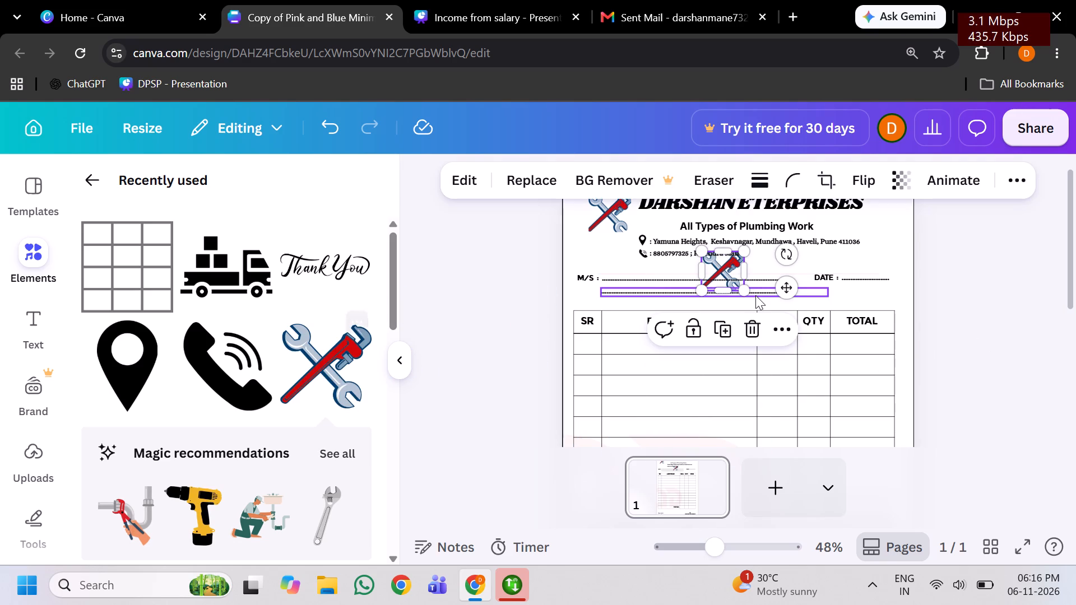
left_click(1016, 320)
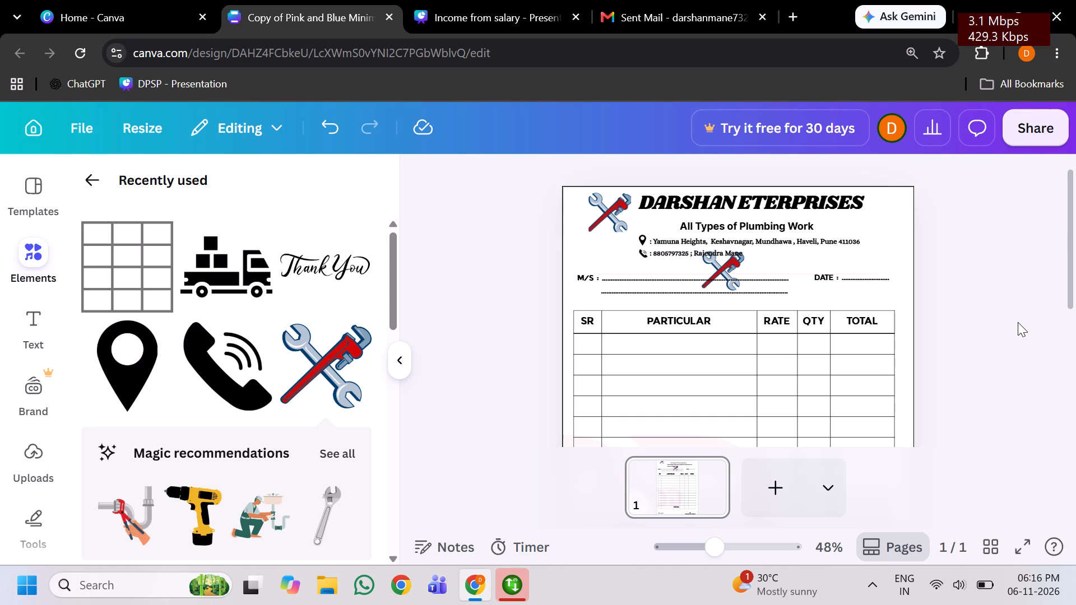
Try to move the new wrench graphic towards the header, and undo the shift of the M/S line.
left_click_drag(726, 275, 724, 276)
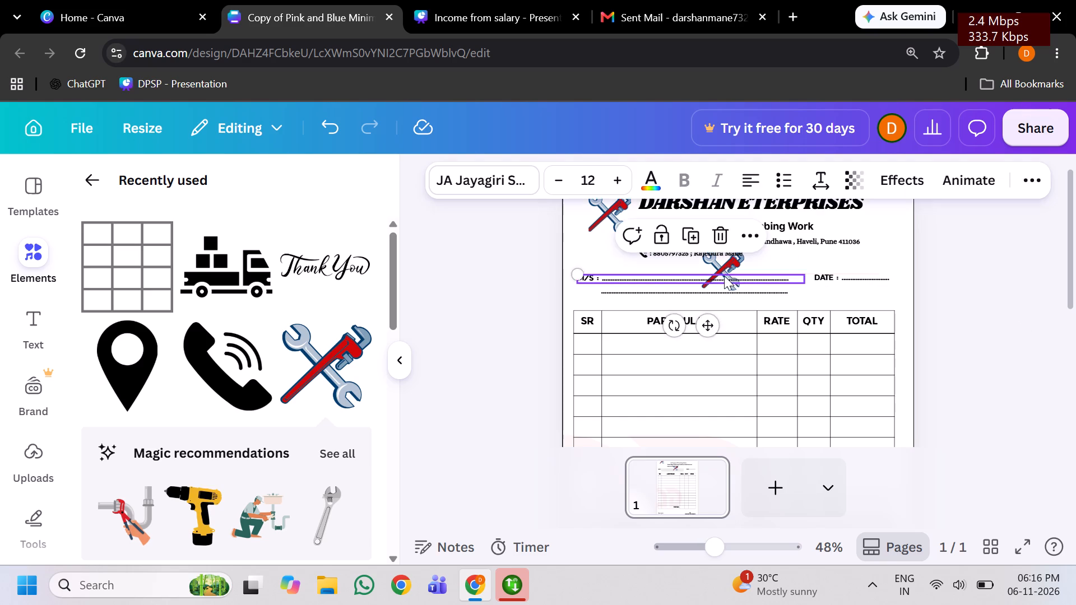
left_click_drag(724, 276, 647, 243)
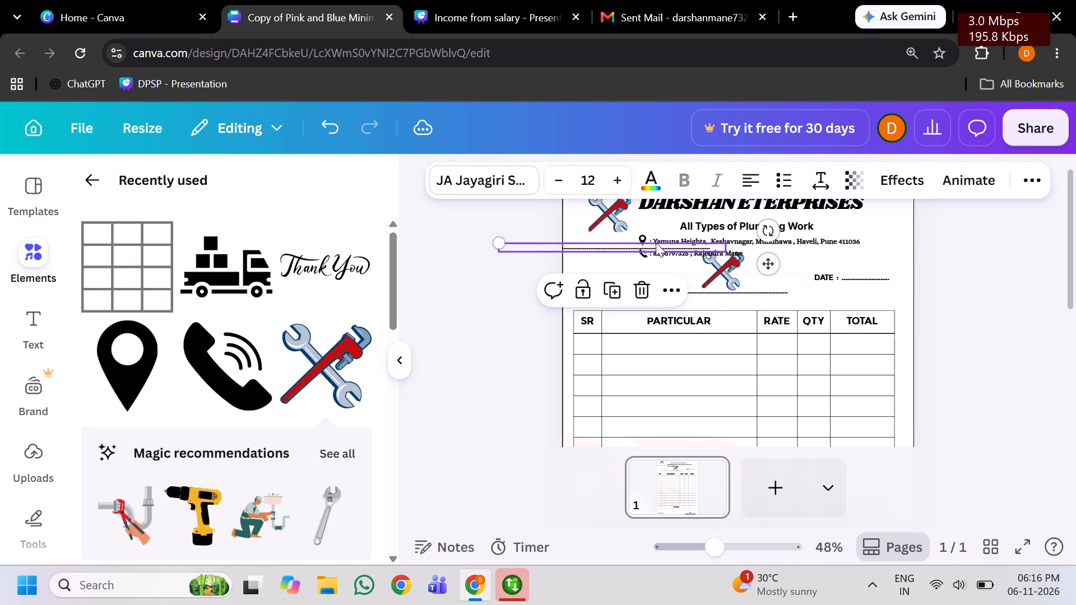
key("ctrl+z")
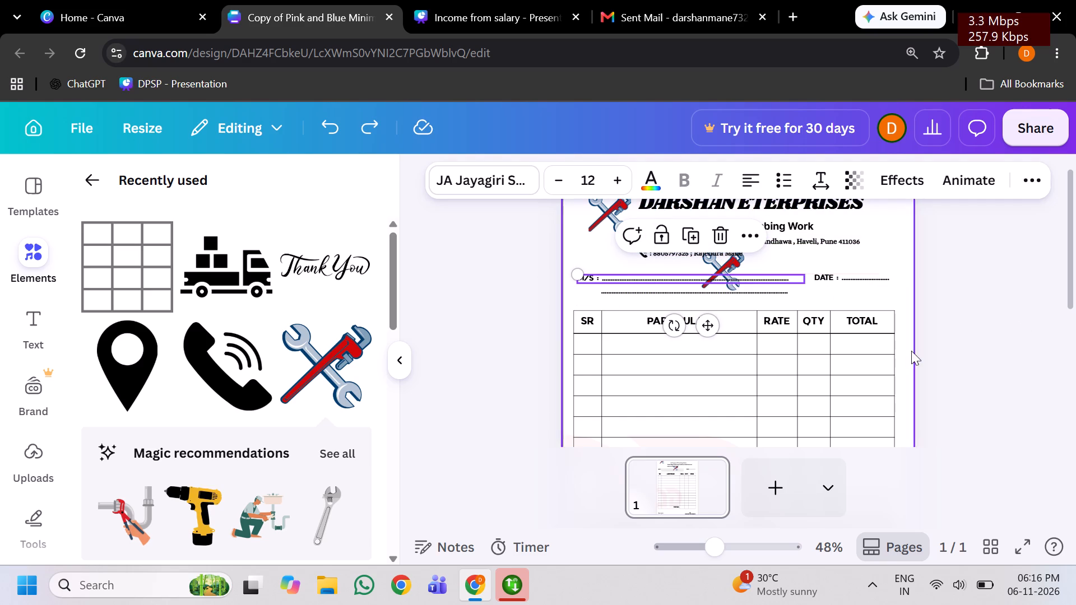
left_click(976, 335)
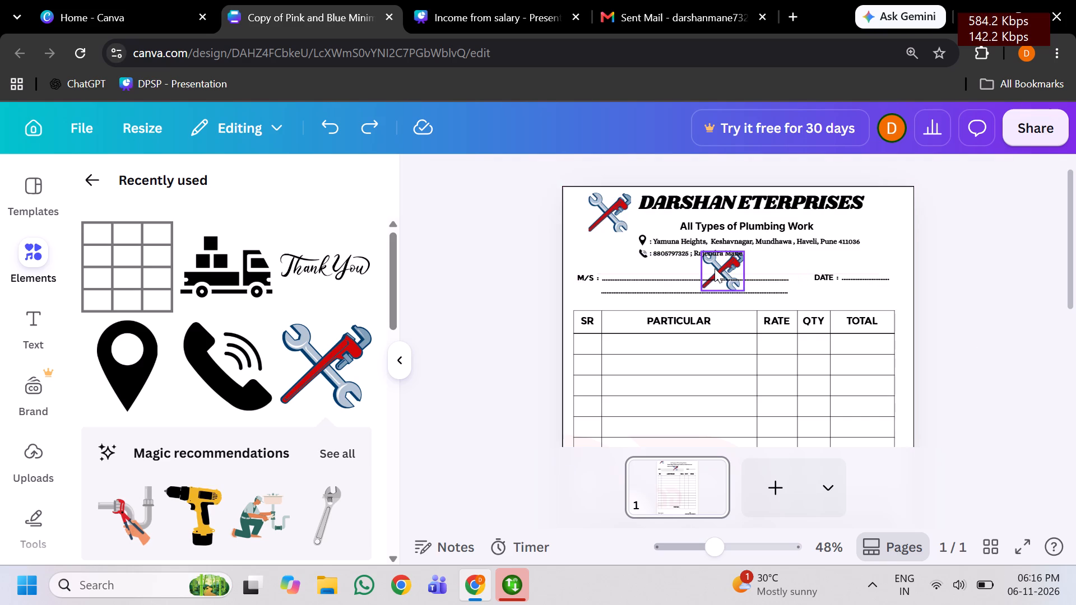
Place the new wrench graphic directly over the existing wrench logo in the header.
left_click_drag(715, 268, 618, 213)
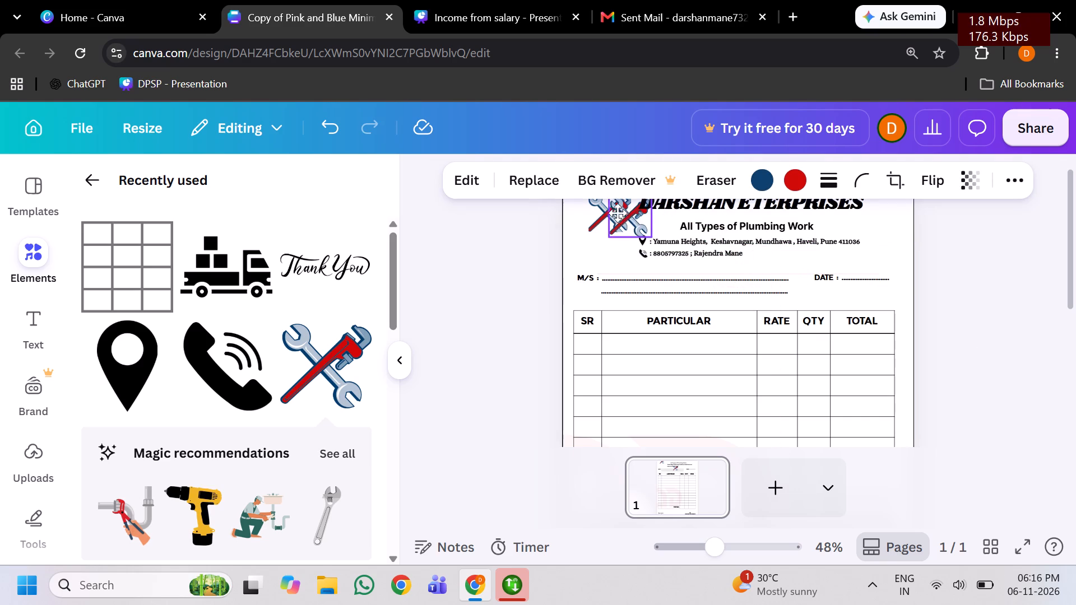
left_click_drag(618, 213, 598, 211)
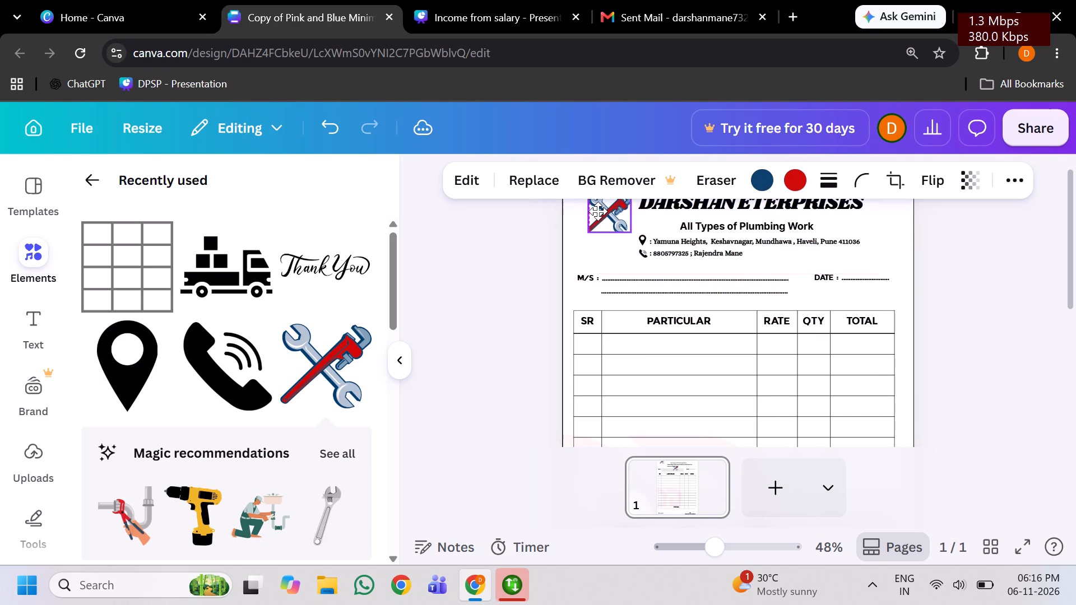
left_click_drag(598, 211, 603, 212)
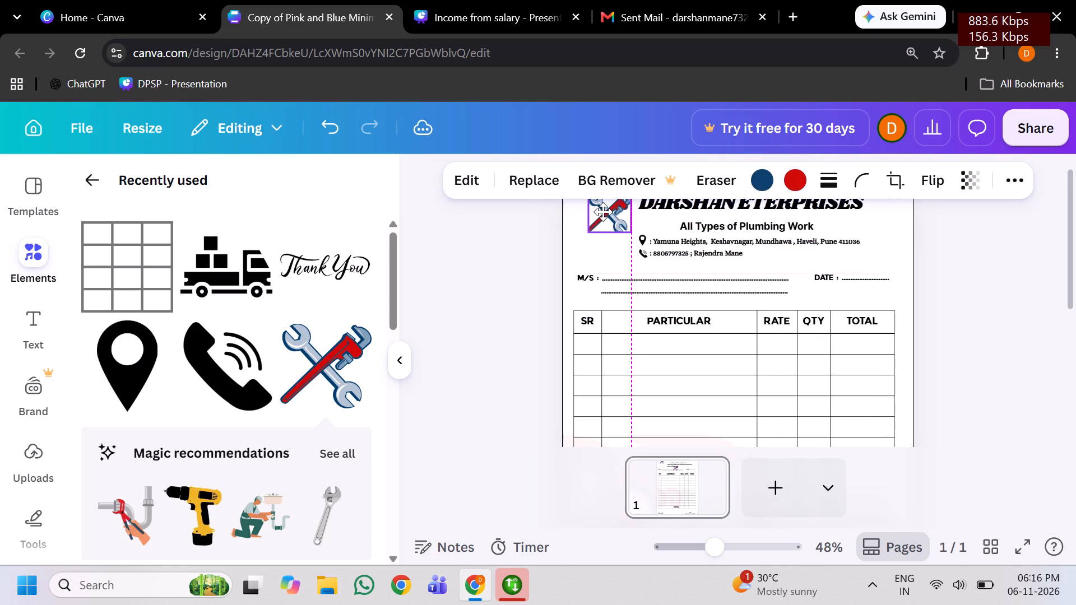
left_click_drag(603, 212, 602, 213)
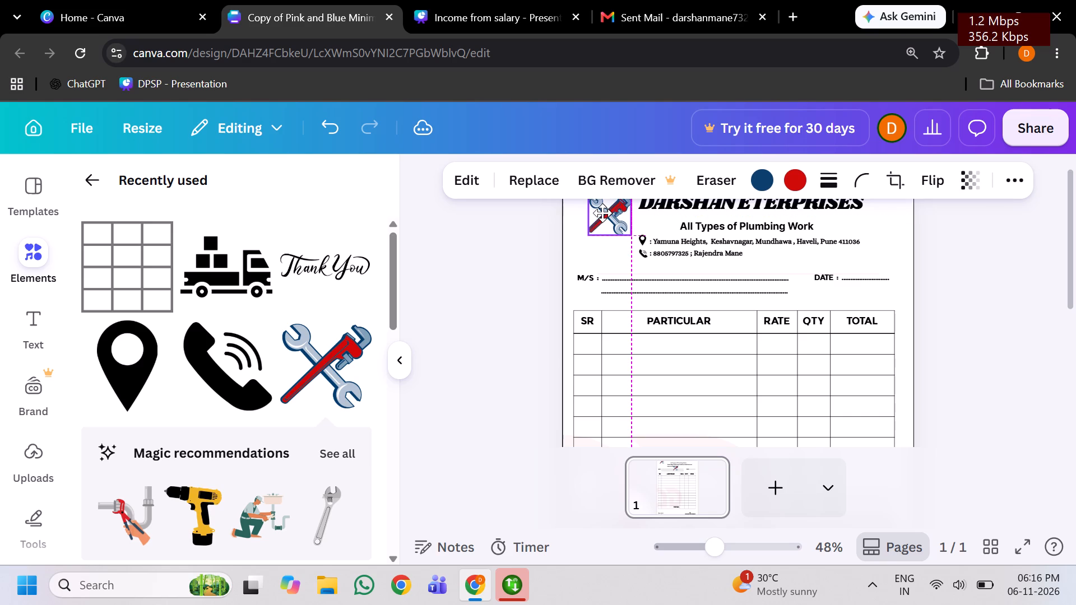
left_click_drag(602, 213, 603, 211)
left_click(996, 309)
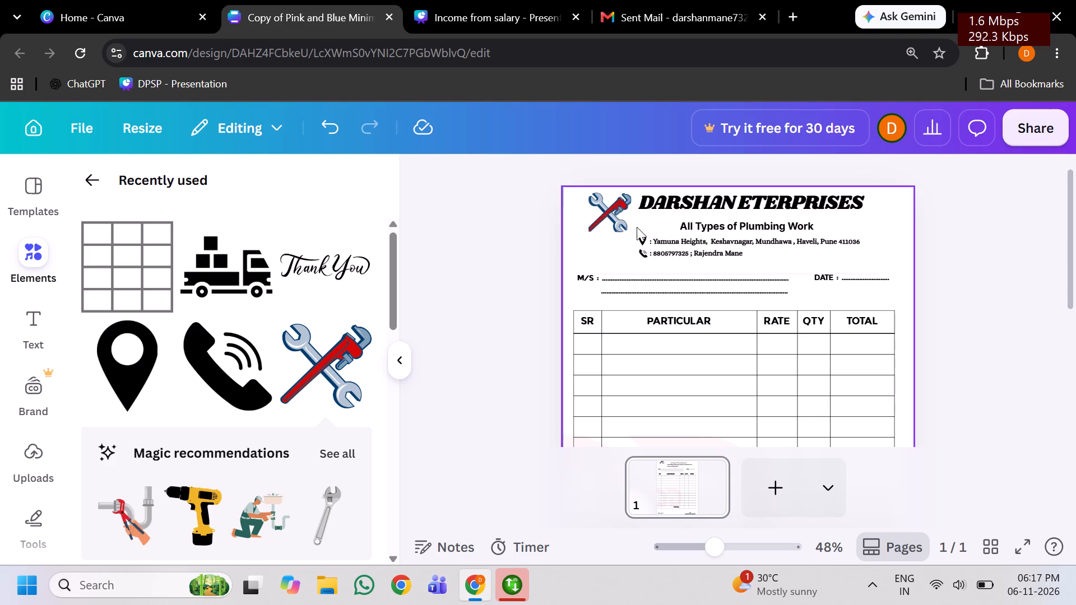
Widen the upper wrench graphic in the header slightly and move it down onto the item table's heading row, beside PARTICULAR.
left_click(615, 218)
left_click_drag(637, 211, 642, 210)
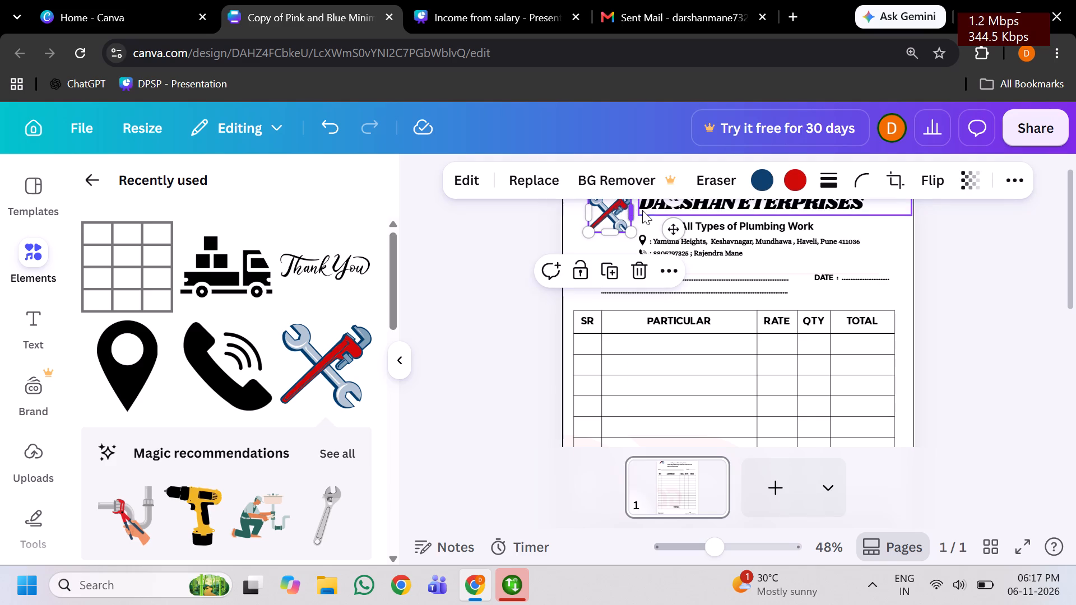
left_click_drag(642, 210, 646, 210)
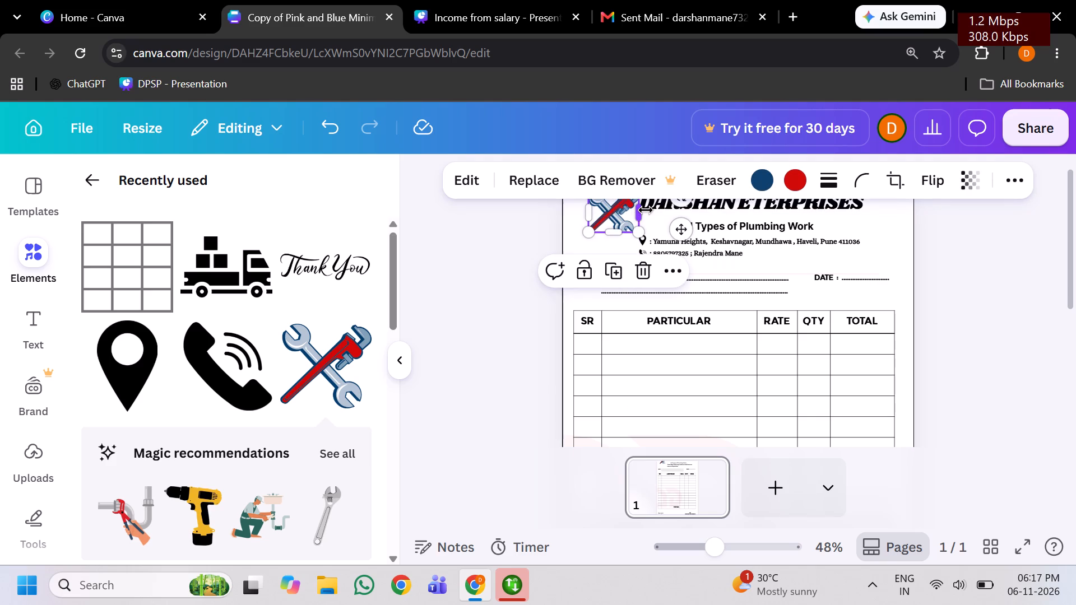
left_click_drag(610, 210, 654, 288)
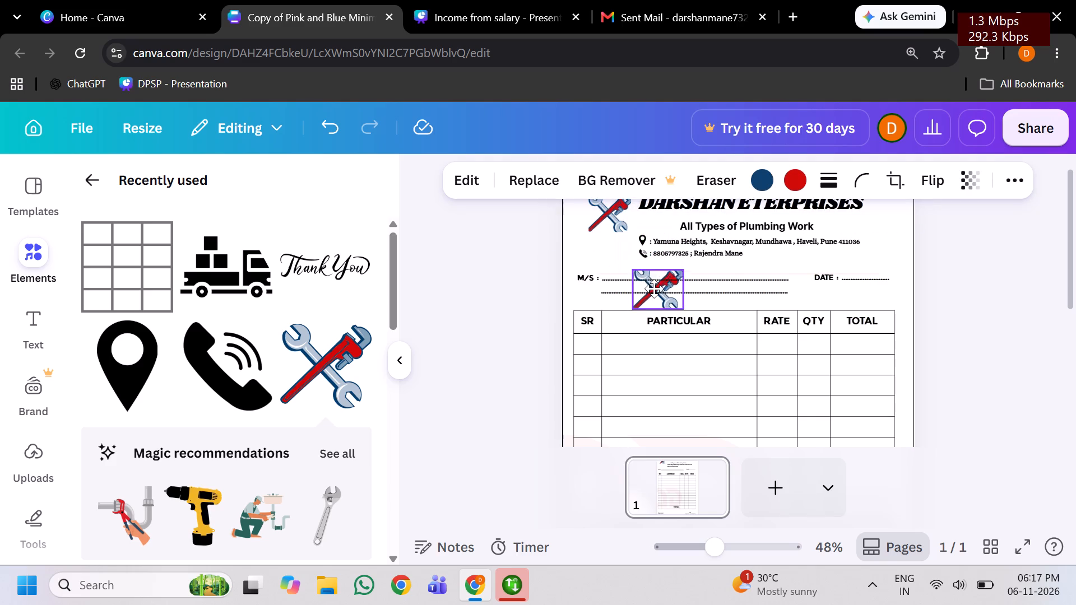
left_click_drag(654, 288, 735, 292)
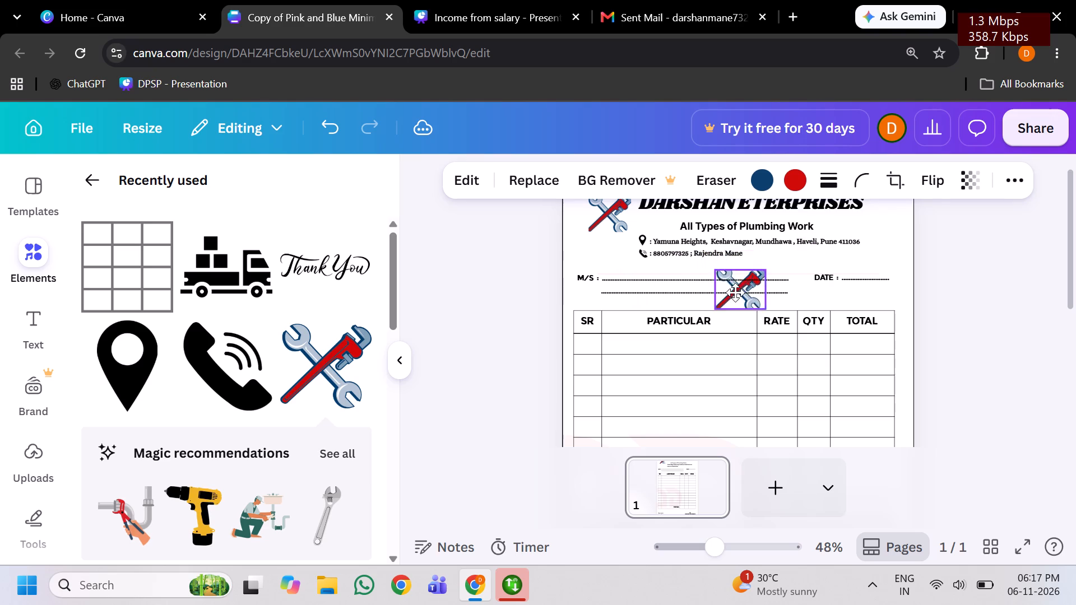
left_click_drag(735, 292, 725, 313)
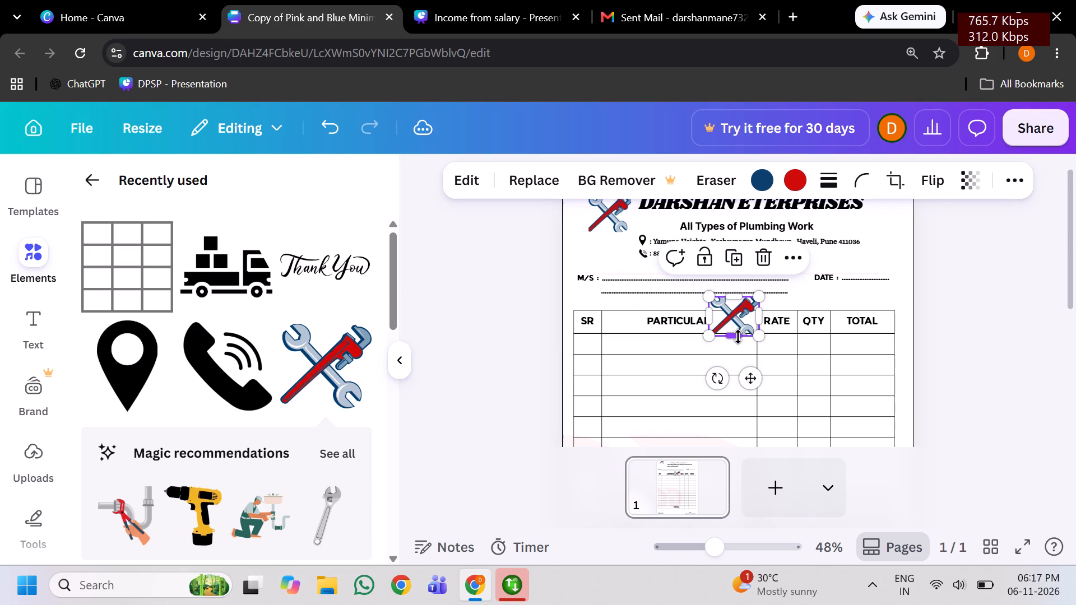
Stretch the wrench copy taller and enlarge it proportionally over the table's PARTICULAR and RATE columns.
left_click_drag(738, 337, 733, 347)
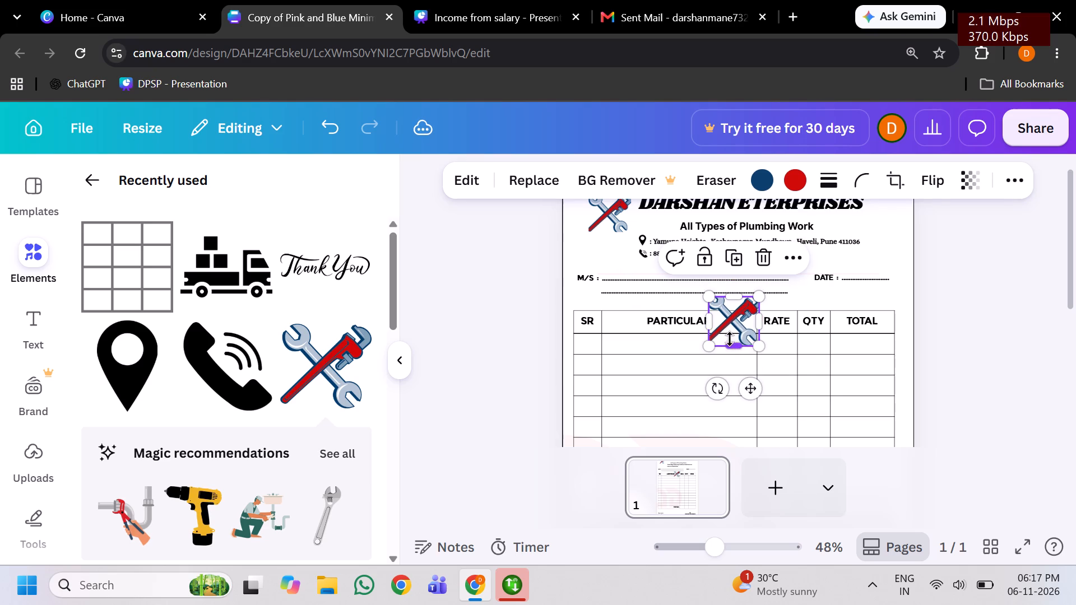
left_click_drag(707, 323, 685, 327)
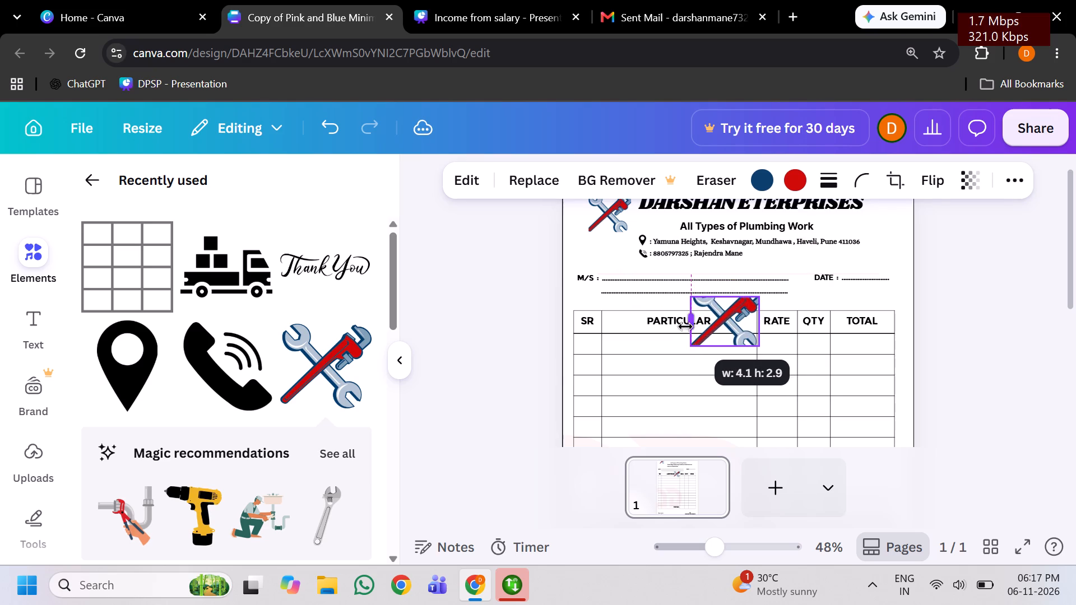
left_click_drag(685, 327, 703, 329)
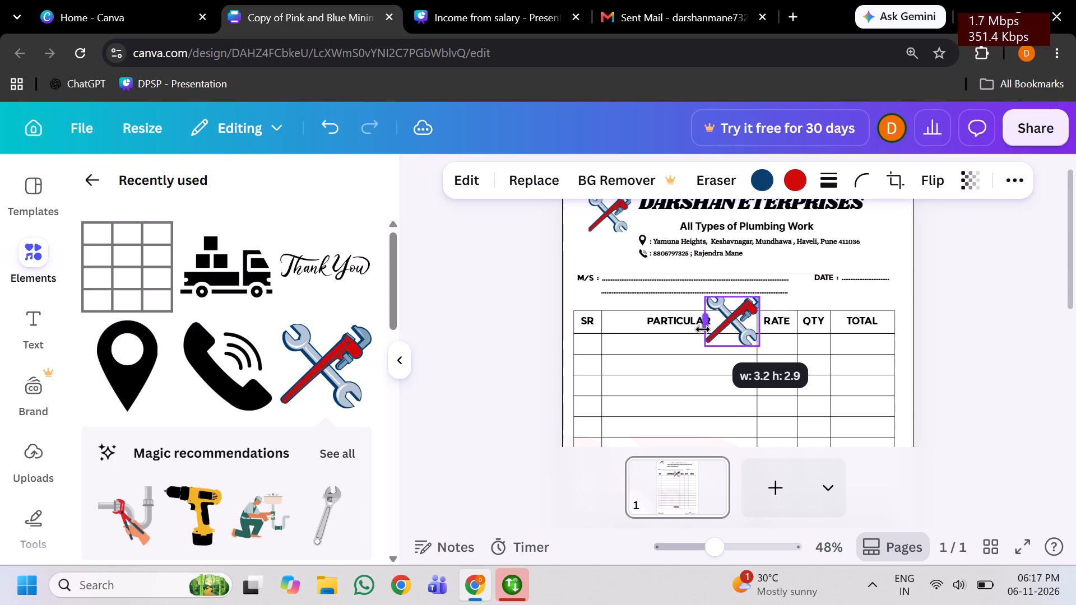
left_click_drag(703, 329, 701, 331)
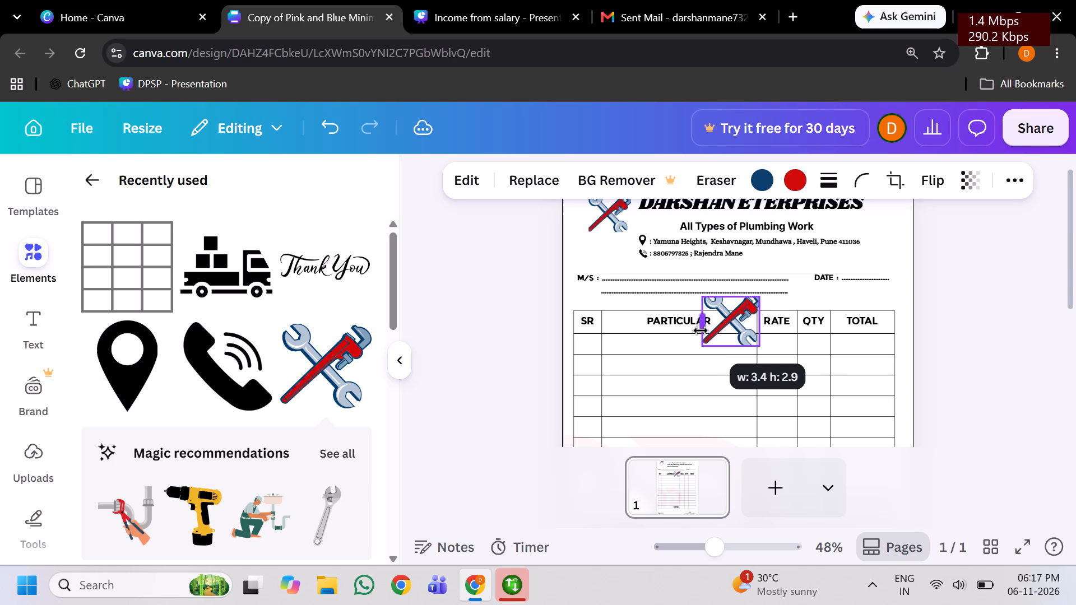
left_click_drag(701, 331, 707, 330)
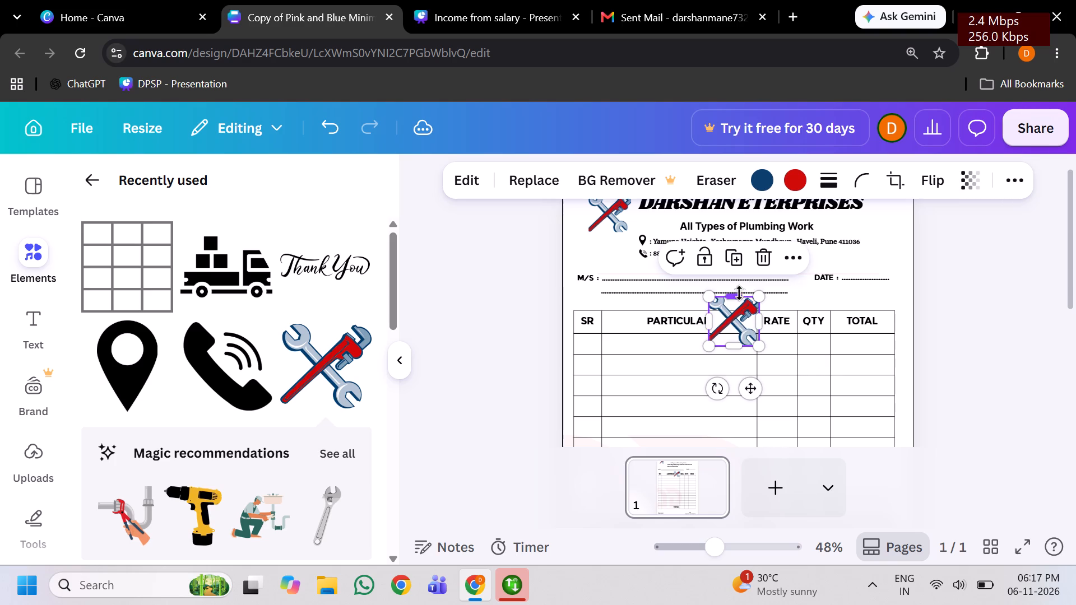
left_click_drag(735, 297, 736, 285)
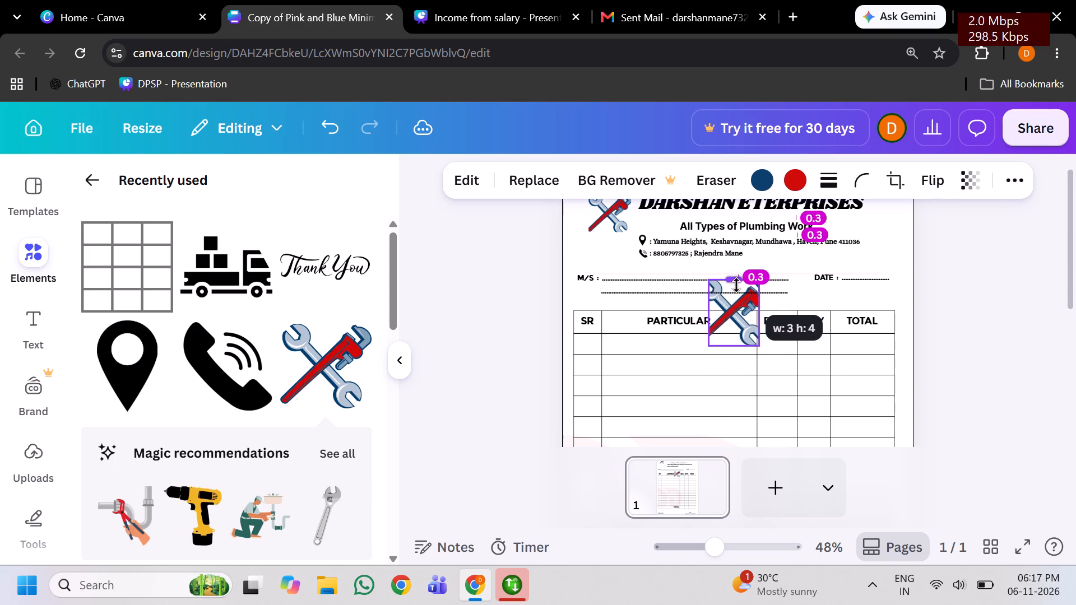
left_click_drag(736, 285, 735, 292)
left_click_drag(760, 347, 761, 348)
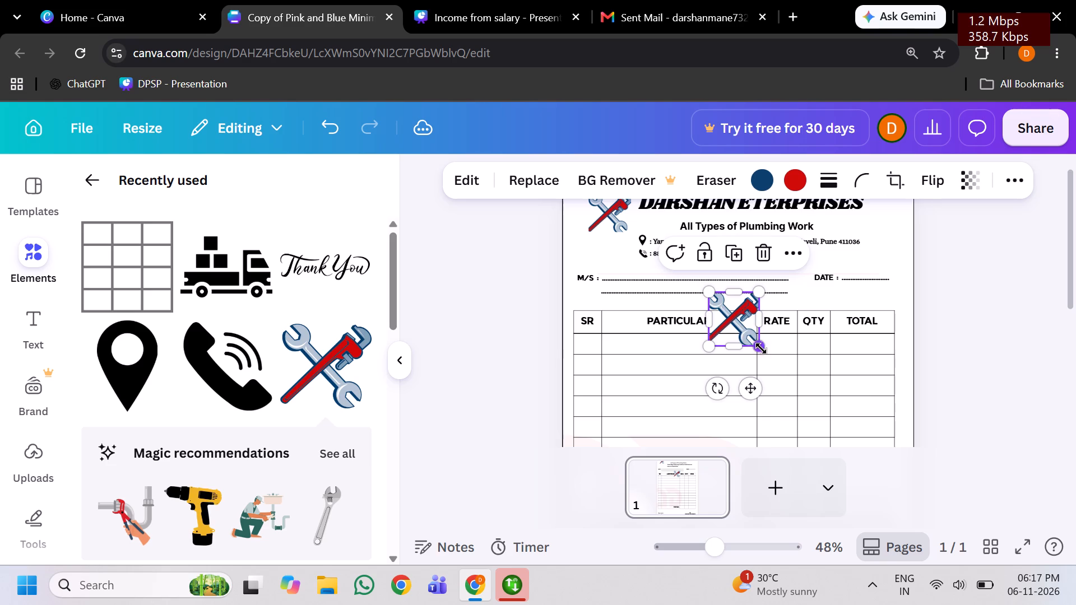
left_click_drag(761, 348, 810, 365)
left_click(1016, 361)
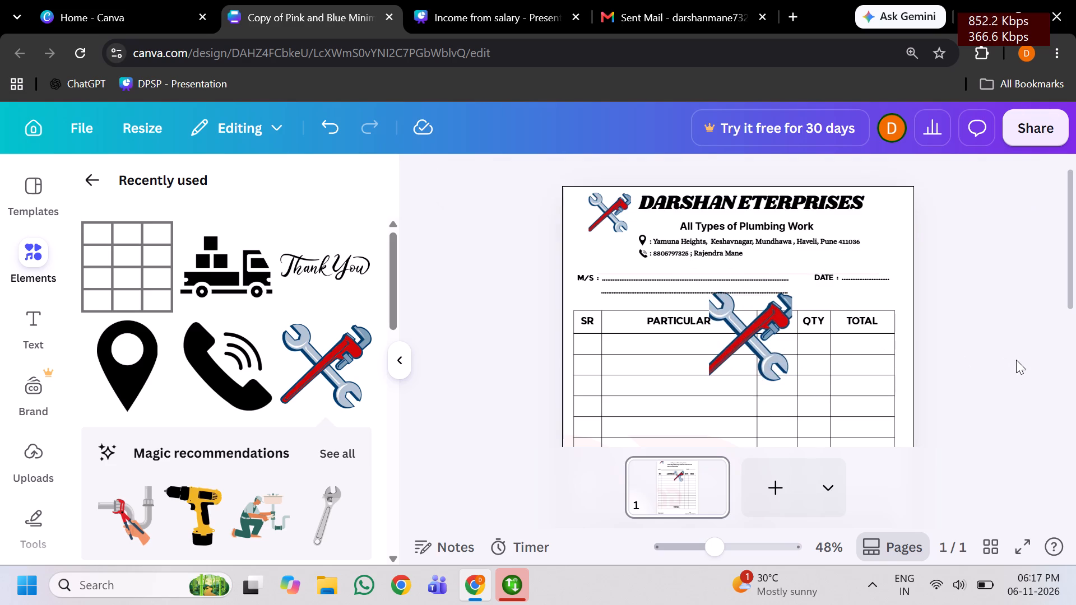
Enlarge and reshape the wrench copy over the table to about 7 wide by 6.5 high.
left_click(768, 313)
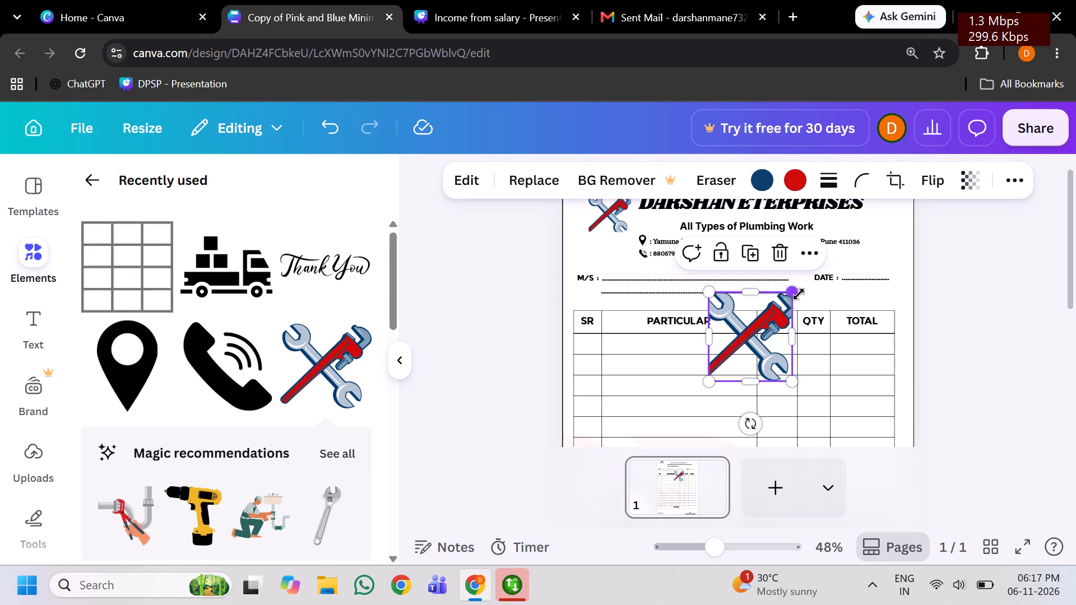
left_click_drag(797, 294, 819, 287)
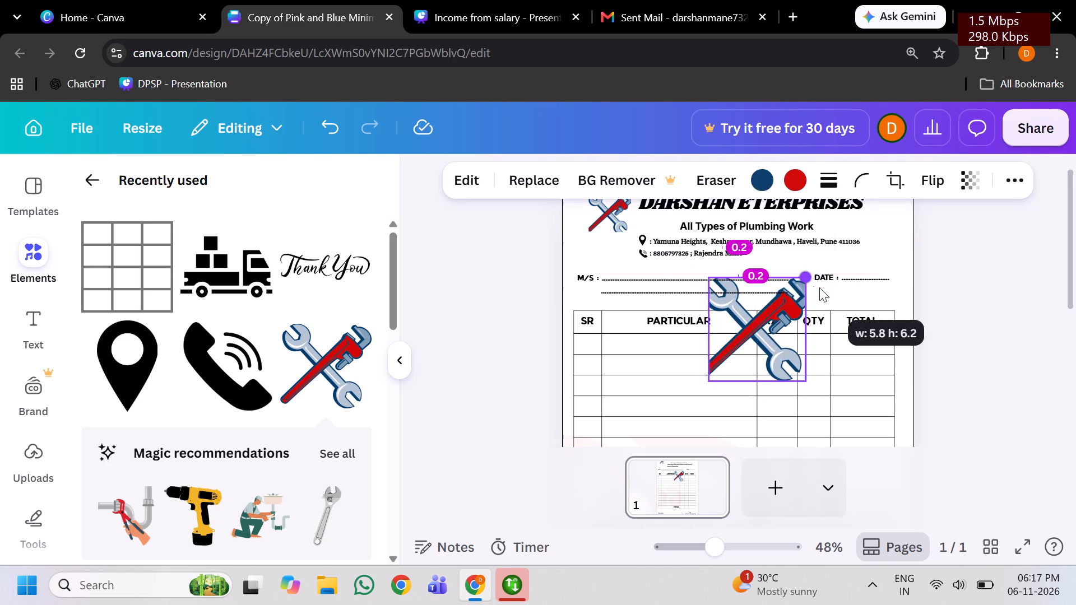
left_click_drag(810, 325, 828, 323)
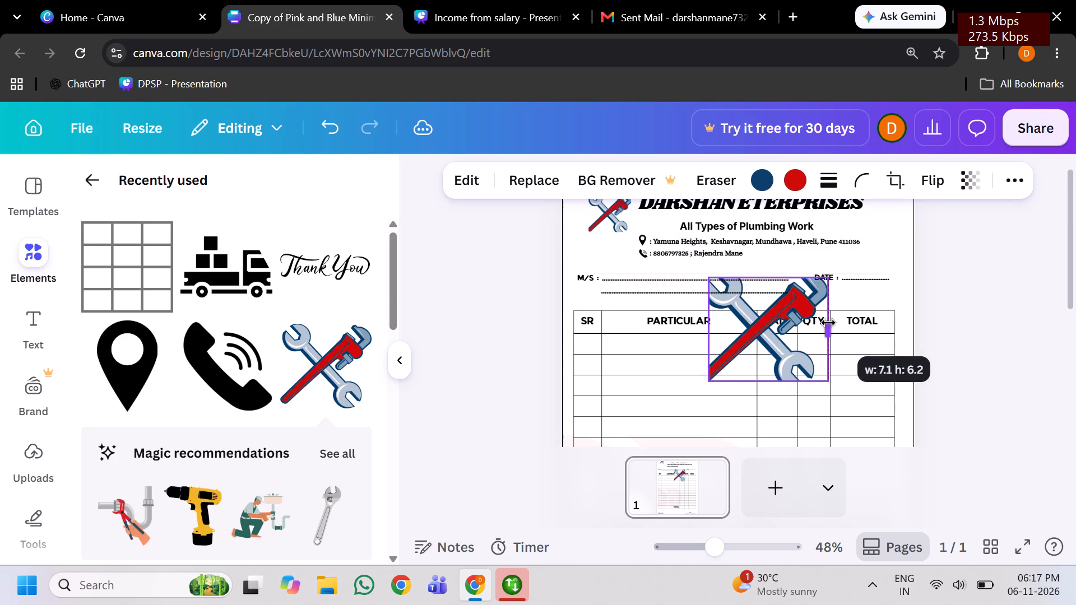
left_click_drag(828, 323, 821, 325)
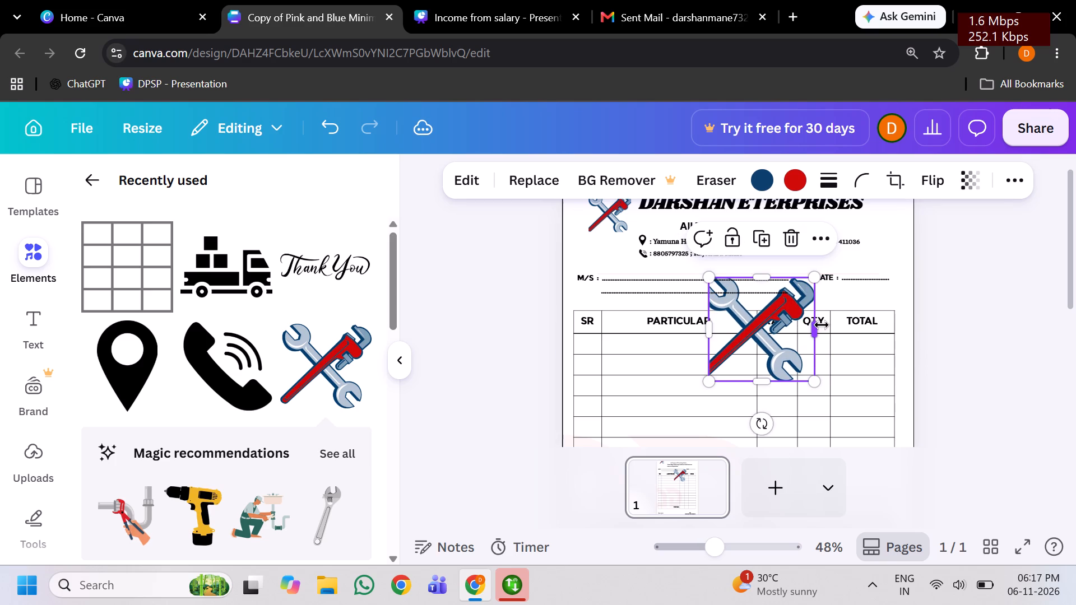
left_click_drag(709, 329, 705, 329)
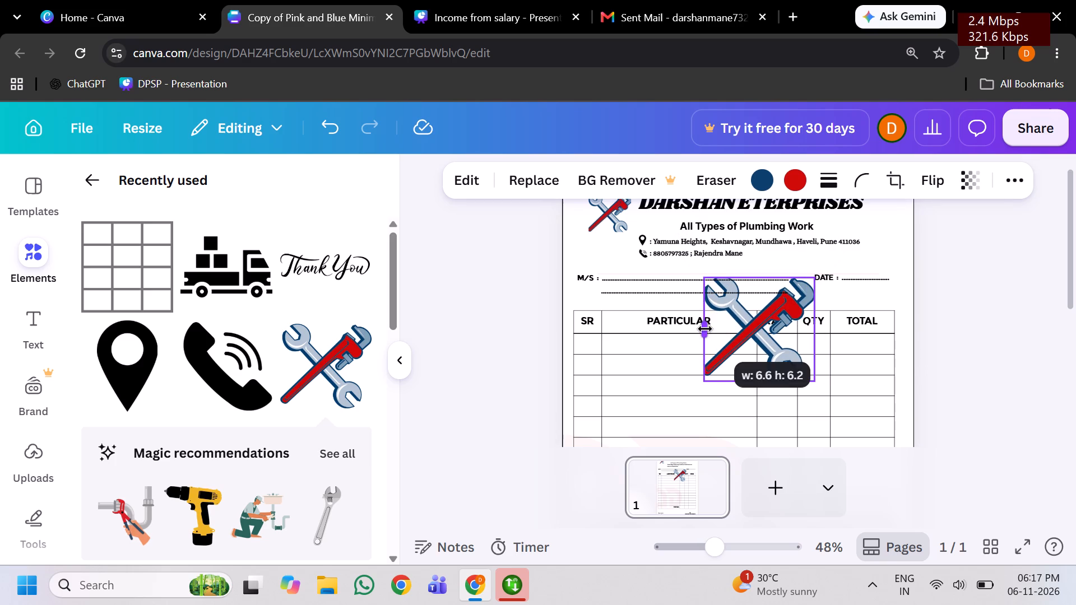
left_click_drag(705, 329, 699, 329)
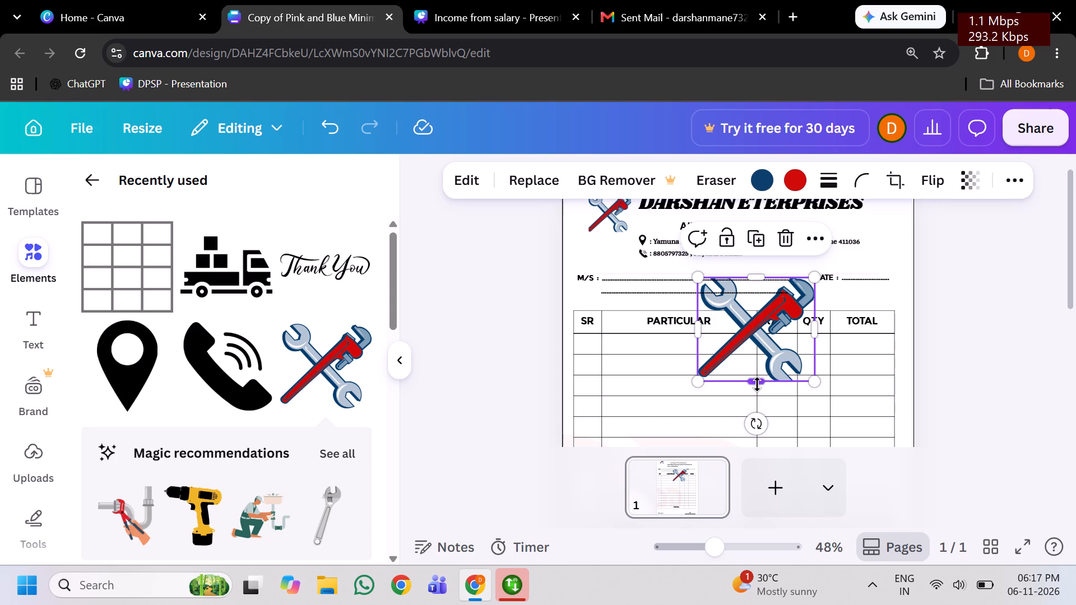
left_click_drag(757, 381, 757, 389)
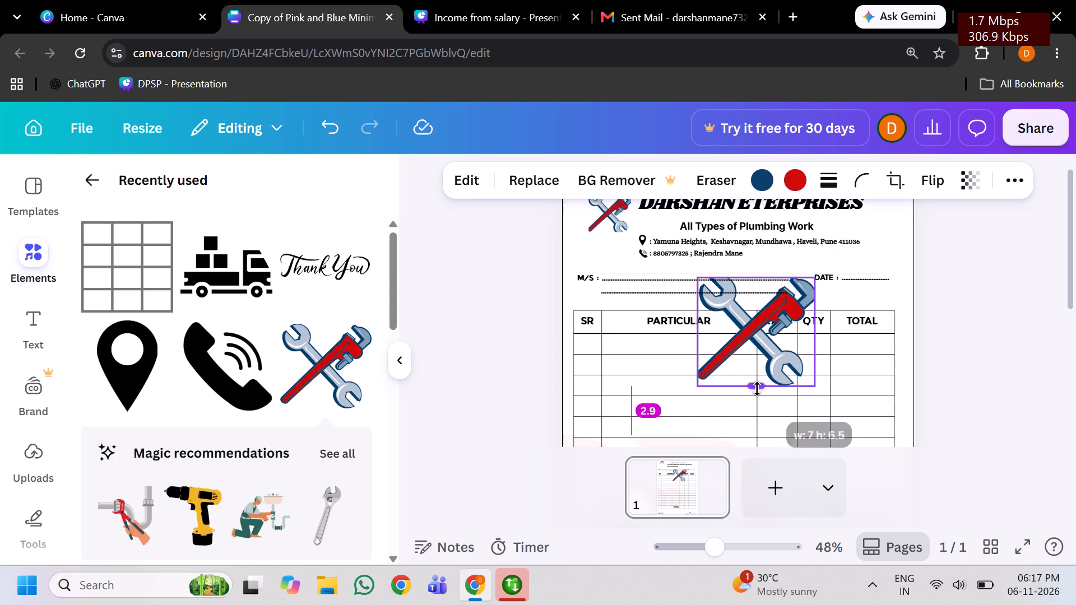
left_click_drag(757, 389, 752, 375)
left_click_drag(759, 375, 759, 389)
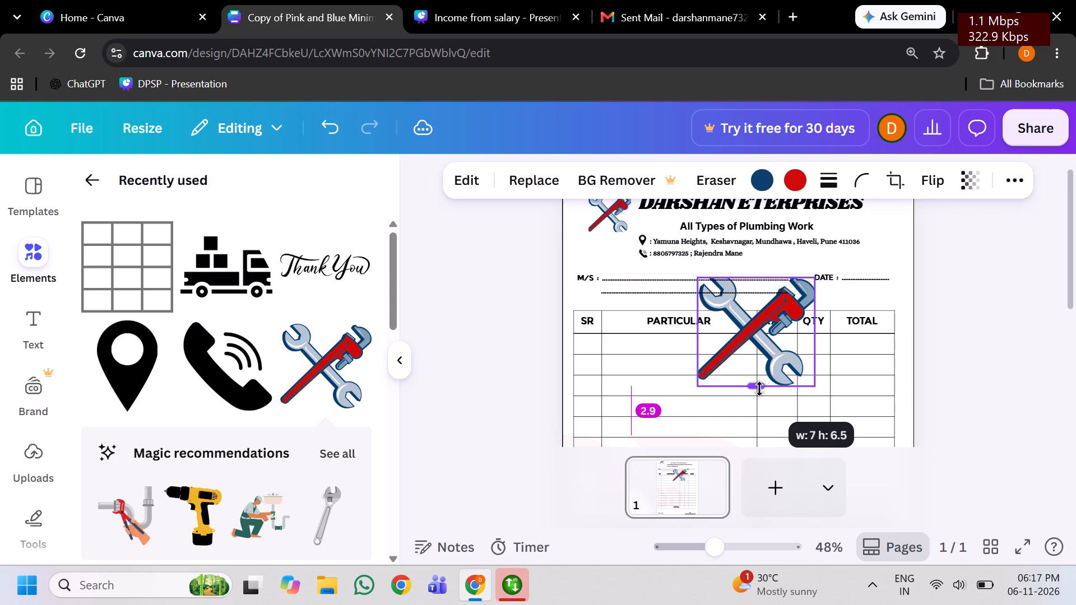
left_click_drag(759, 389, 759, 388)
Scale the reshaped wrench copy down proportionally to roughly half its size.
left_click_drag(811, 384, 786, 367)
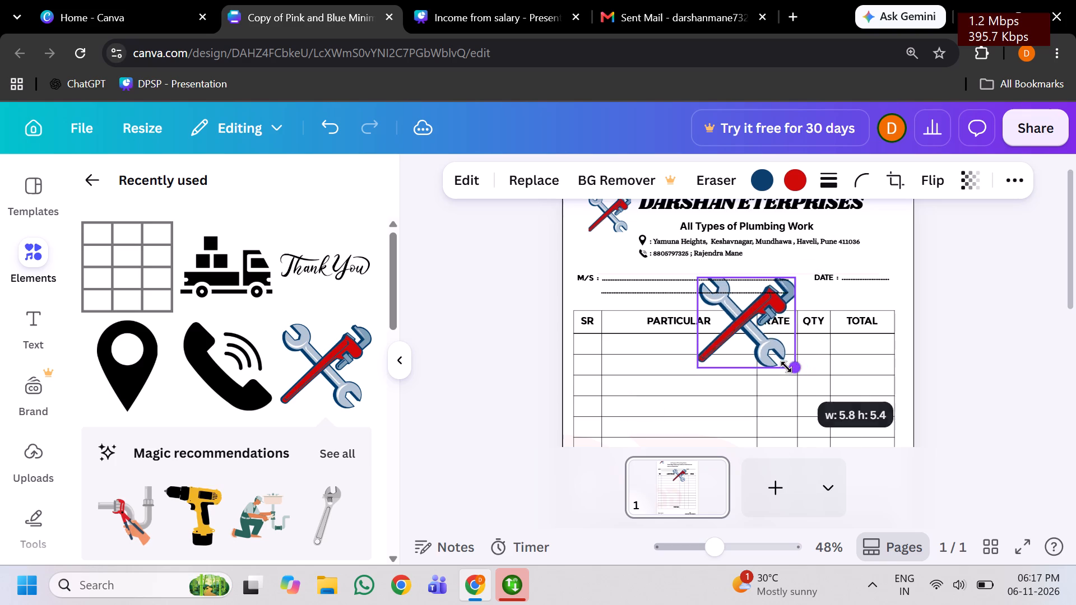
left_click_drag(786, 367, 767, 351)
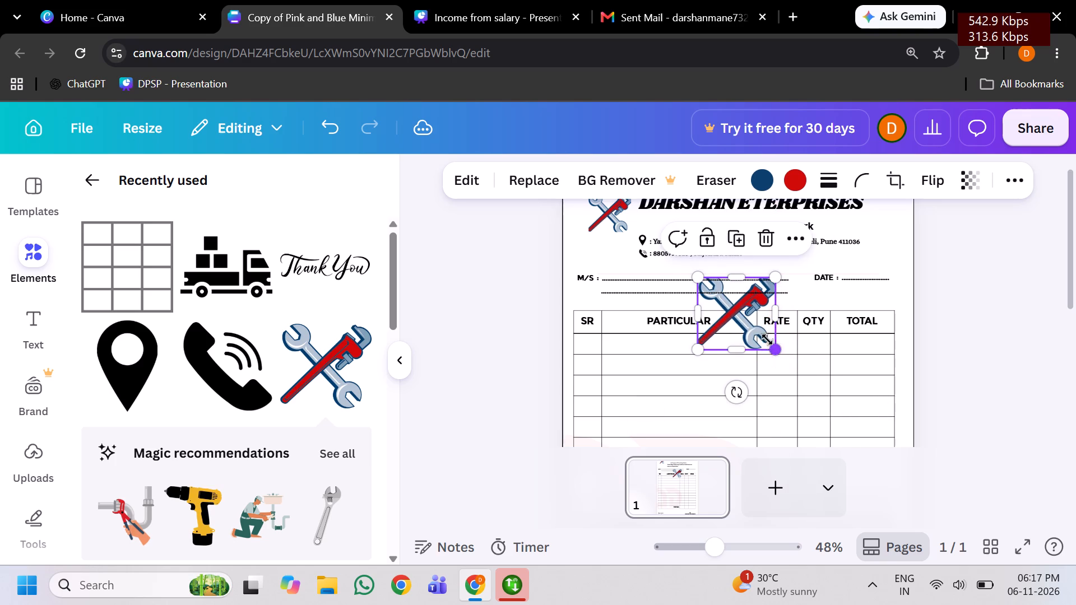
scroll(1003, 385, "up", 1)
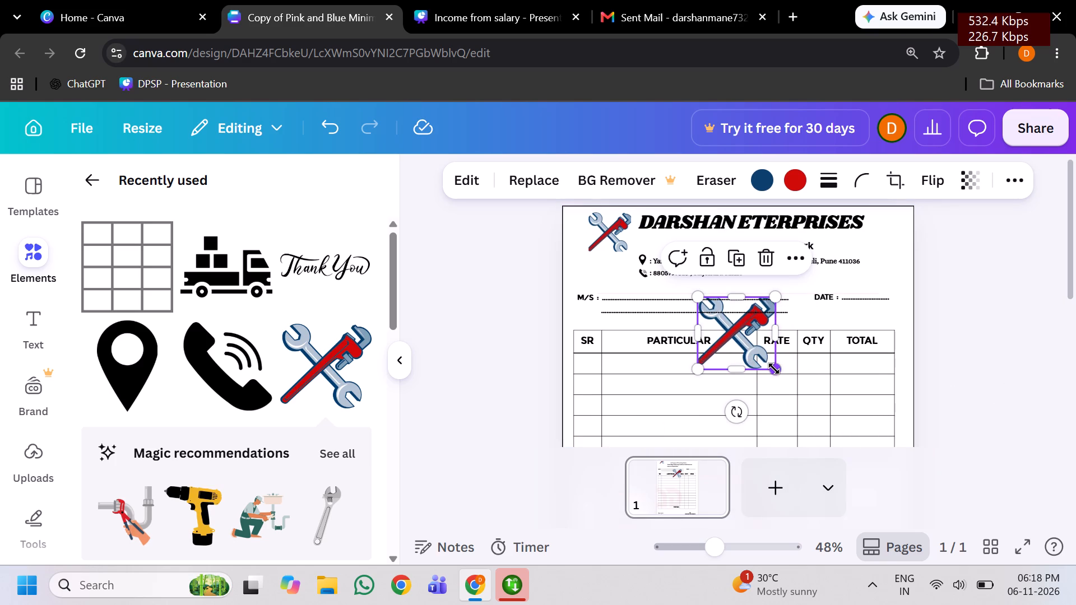
left_click_drag(774, 369, 758, 350)
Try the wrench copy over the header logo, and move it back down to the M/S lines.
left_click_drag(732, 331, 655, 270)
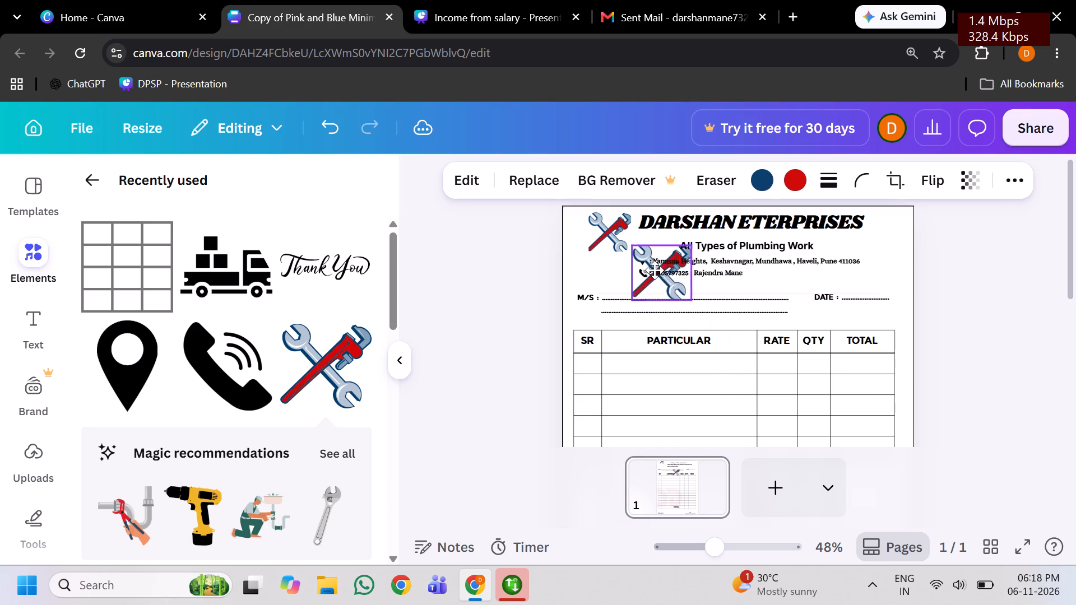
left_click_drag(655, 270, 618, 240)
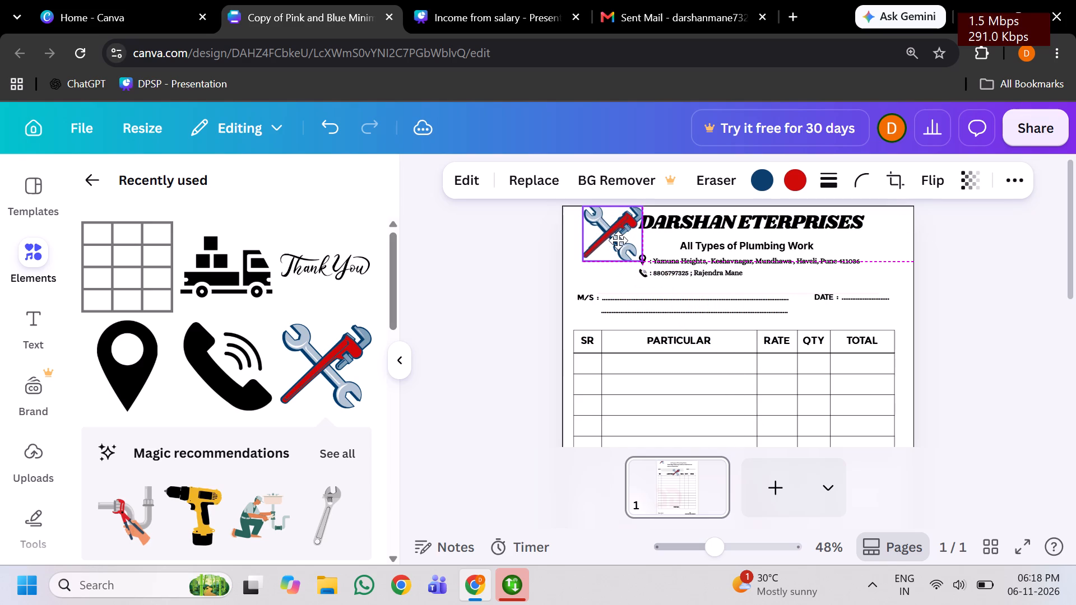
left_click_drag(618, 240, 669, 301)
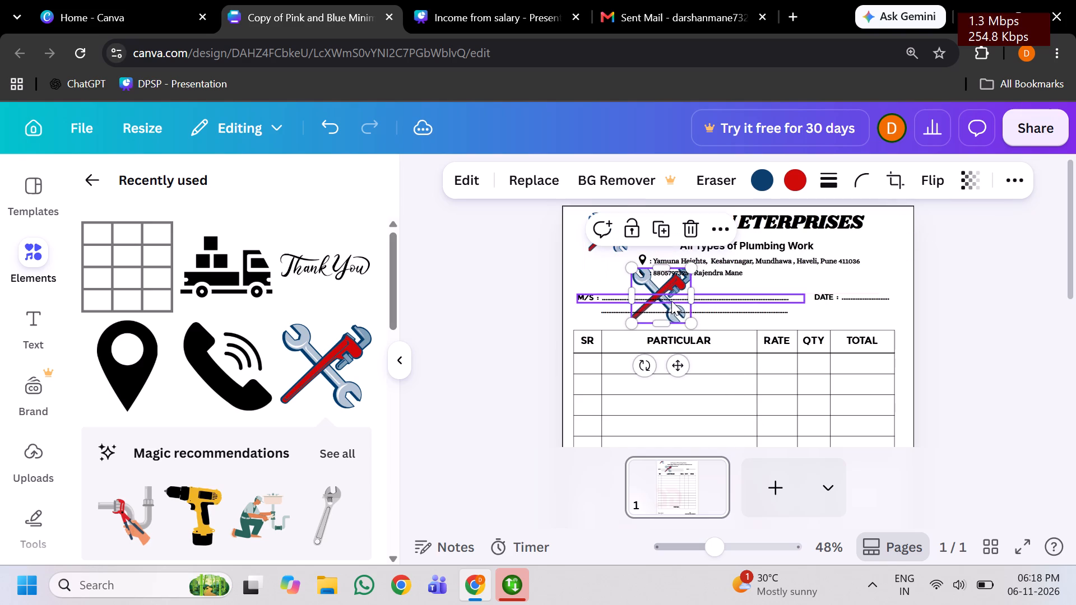
Shrink the wrench copy proportionally to about the logo's size and place it directly over the header's wrench logo.
left_click_drag(693, 324, 679, 311)
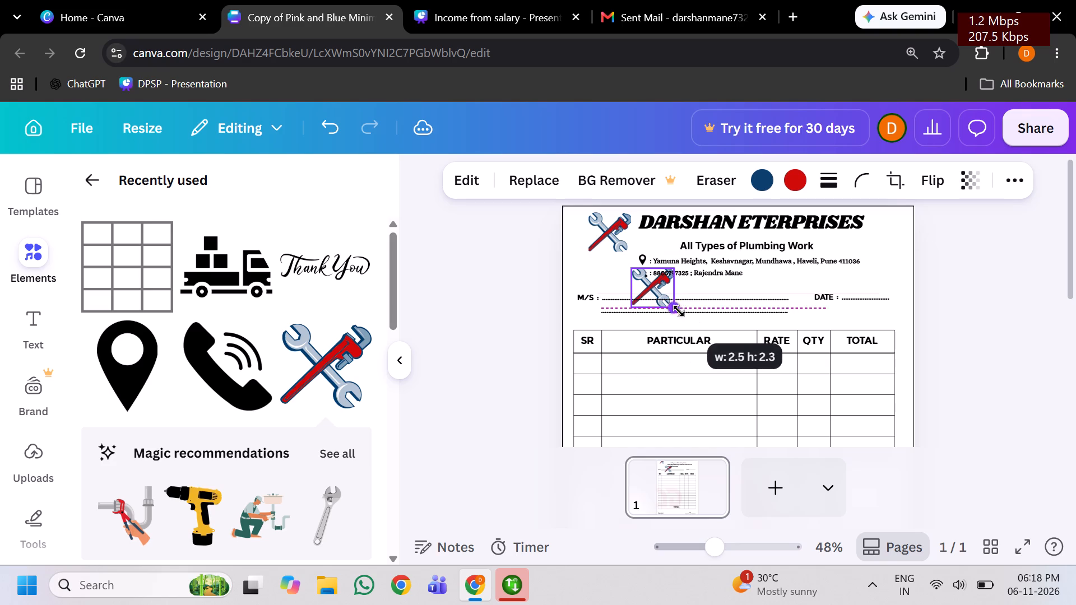
left_click_drag(679, 311, 679, 312)
left_click_drag(655, 282, 644, 254)
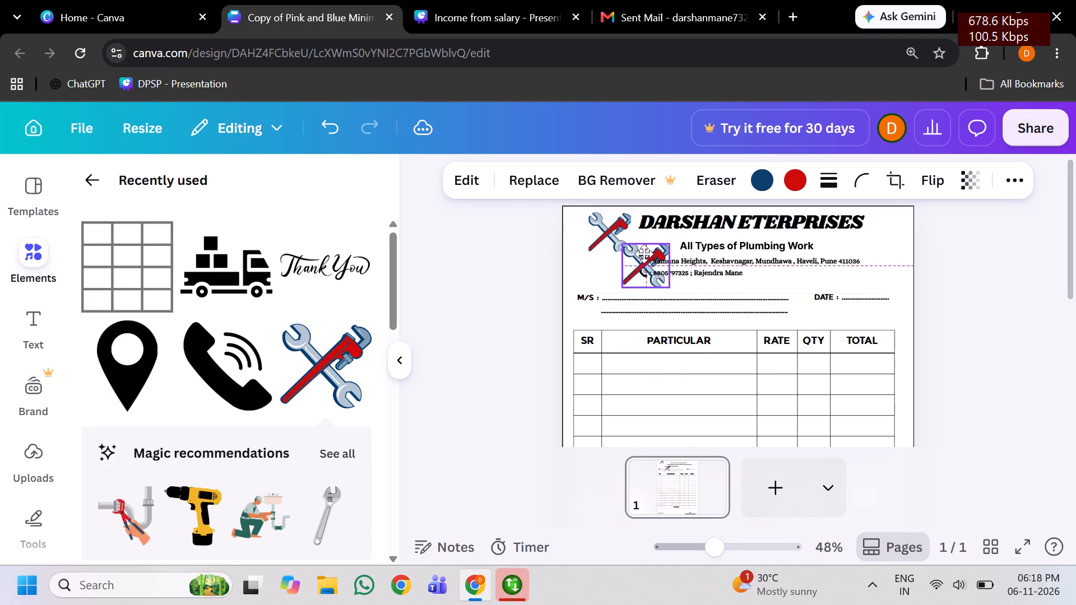
left_click_drag(644, 254, 609, 225)
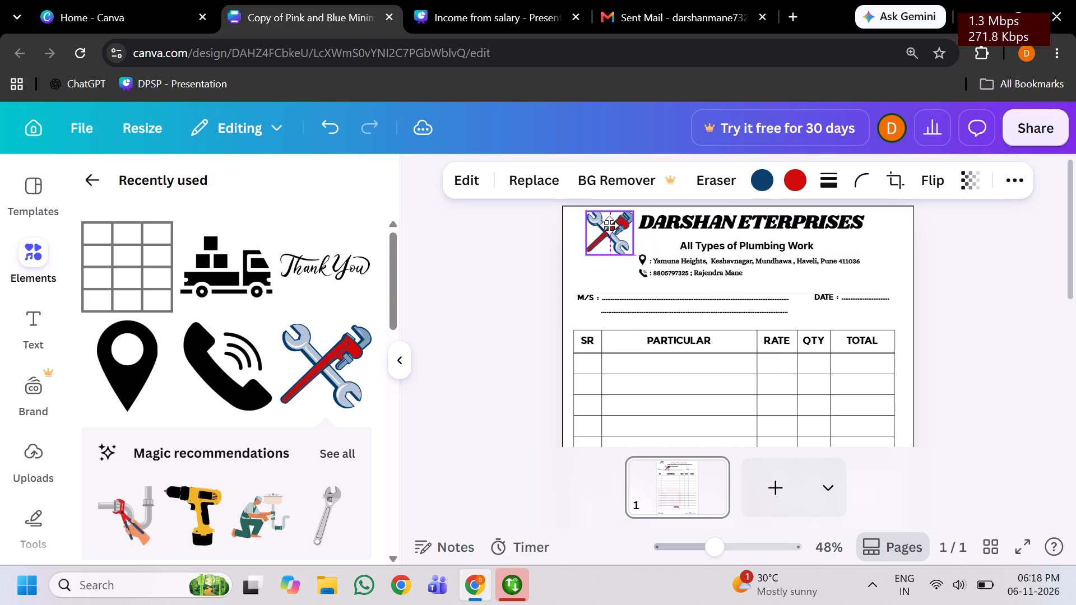
left_click_drag(609, 225, 609, 227)
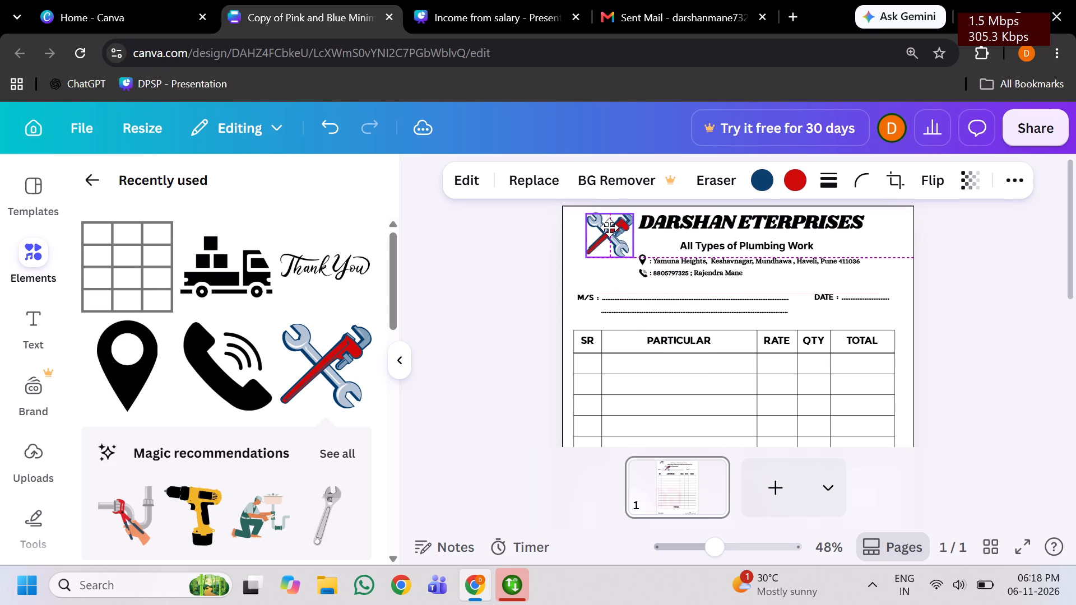
left_click_drag(609, 227, 609, 227)
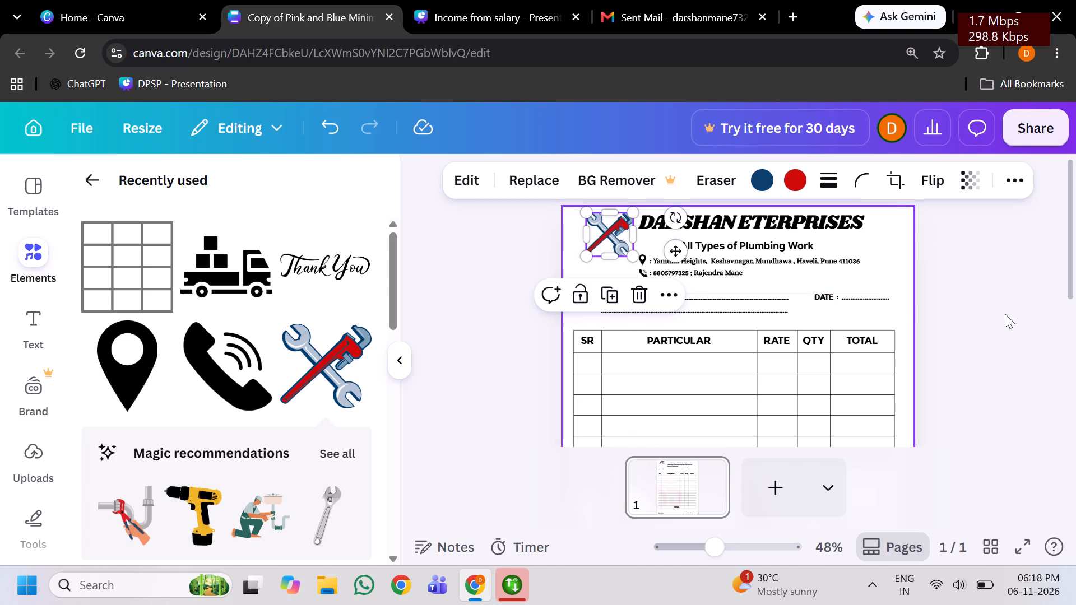
left_click(1059, 324)
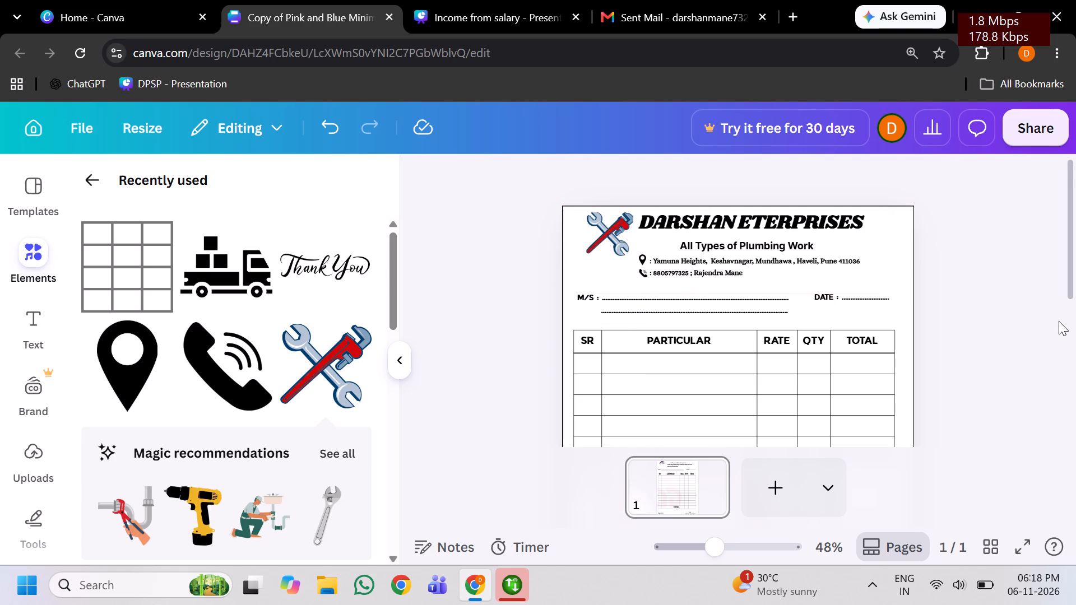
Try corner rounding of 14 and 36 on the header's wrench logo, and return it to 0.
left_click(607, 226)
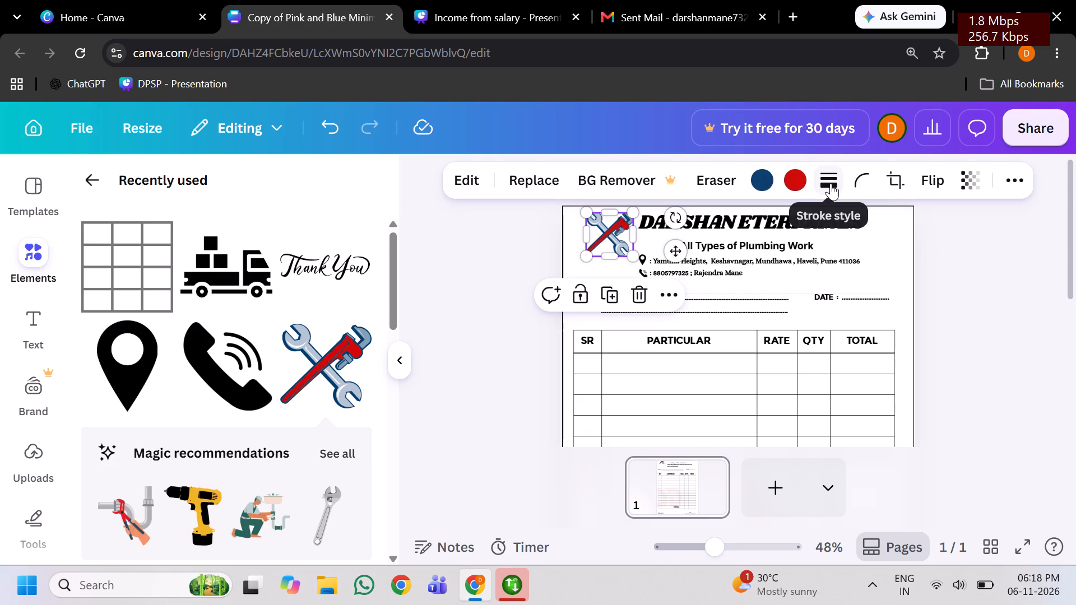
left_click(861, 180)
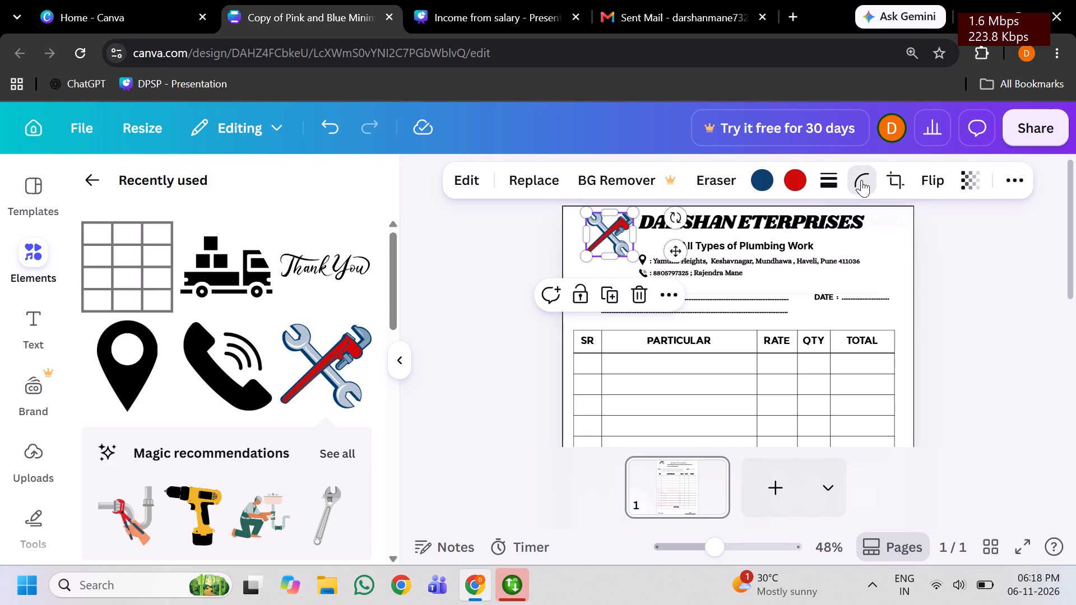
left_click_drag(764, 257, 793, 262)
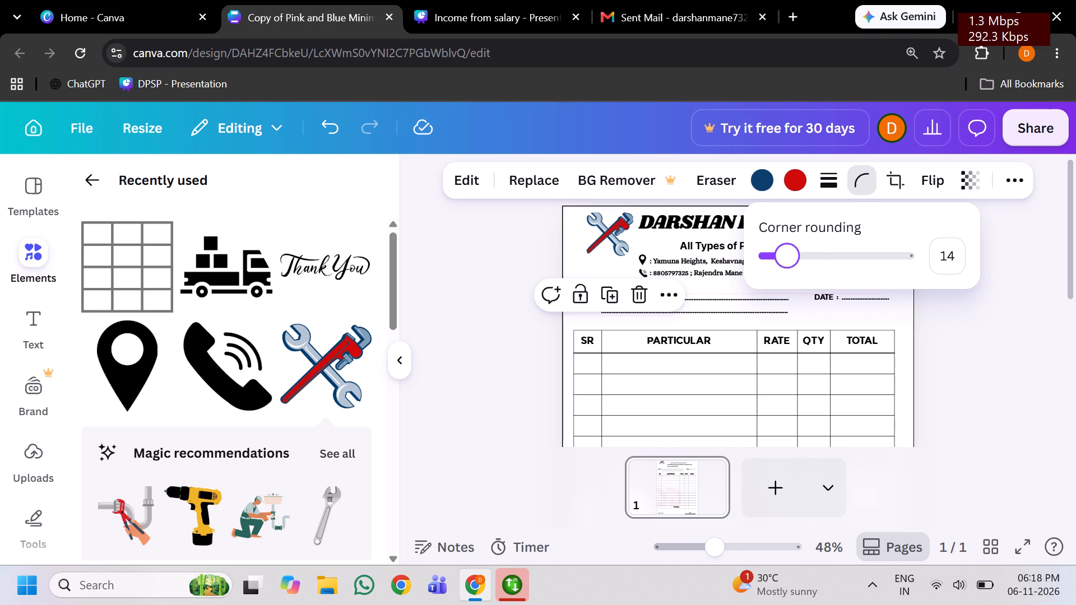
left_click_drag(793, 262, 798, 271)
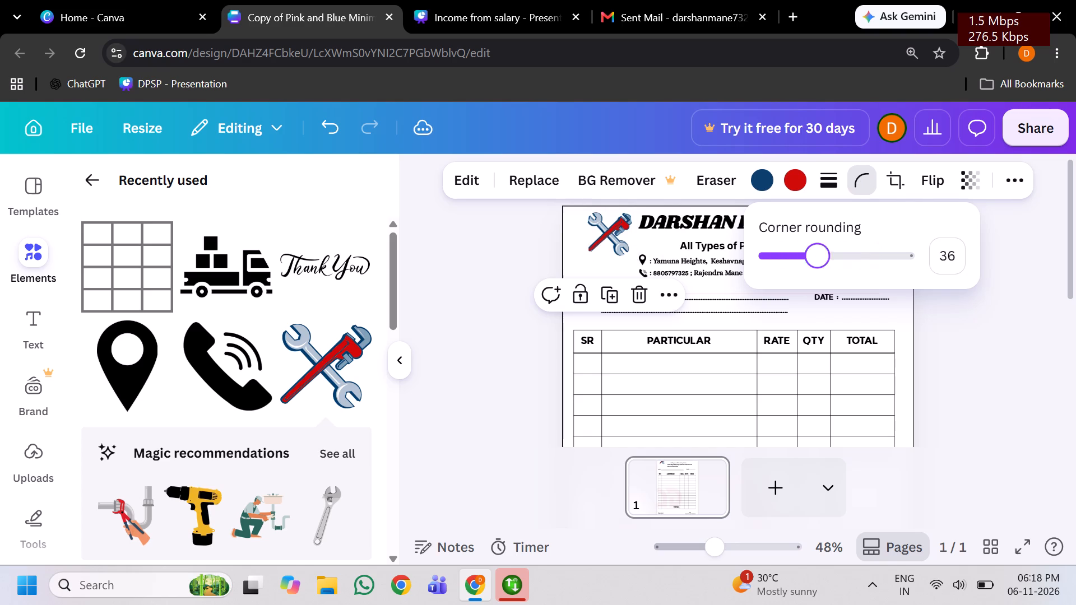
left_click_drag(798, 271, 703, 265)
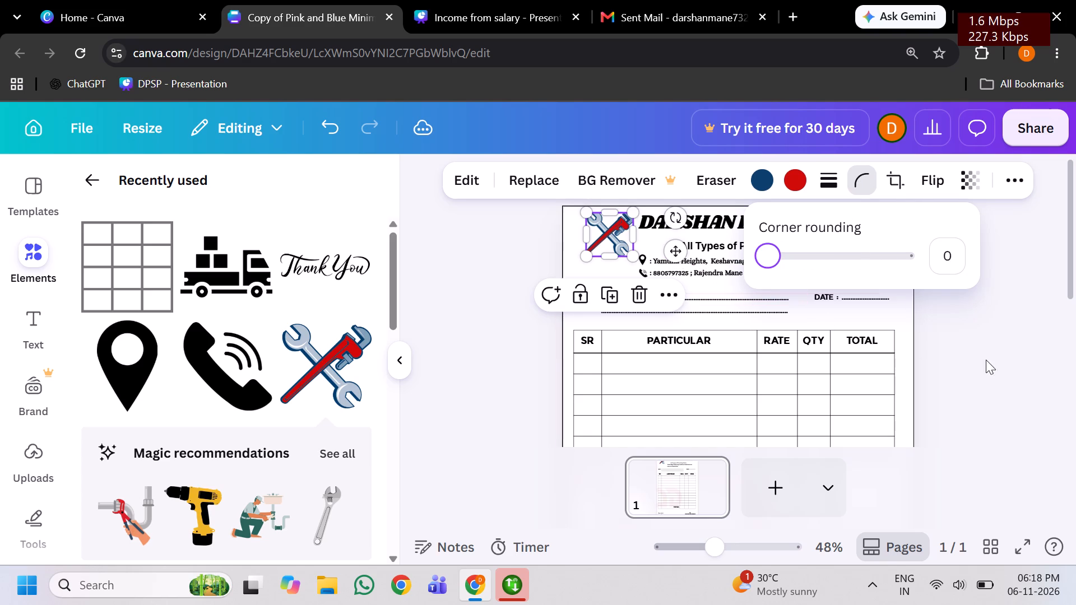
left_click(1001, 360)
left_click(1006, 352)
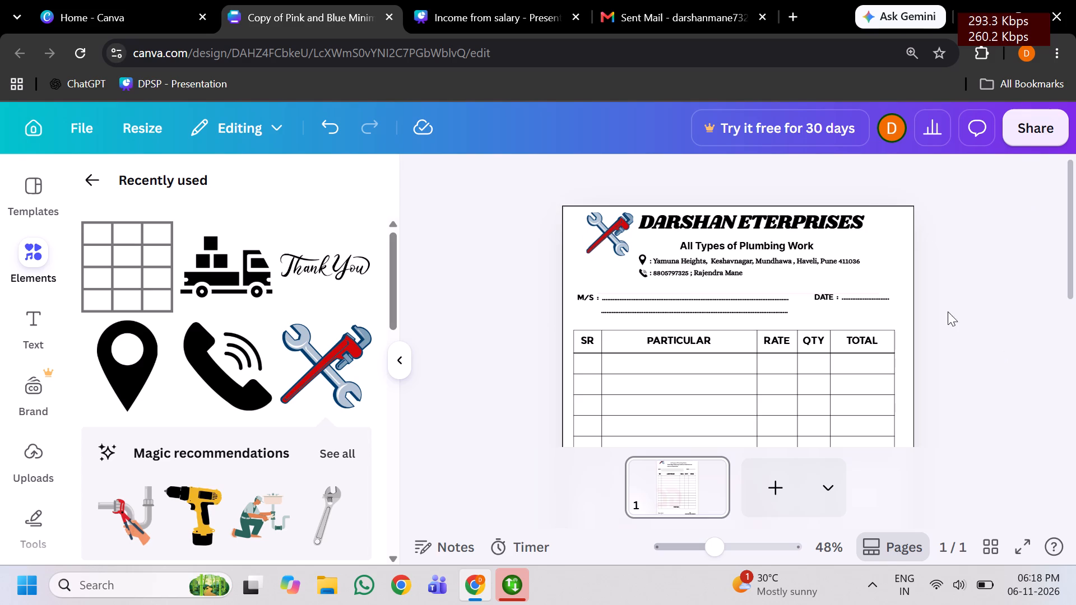
Move the "All Types of Plumbing Work" tagline slightly up and left, closer beneath the business title.
left_click(769, 245)
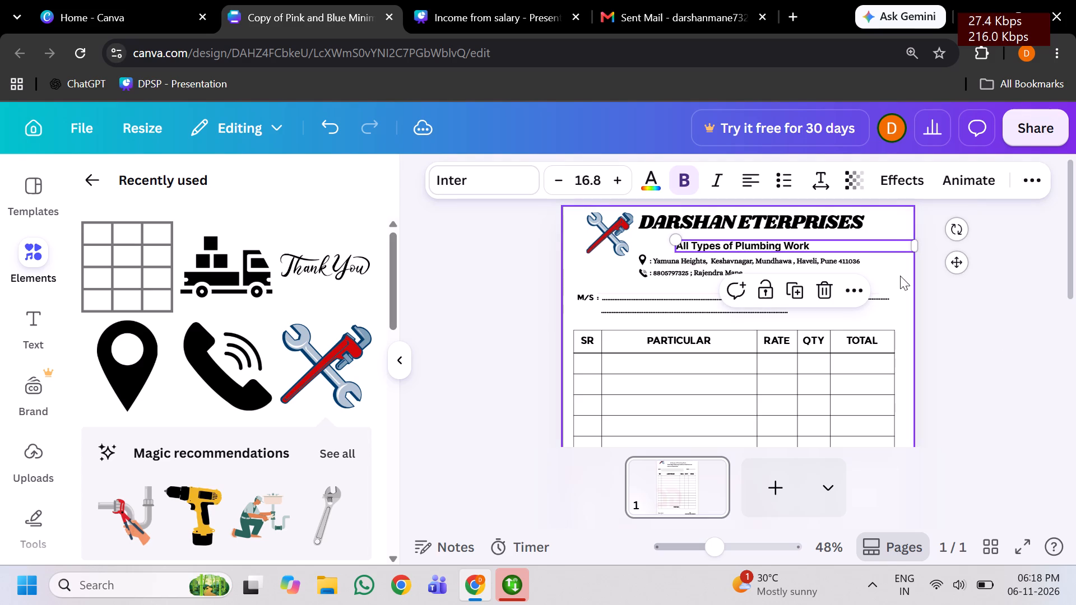
left_click(956, 262)
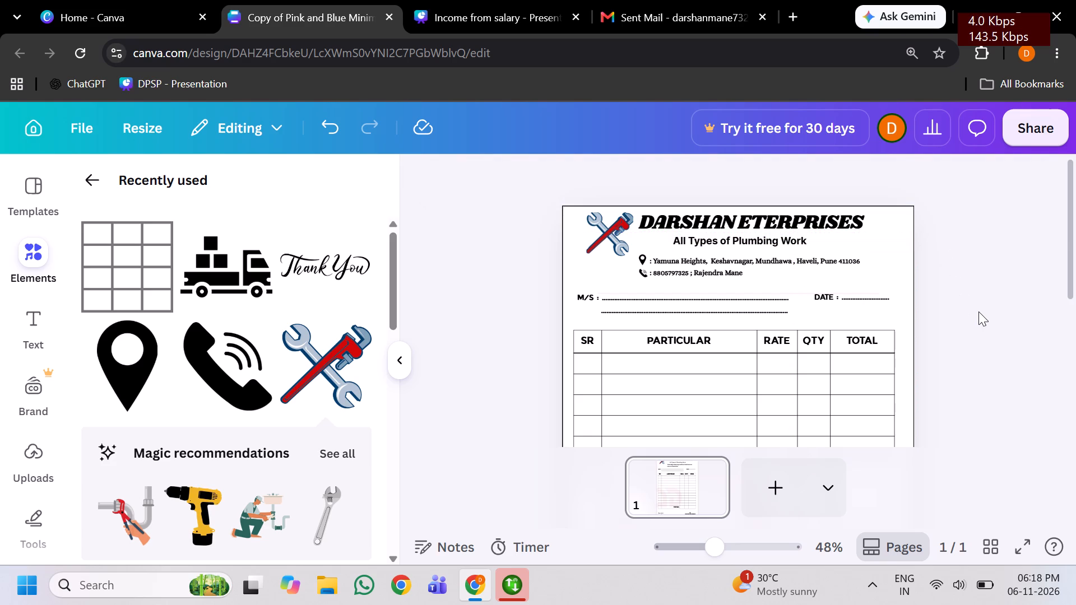
Review the whole invoice page, from the header and table down to the total row and footer.
scroll(828, 285, "down", 2)
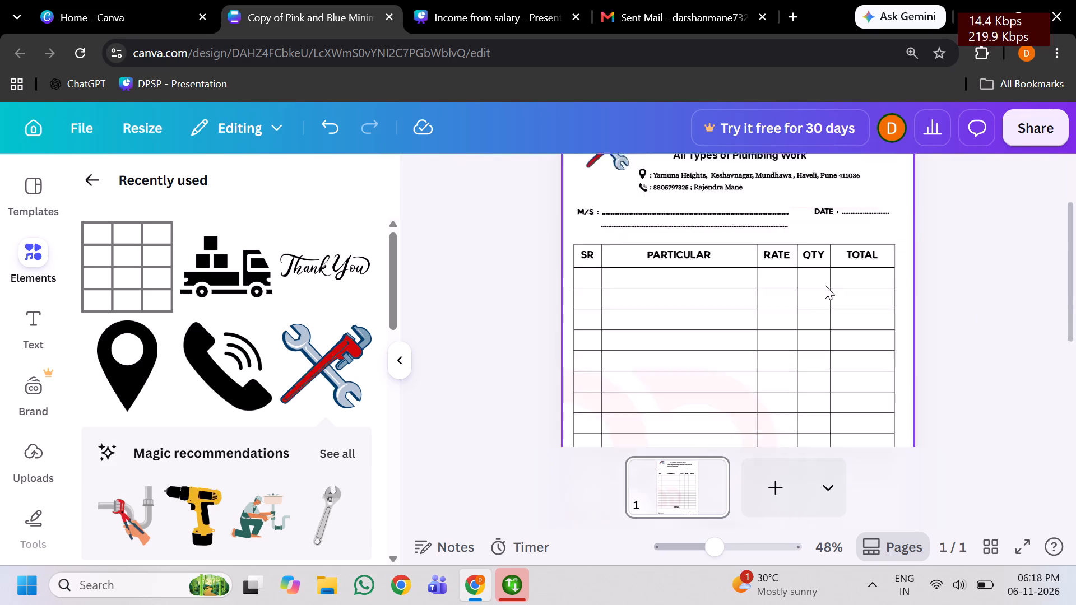
scroll(878, 331, "up", 2)
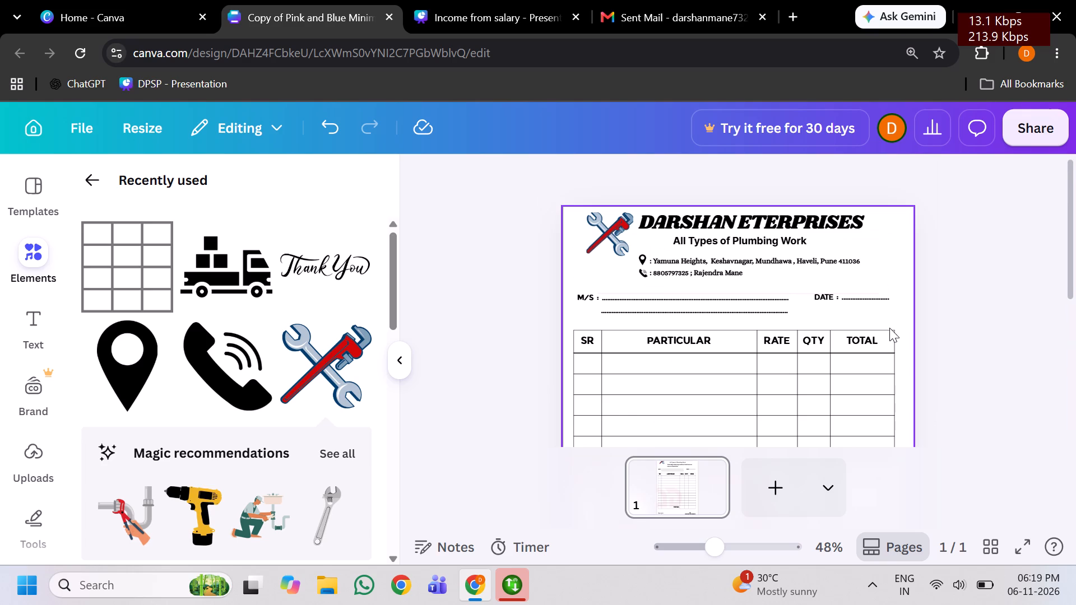
scroll(862, 315, "down", 2)
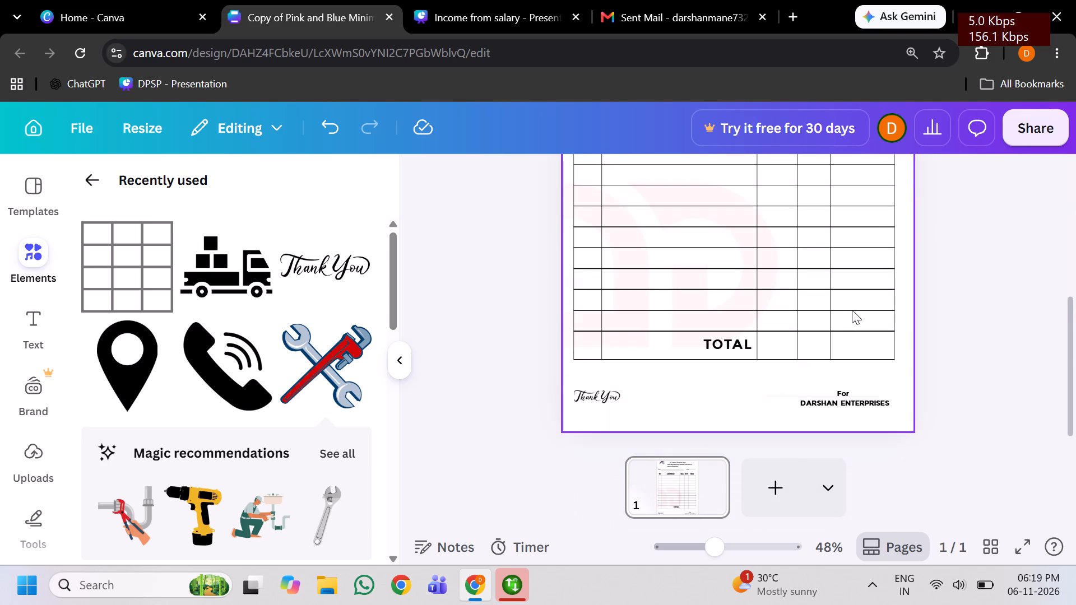
scroll(852, 310, "up", 3)
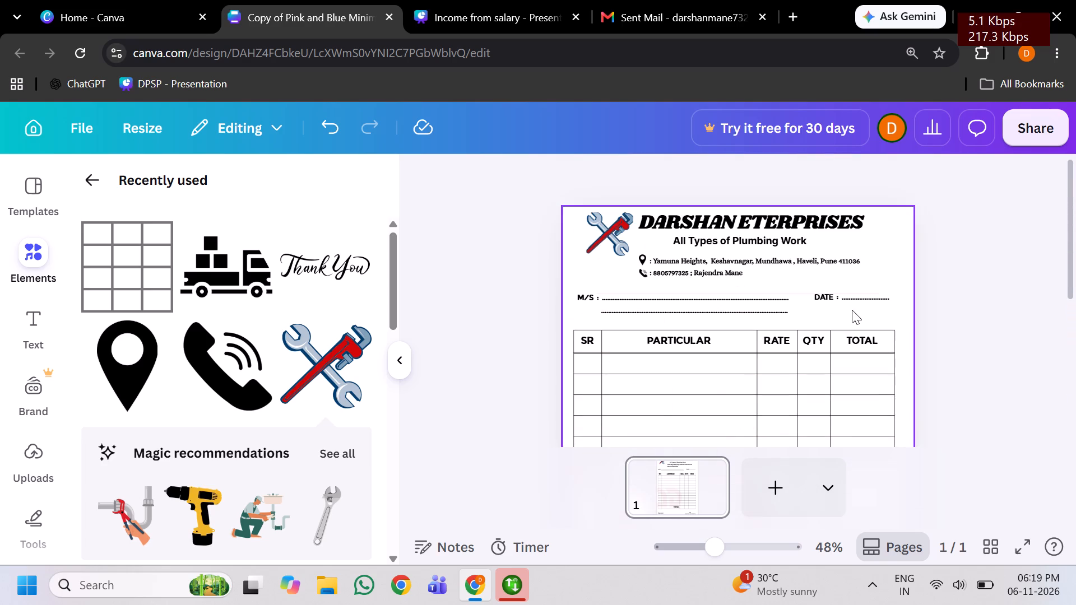
scroll(852, 310, "down", 2)
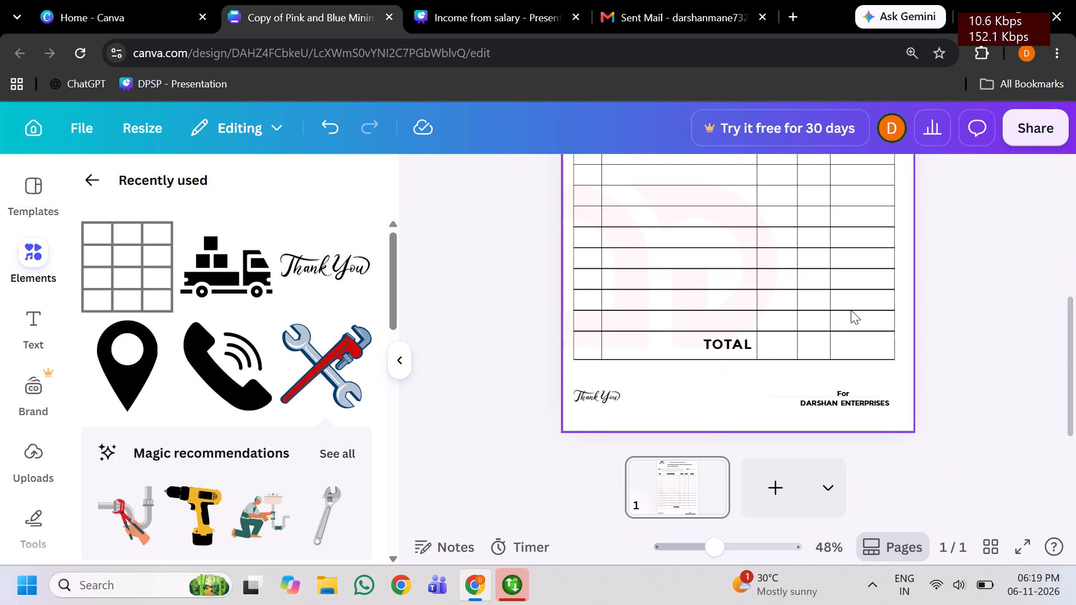
scroll(851, 310, "up", 2)
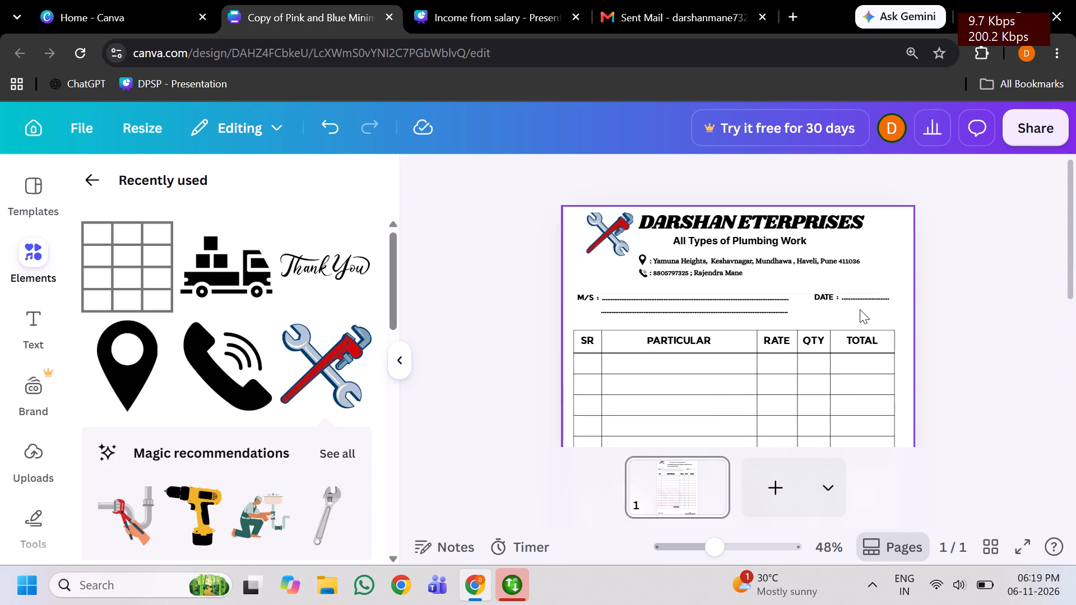
scroll(860, 309, "down", 2)
scroll(861, 306, "up", 2)
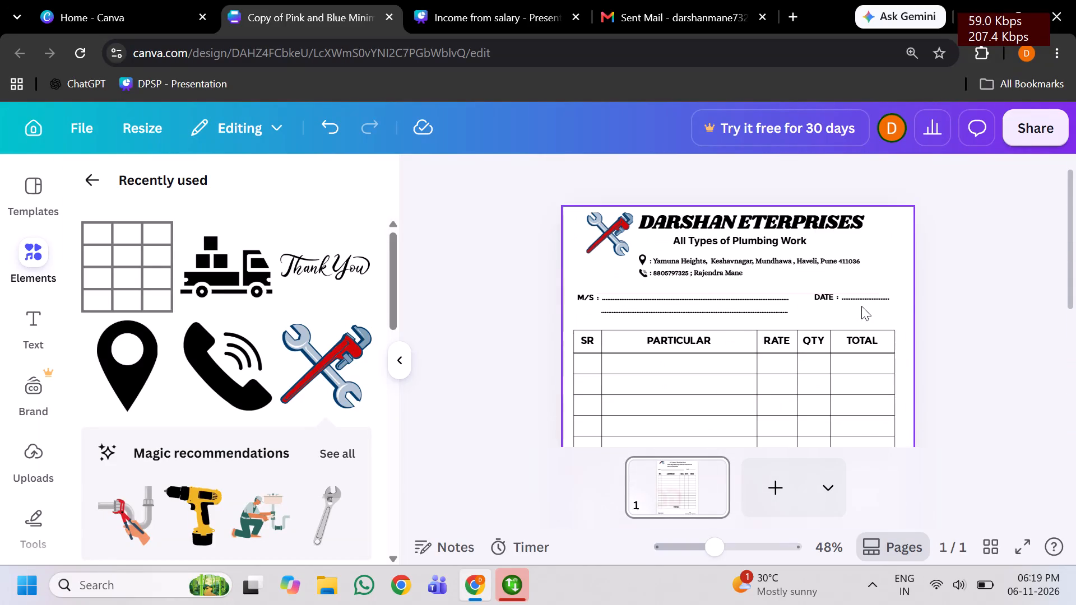
Download the invoice design as a PDF with the Digital preset.
left_click(1031, 125)
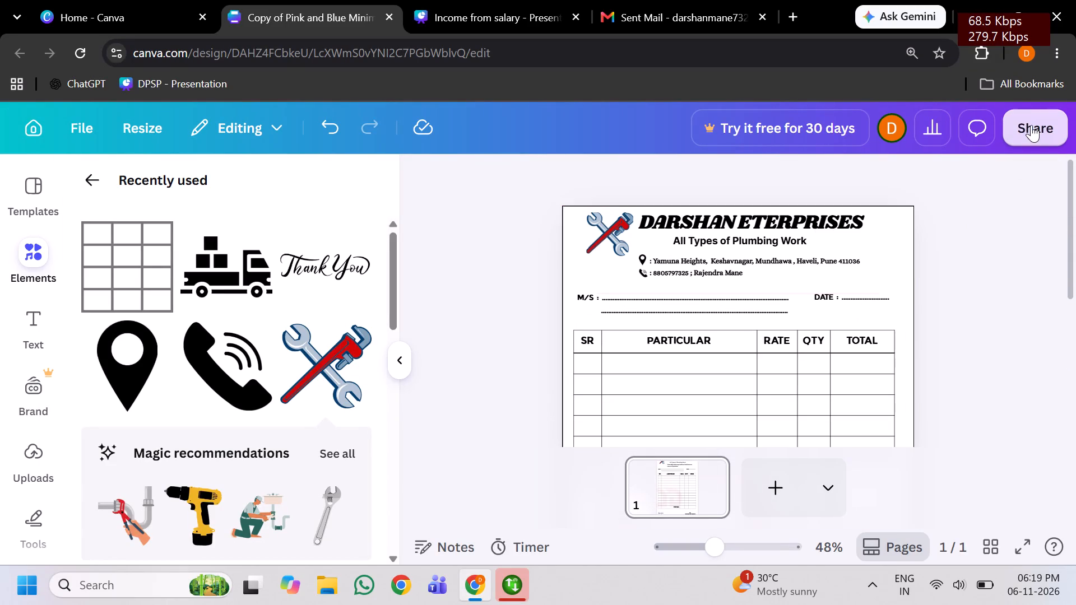
scroll(911, 331, "down", 3)
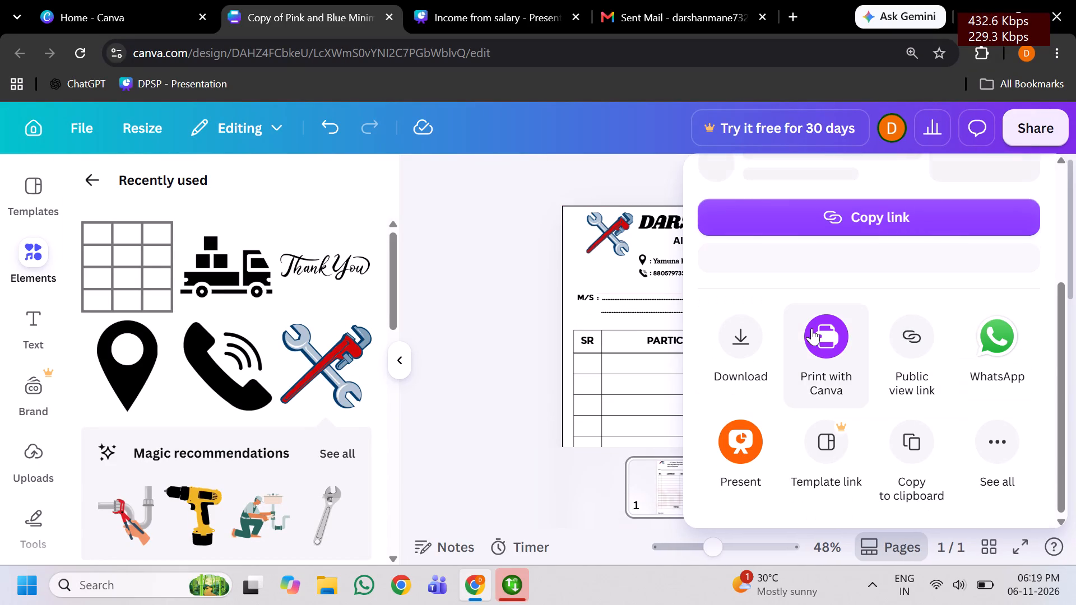
left_click(737, 348)
scroll(750, 356, "down", 2)
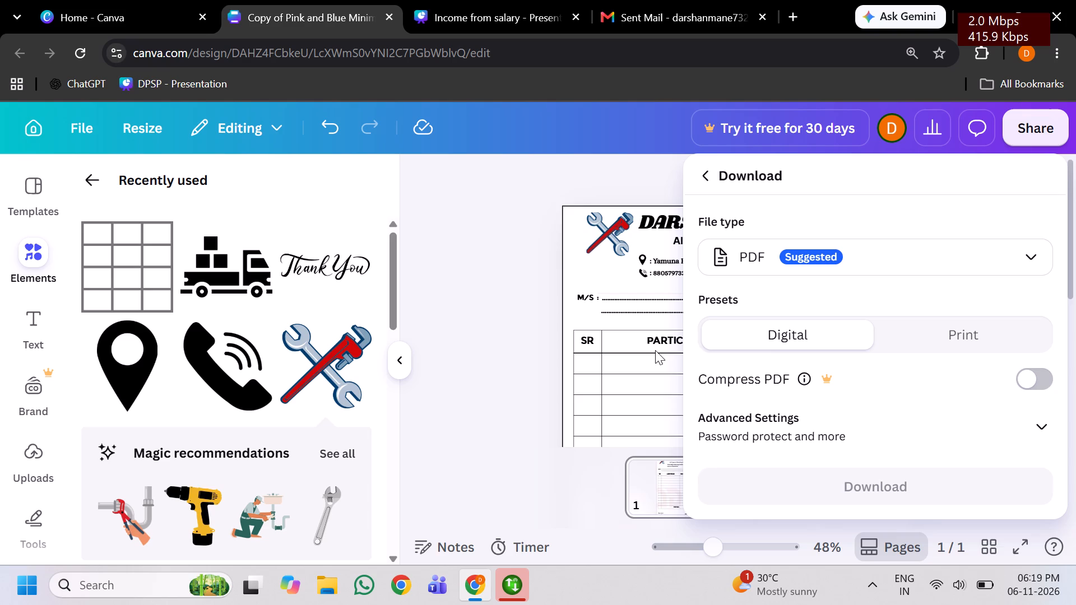
scroll(866, 355, "down", 6)
scroll(844, 390, "up", 4)
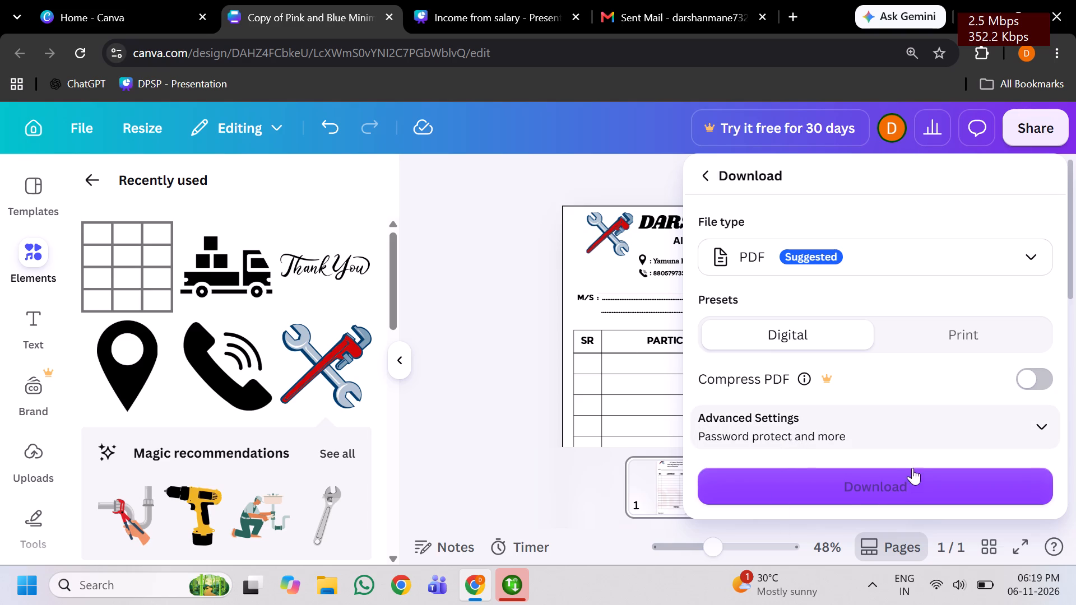
left_click(927, 481)
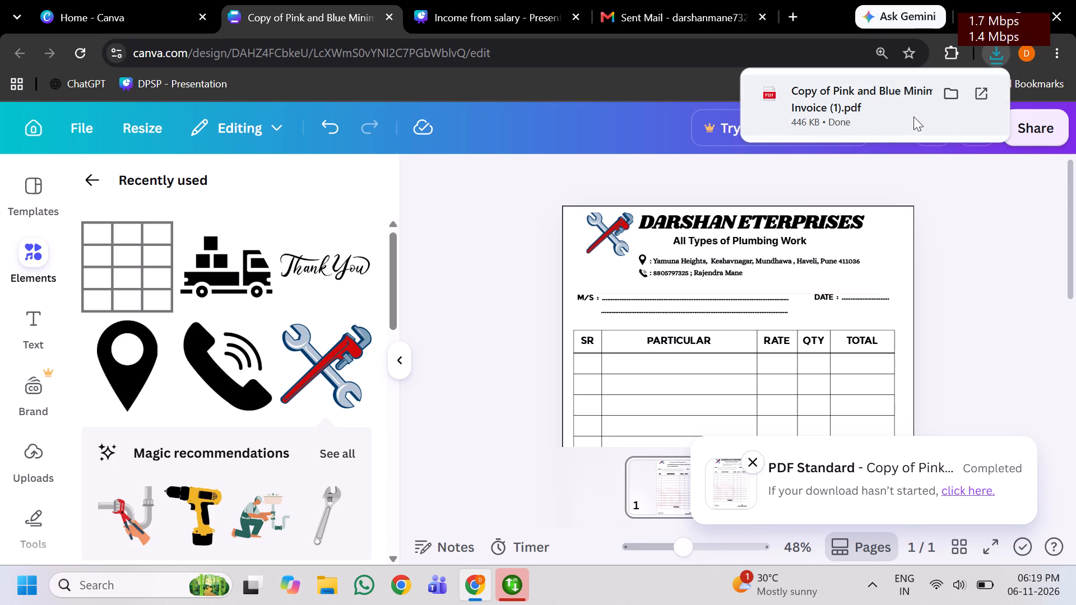
Show the downloaded invoice PDF in File Explorer's Downloads folder and rename it "New Bill Darshan".
left_click(949, 90)
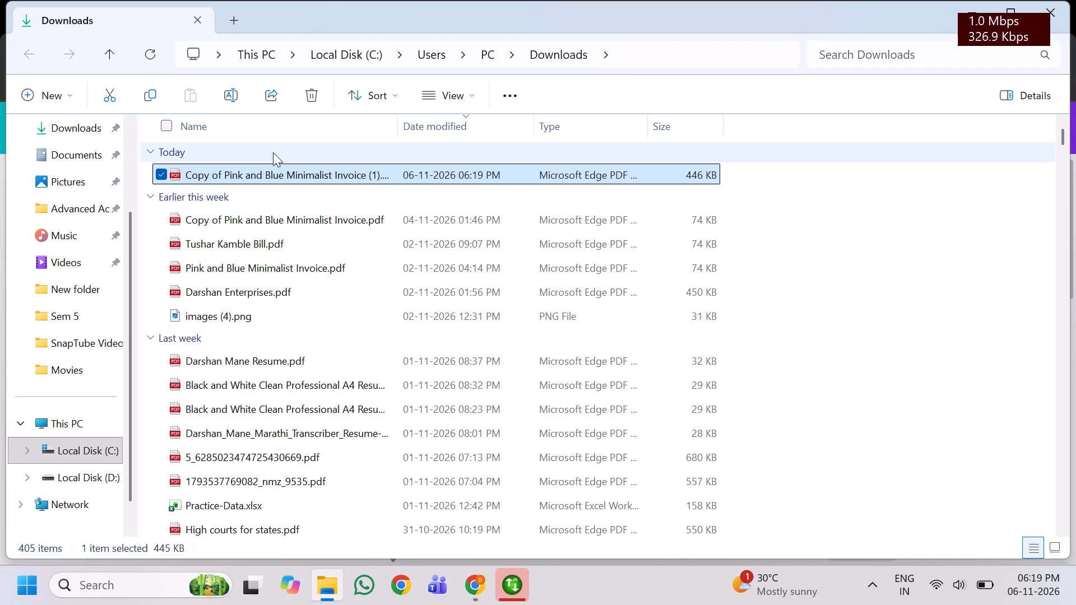
left_click(327, 167)
left_click(331, 167)
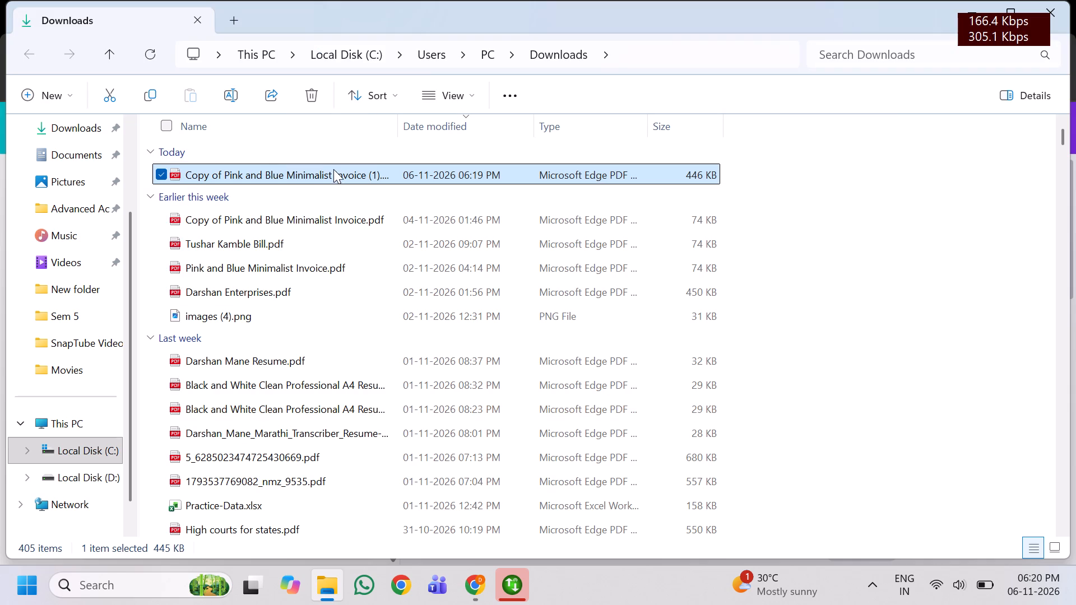
right_click(336, 172)
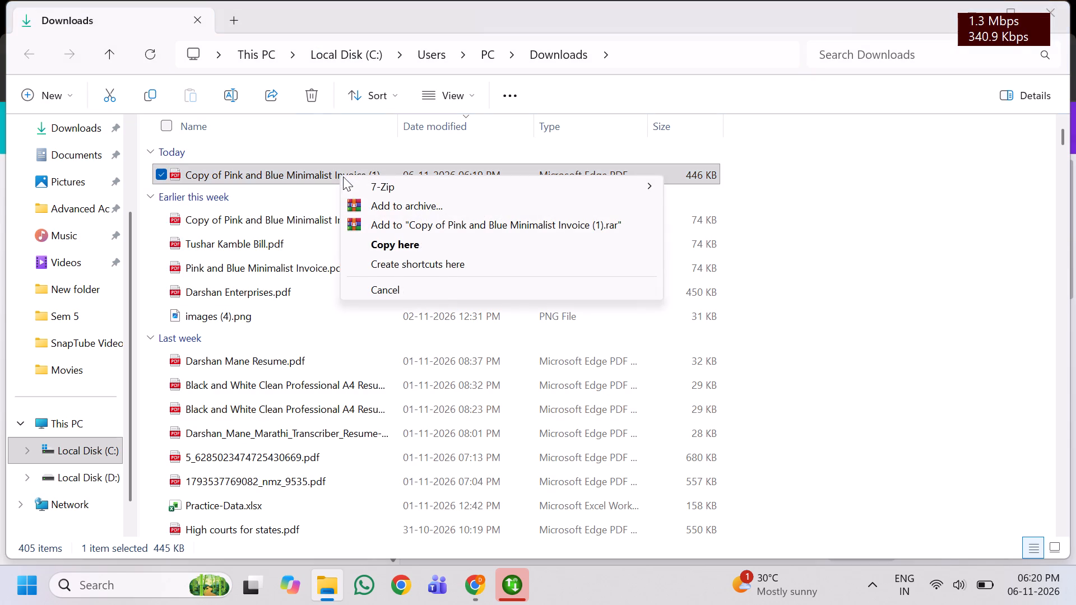
left_click(295, 179)
right_click(304, 174)
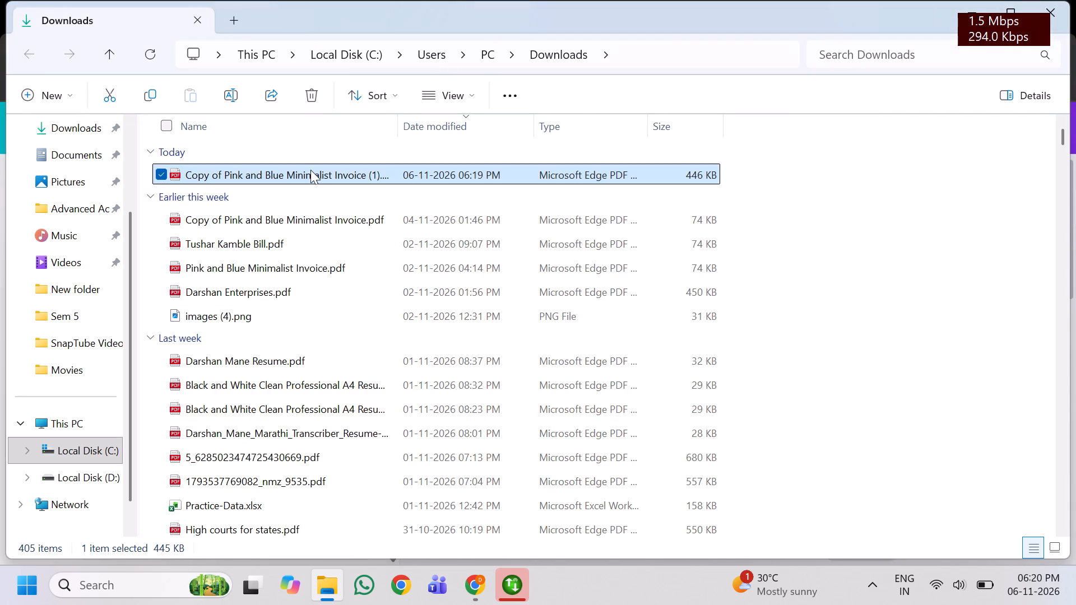
right_click(307, 170)
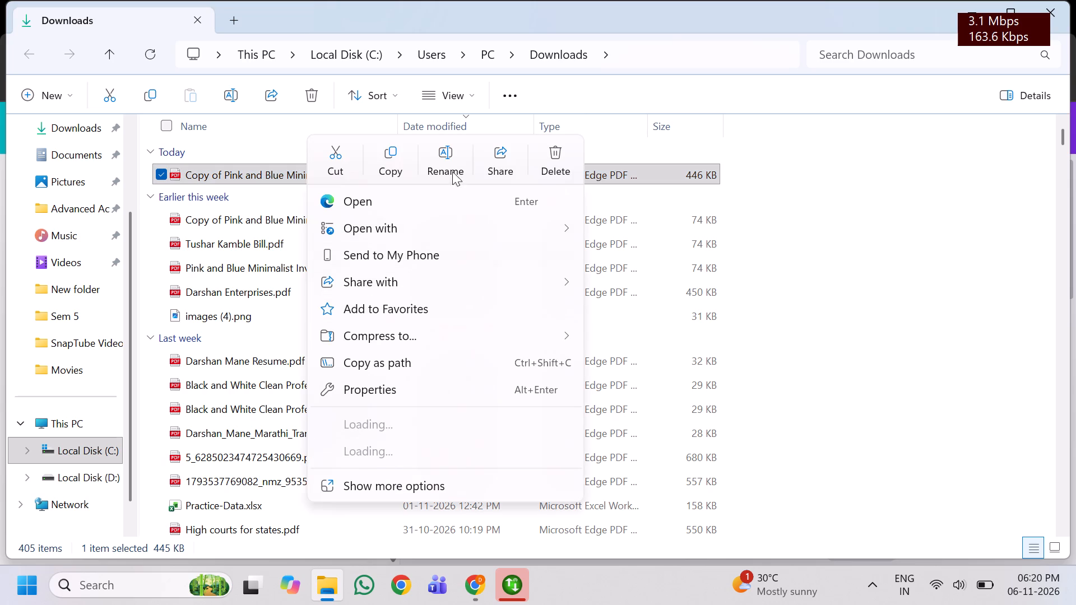
left_click(456, 169)
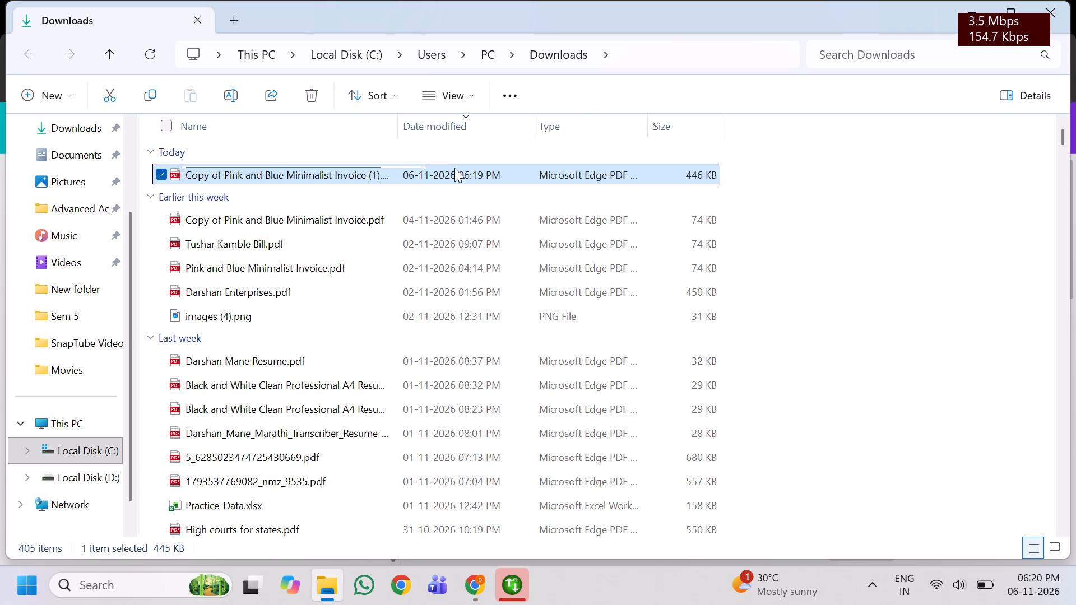
key("BackSpace")
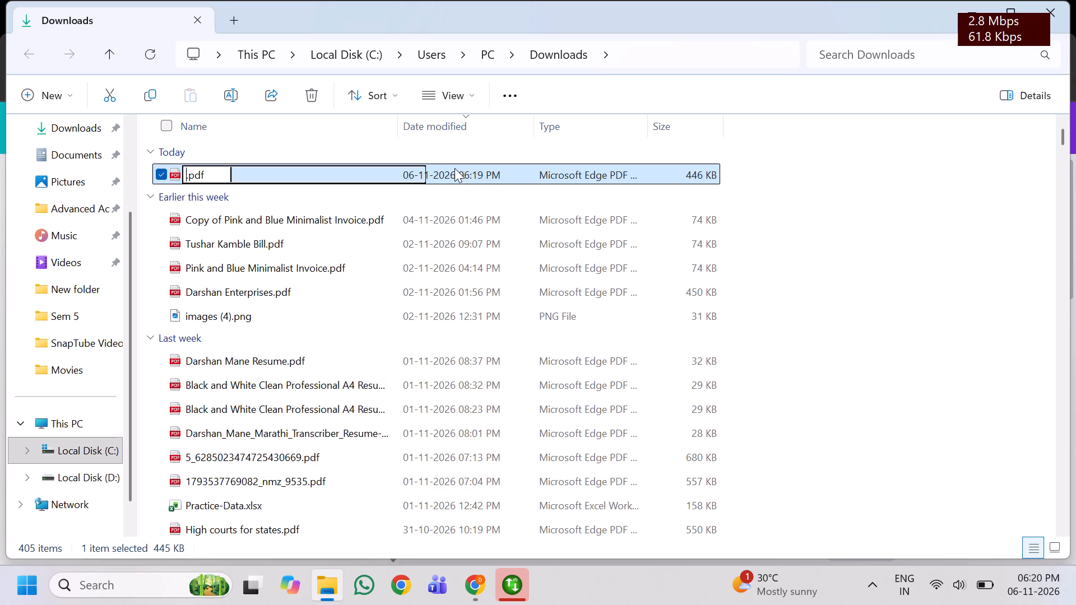
type("New")
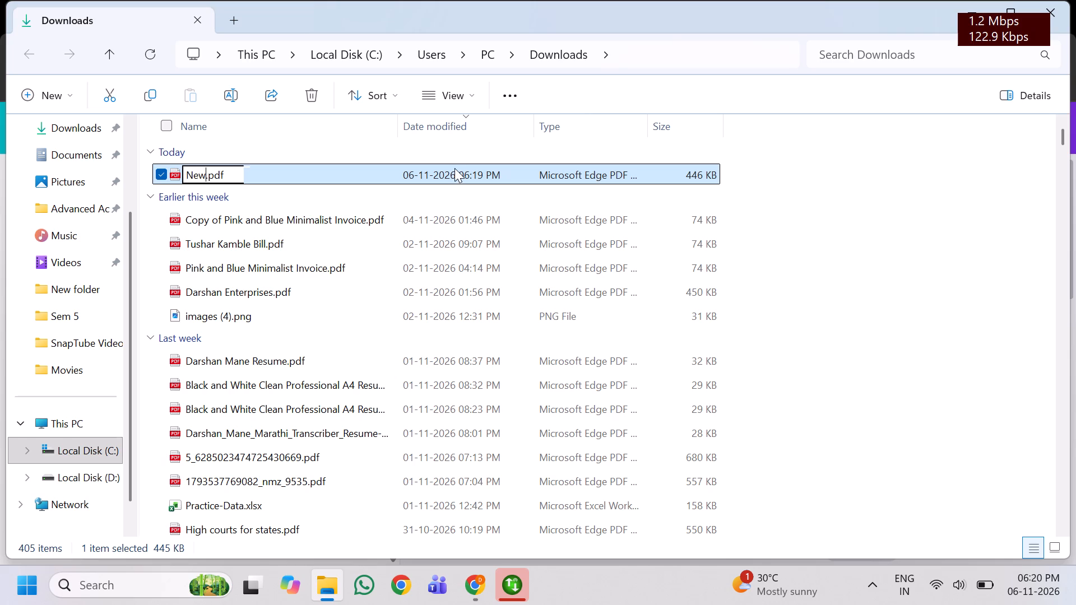
key("space")
type("Bill")
key("space")
type("Darshan")
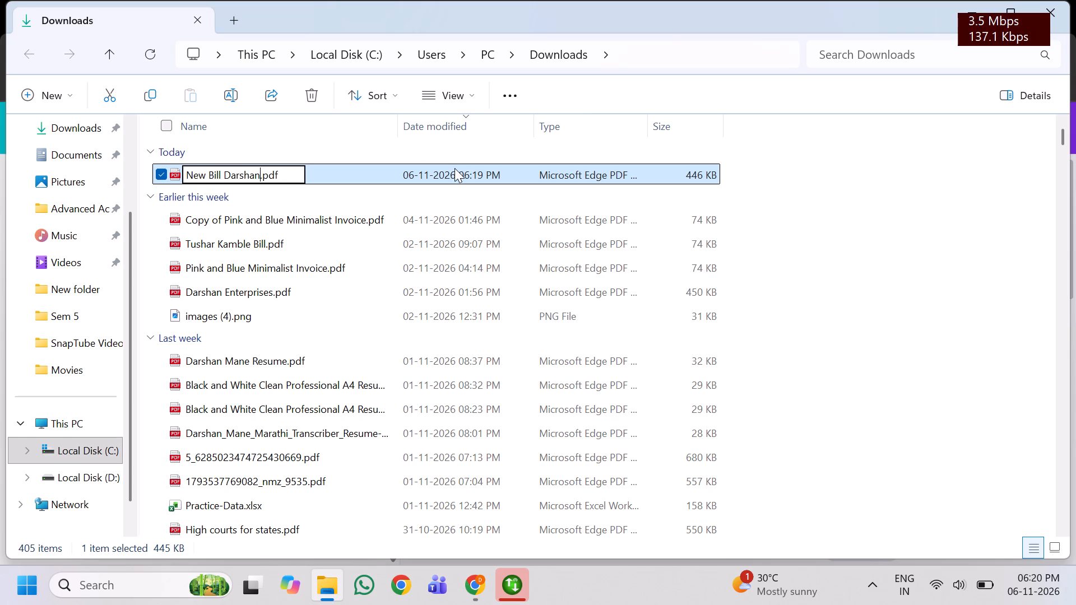
left_click(1003, 392)
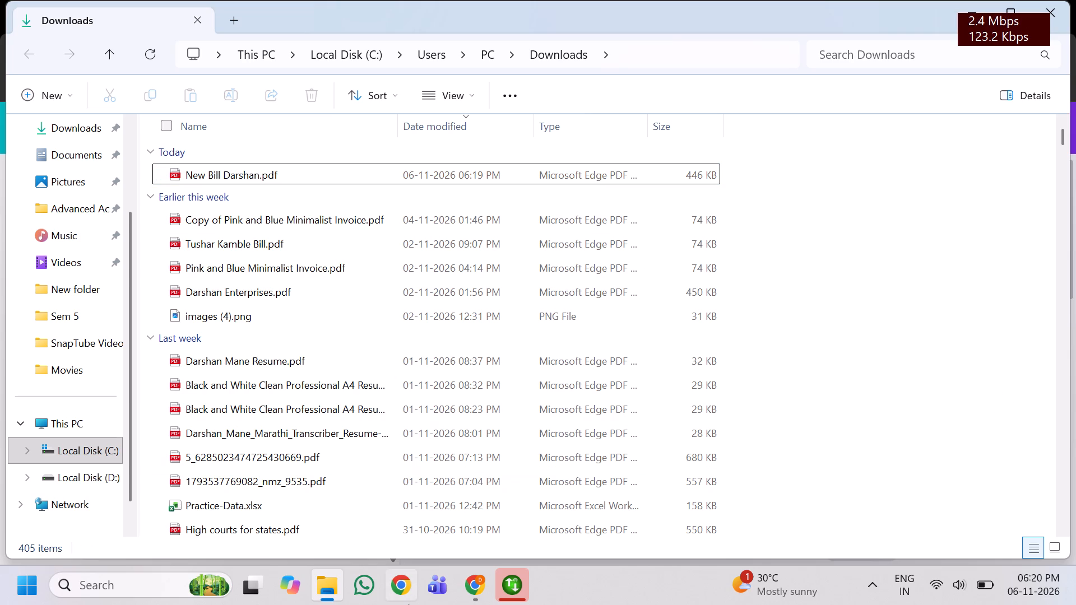
Move the floating network speed widget slightly down, clear of the File Explorer window controls, and minimise the Net Speed Meter window.
left_click_drag(1017, 30, 1020, 50)
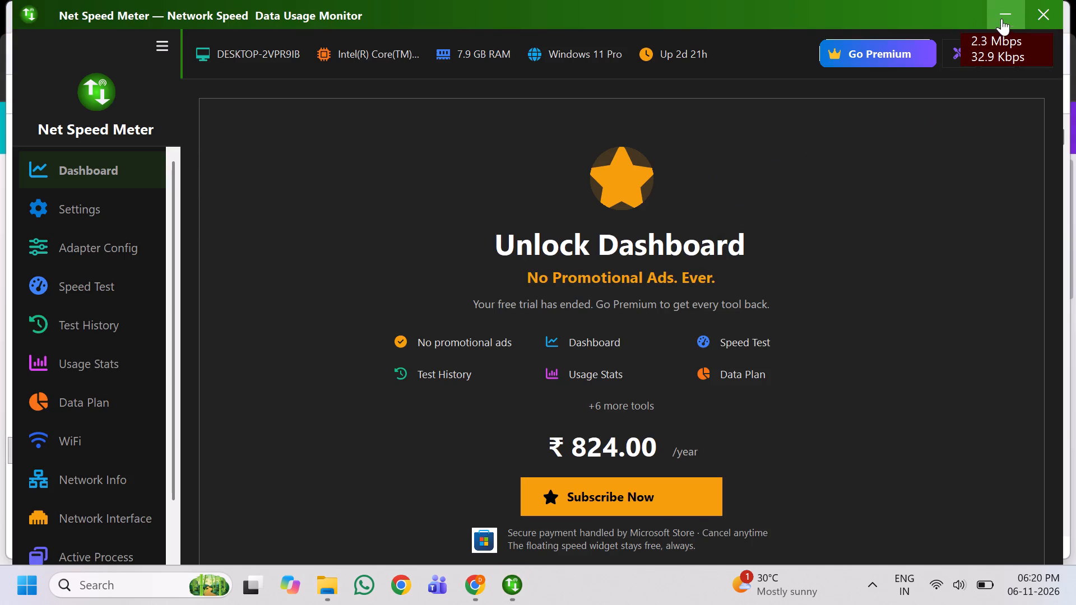
left_click(1010, 0)
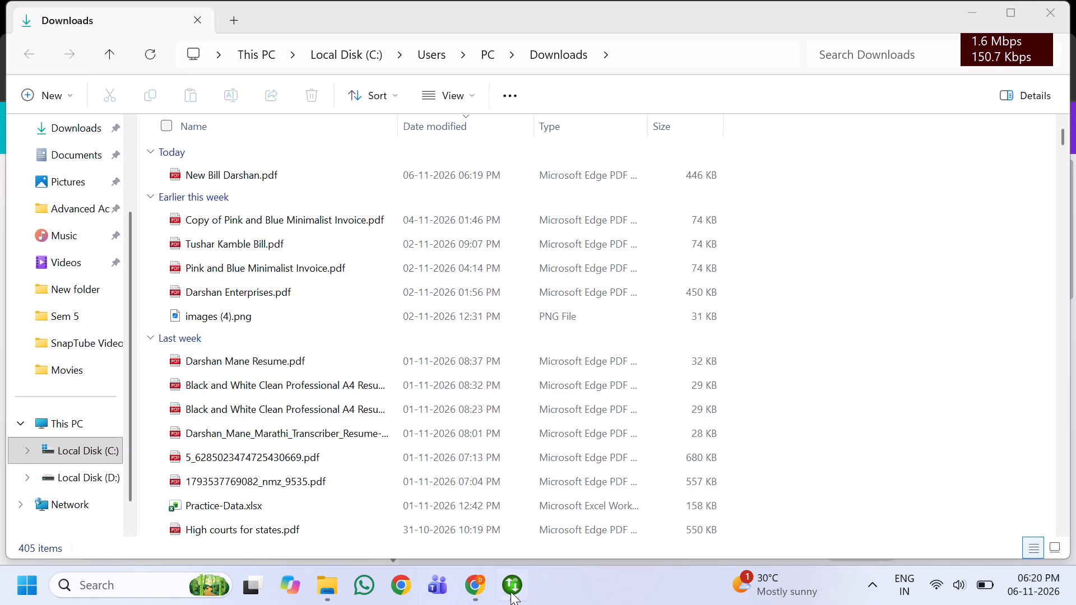
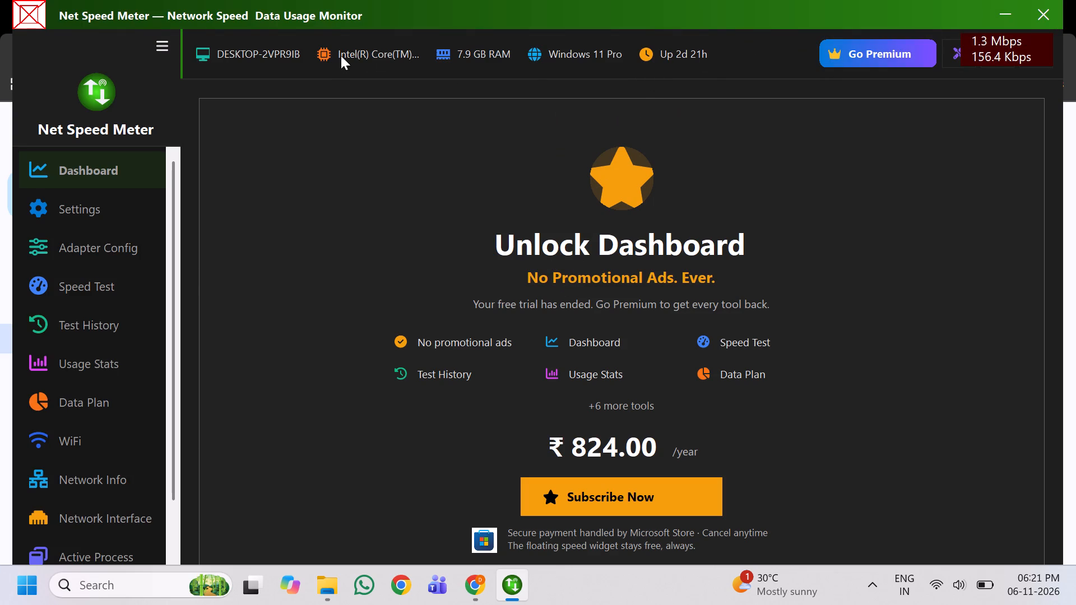
Open the settings of Net Speed Meter.
left_click(111, 207)
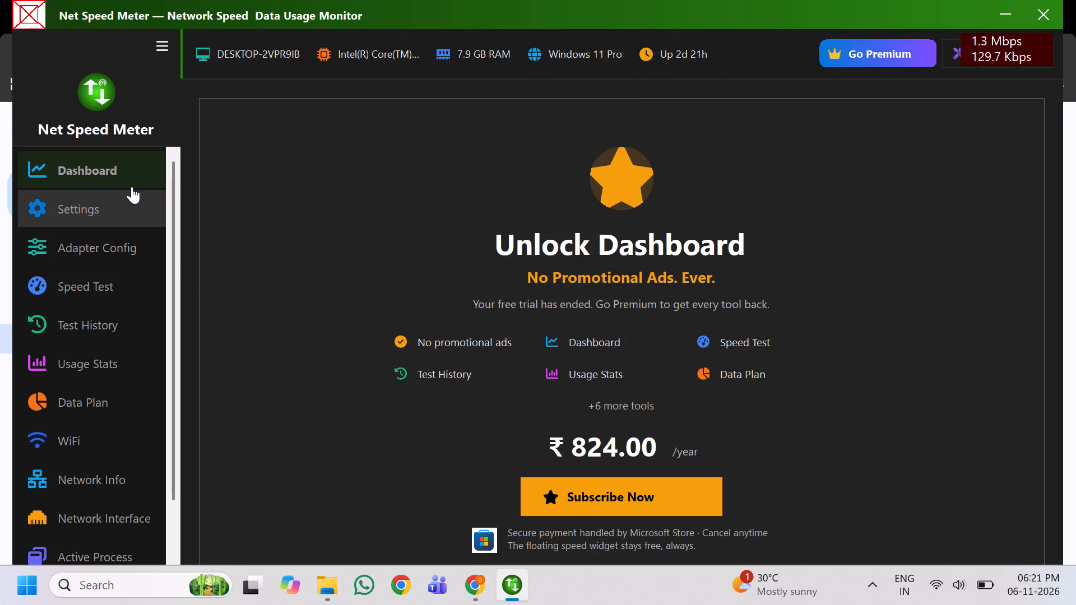
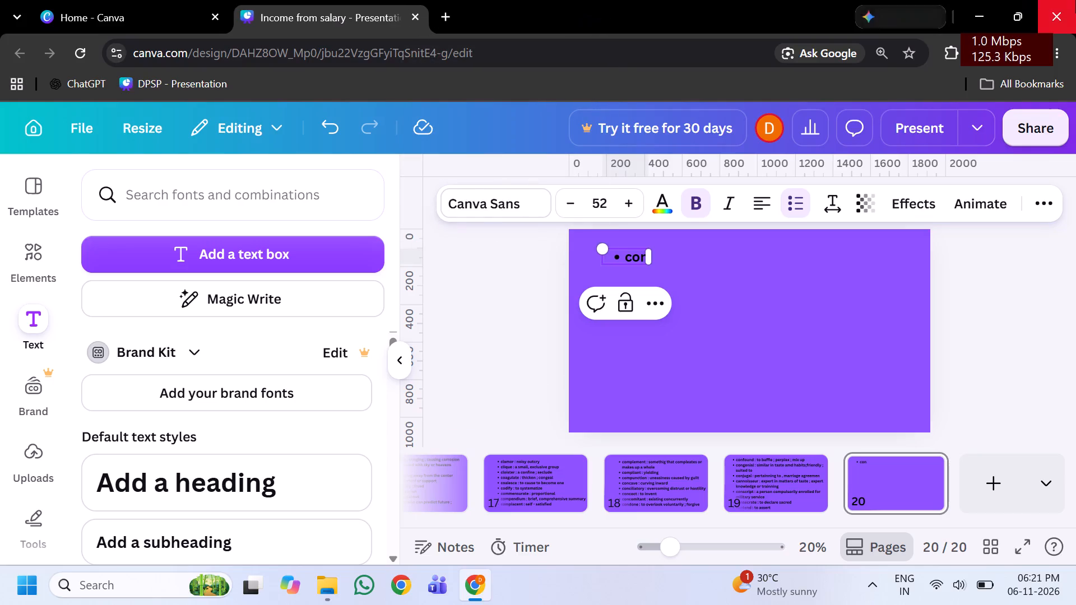
Minimize the browser window and close the File Explorer window showing the Downloads folder.
left_click(971, 12)
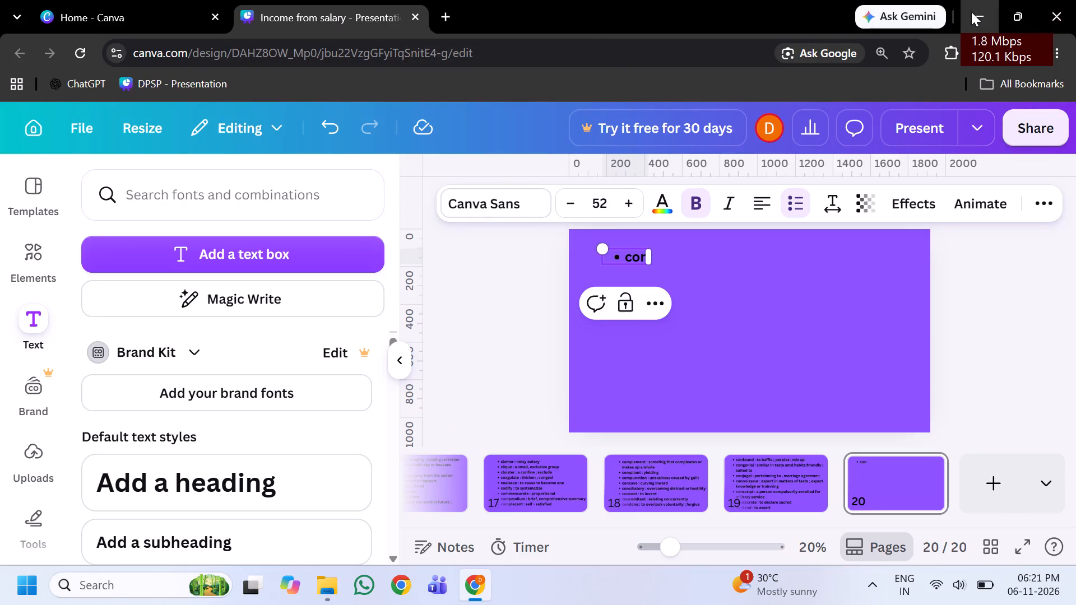
left_click(1050, 8)
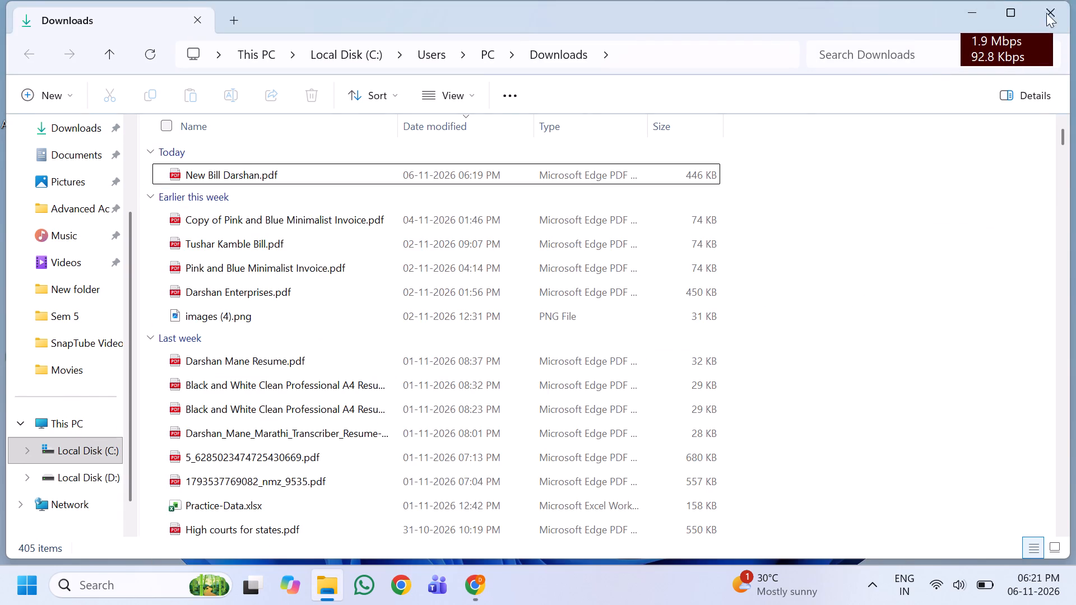
Launch the Kuro application from its desktop shortcut.
double_click(164, 100)
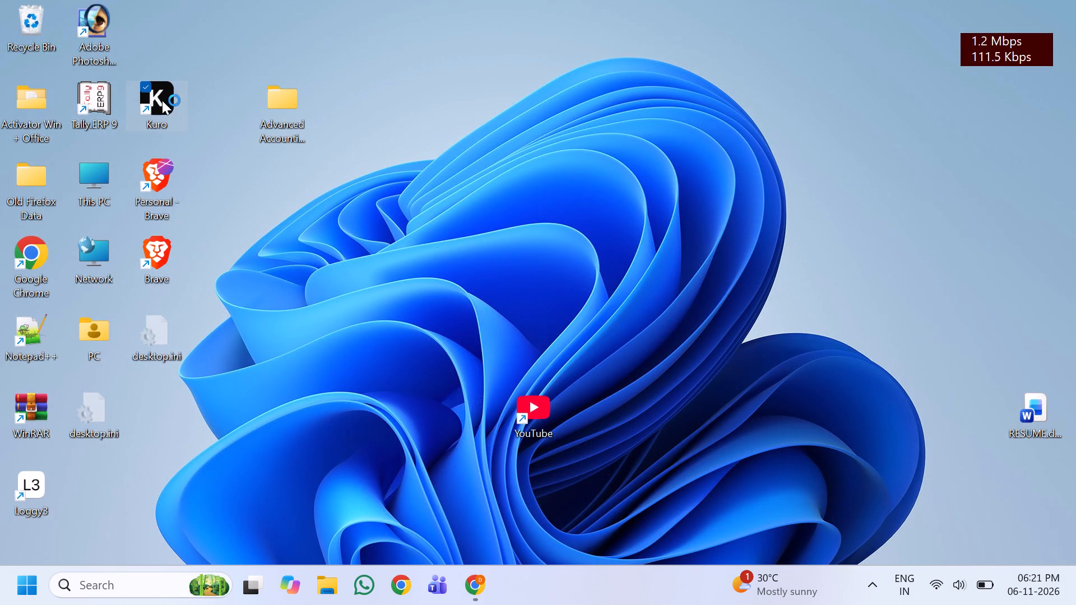